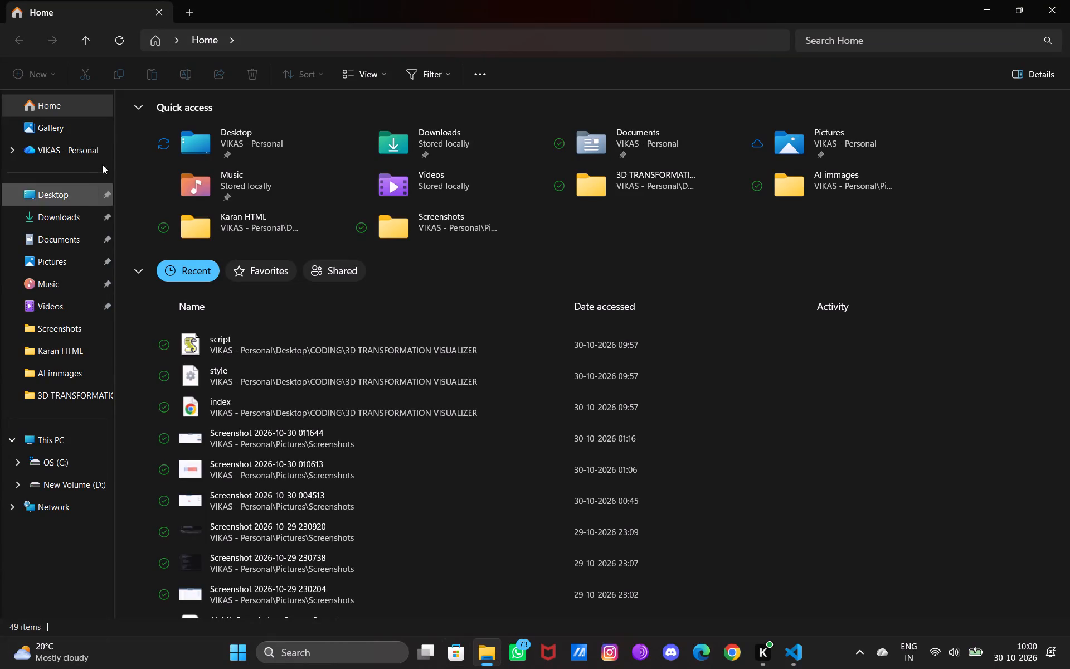
Open the AI_ML_Foundation_Course_Report document from the Downloads folder and enable editing.
{"action": "left_click", "coordinate": [67, 217]}
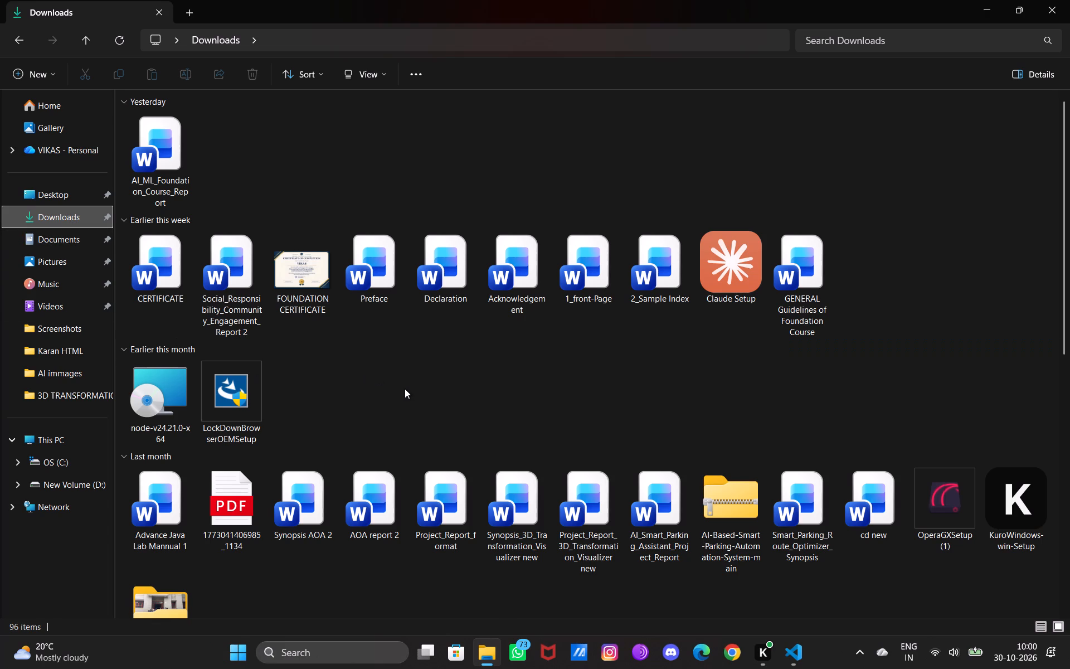
{"action": "scroll", "coordinate": [405, 389], "scroll_direction": "down", "scroll_amount": 2}
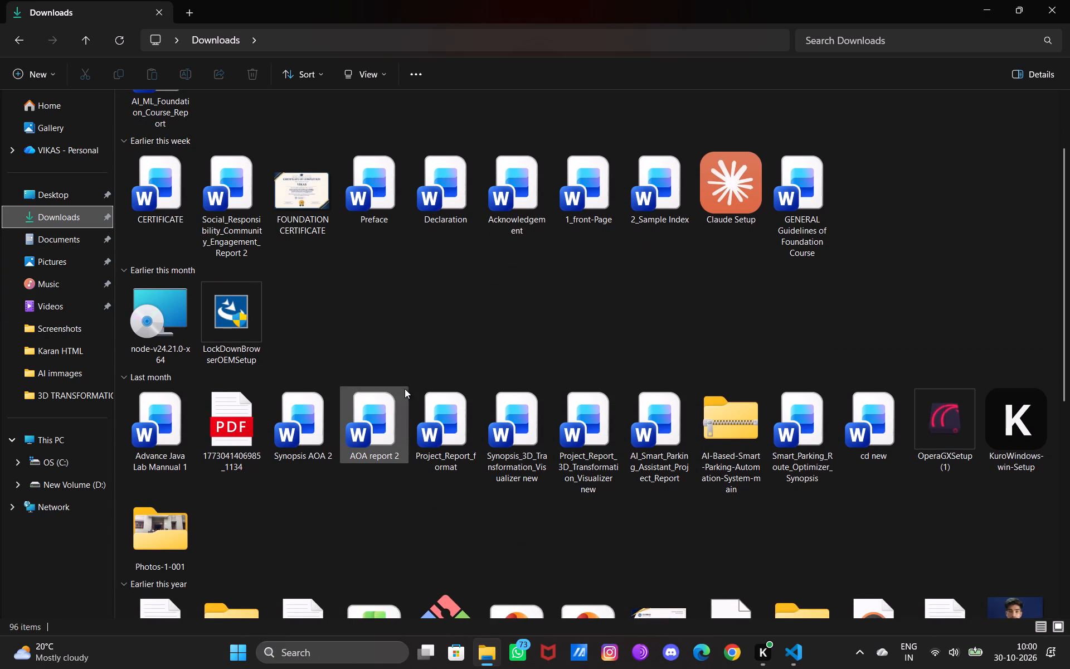
{"action": "scroll", "coordinate": [405, 389], "scroll_direction": "down", "scroll_amount": 2}
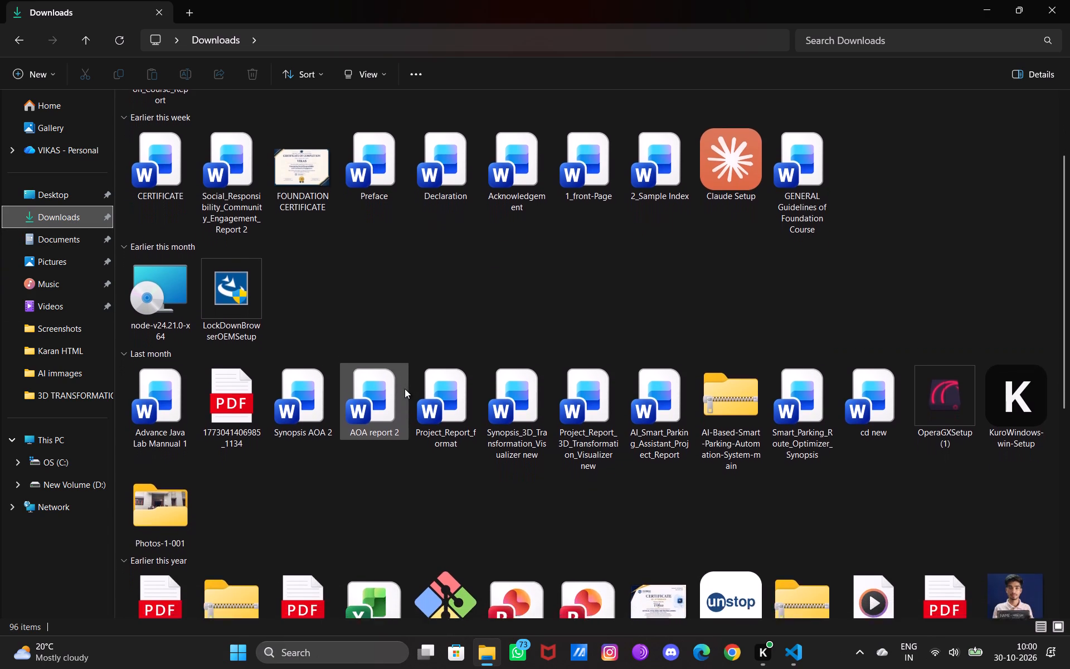
{"action": "scroll", "coordinate": [405, 389], "scroll_direction": "down", "scroll_amount": 1}
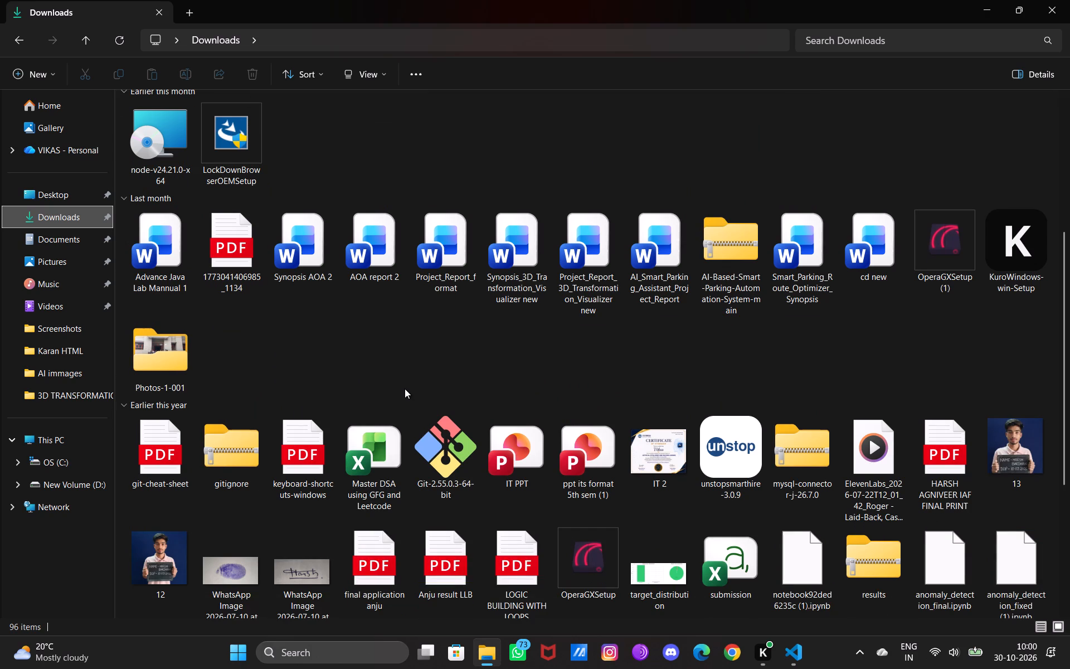
{"action": "scroll", "coordinate": [405, 389], "scroll_direction": "up", "scroll_amount": 7}
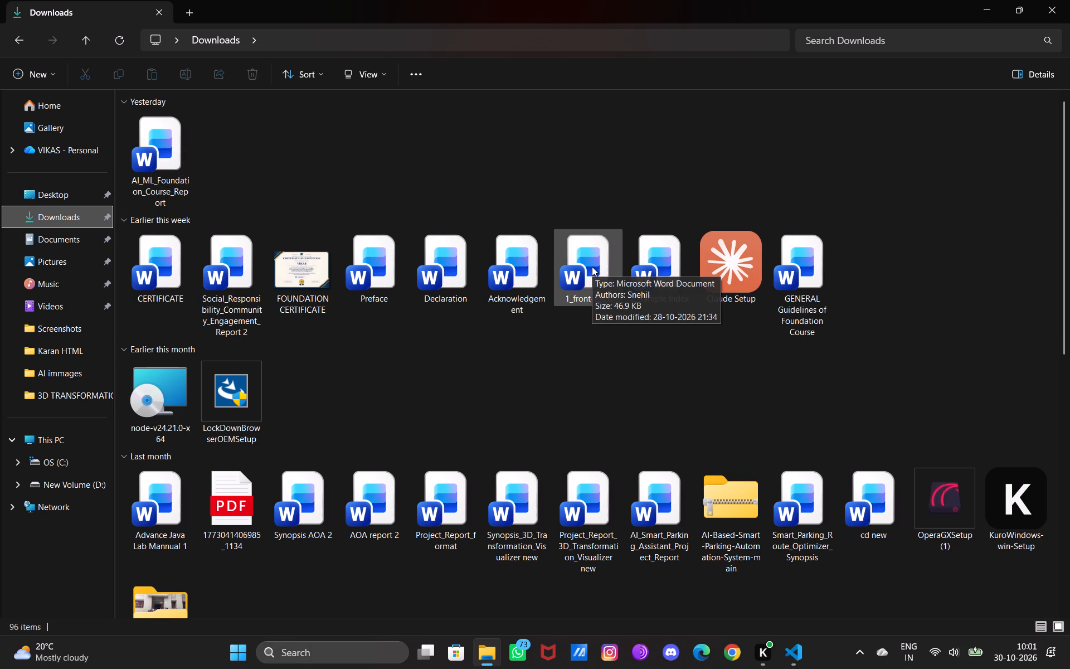
{"action": "double_click", "coordinate": [163, 142]}
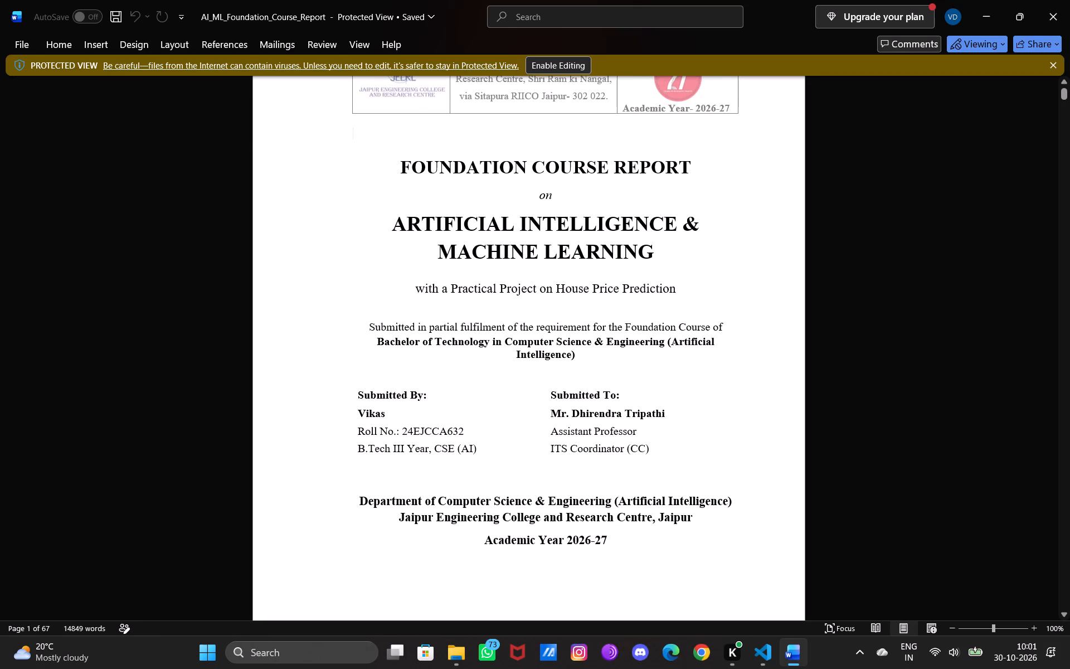
{"action": "left_click_drag", "start_coordinate": [623, 542], "coordinate": [322, 181]}
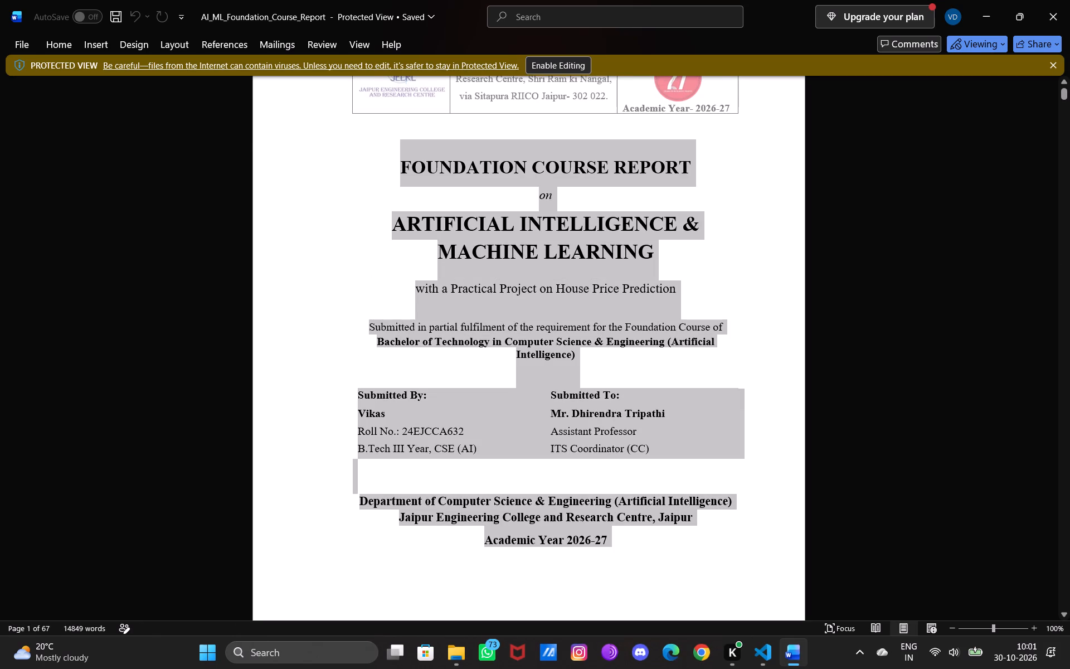
{"action": "left_click", "coordinate": [553, 65]}
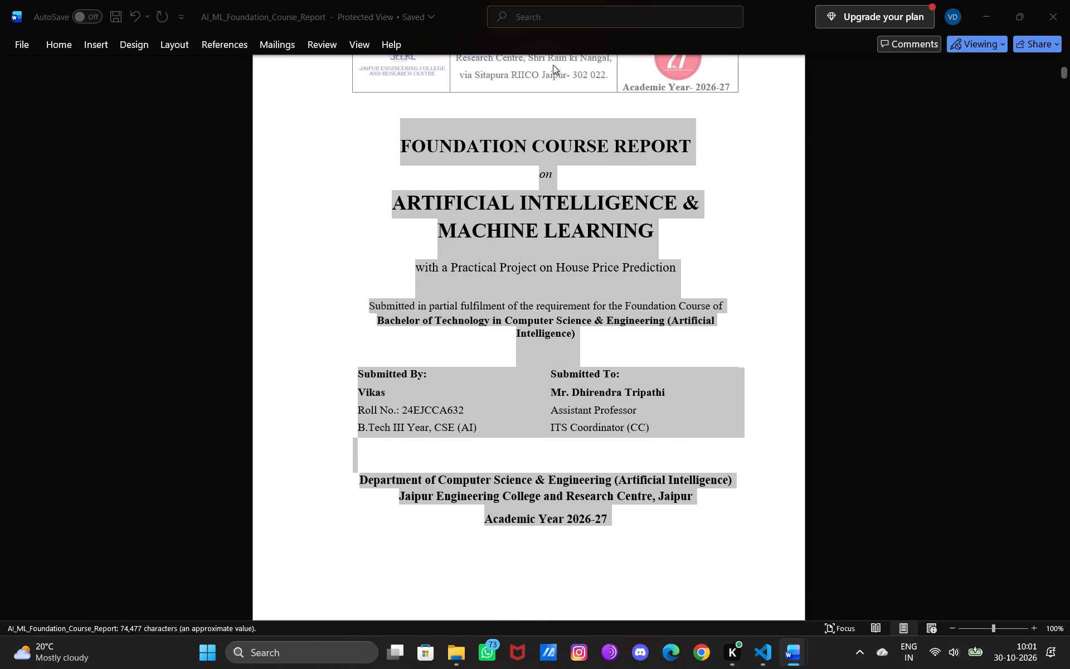
Delete all the body text of the cover page, from "FOUNDATION COURSE REPORT" down to "Academic Year 2026-27".
{"action": "scroll", "coordinate": [715, 377], "scroll_direction": "down", "scroll_amount": 1}
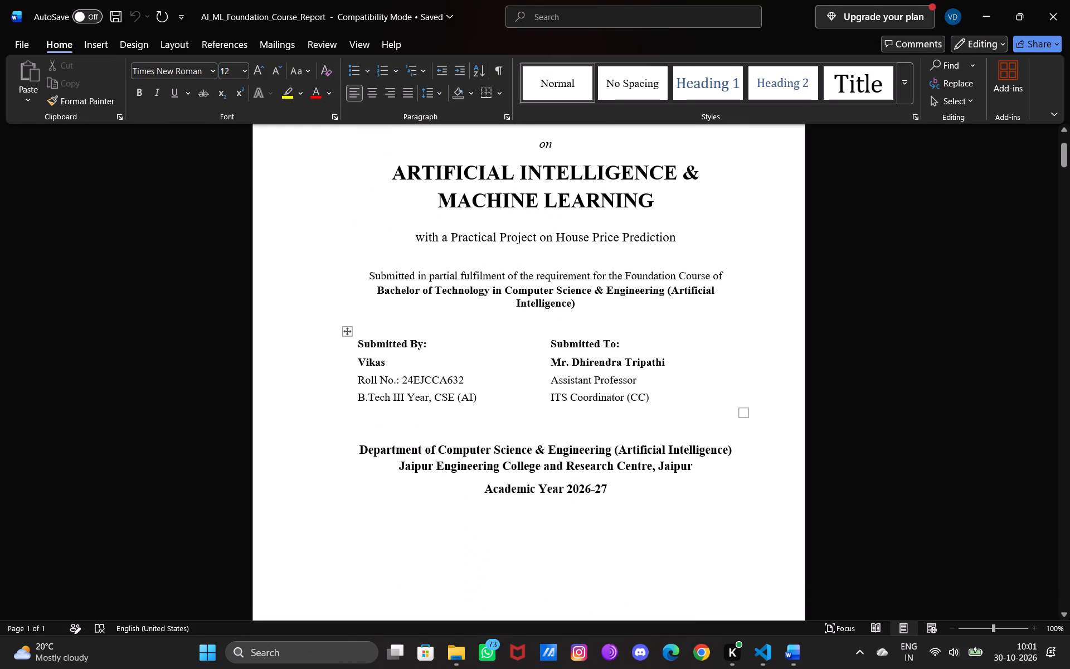
{"action": "left_click_drag", "start_coordinate": [634, 495], "coordinate": [349, 181]}
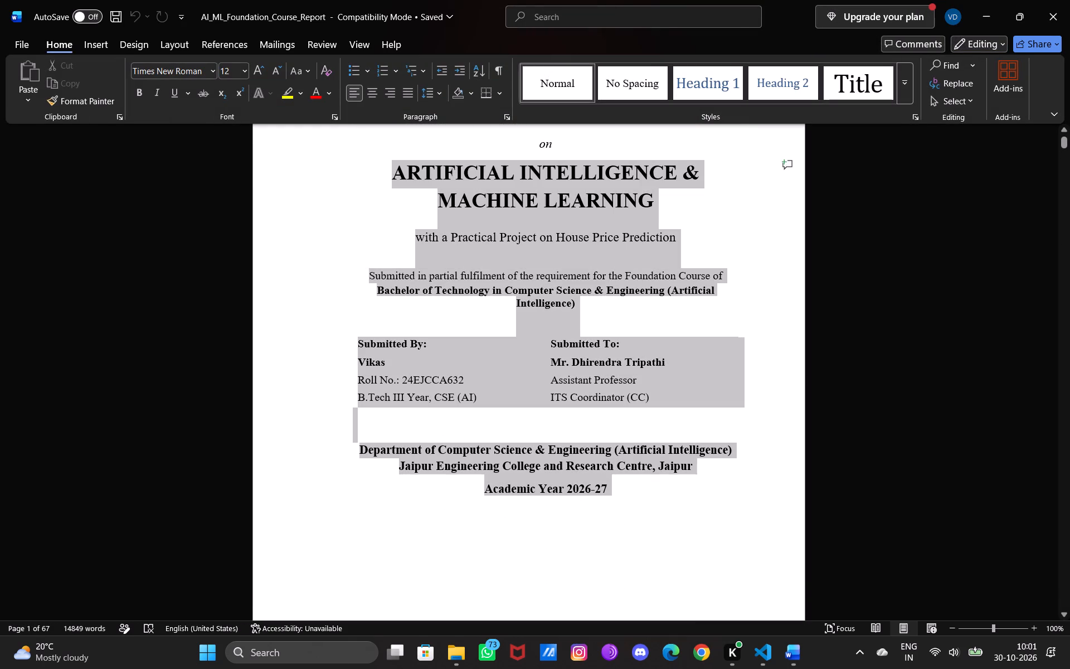
{"action": "left_click_drag", "start_coordinate": [349, 181], "coordinate": [364, 80]}
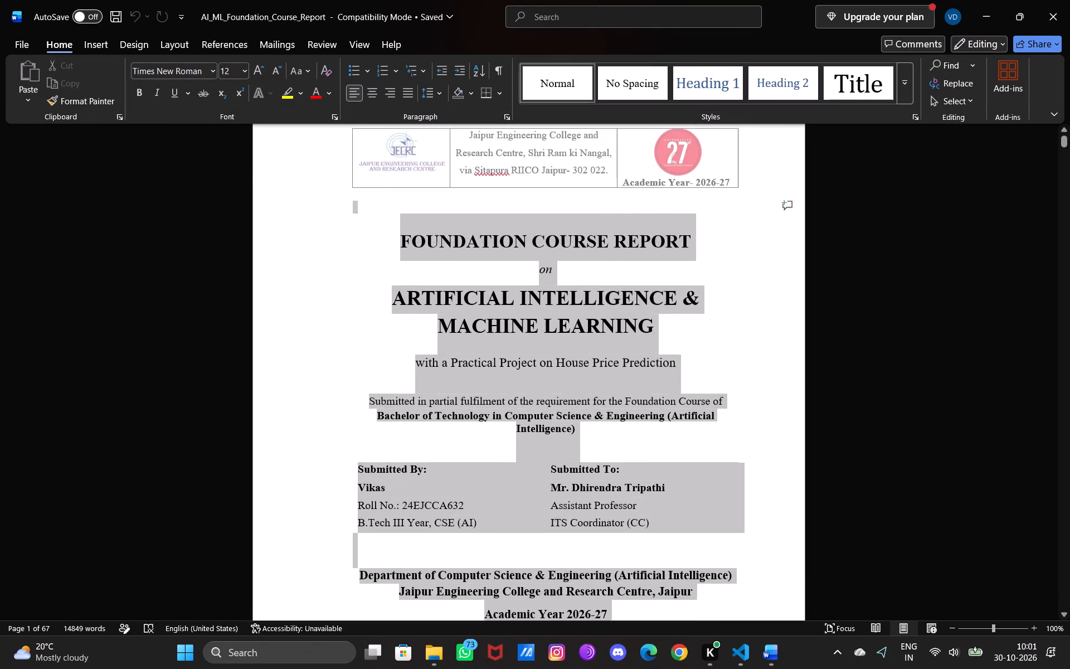
{"action": "left_click_drag", "start_coordinate": [364, 80], "coordinate": [369, 255]}
{"action": "key", "text": "BackSpace"}
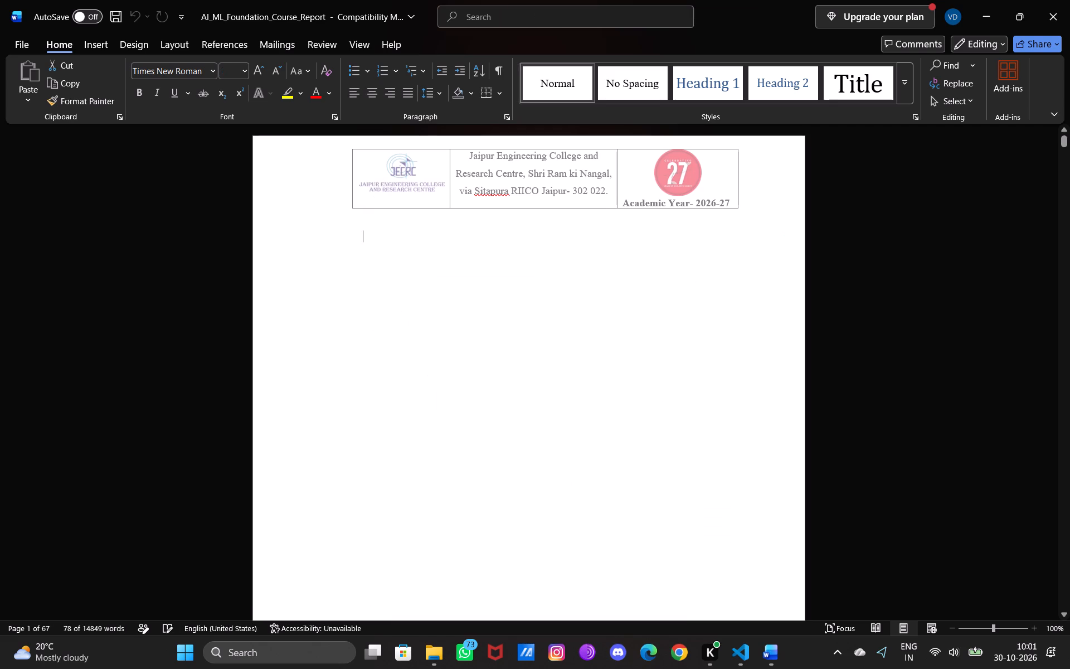
Insert the text of the 1_front-Page file from Downloads into the emptied first page.
{"action": "scroll", "coordinate": [369, 255], "scroll_direction": "up", "scroll_amount": 2}
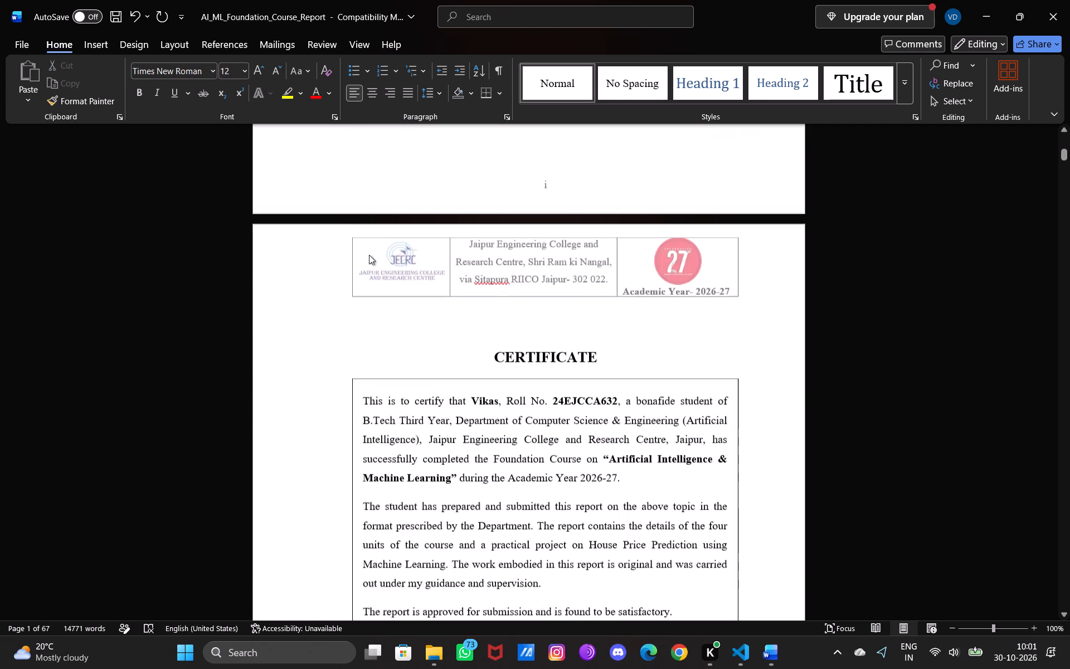
{"action": "scroll", "coordinate": [369, 255], "scroll_direction": "up", "scroll_amount": 4}
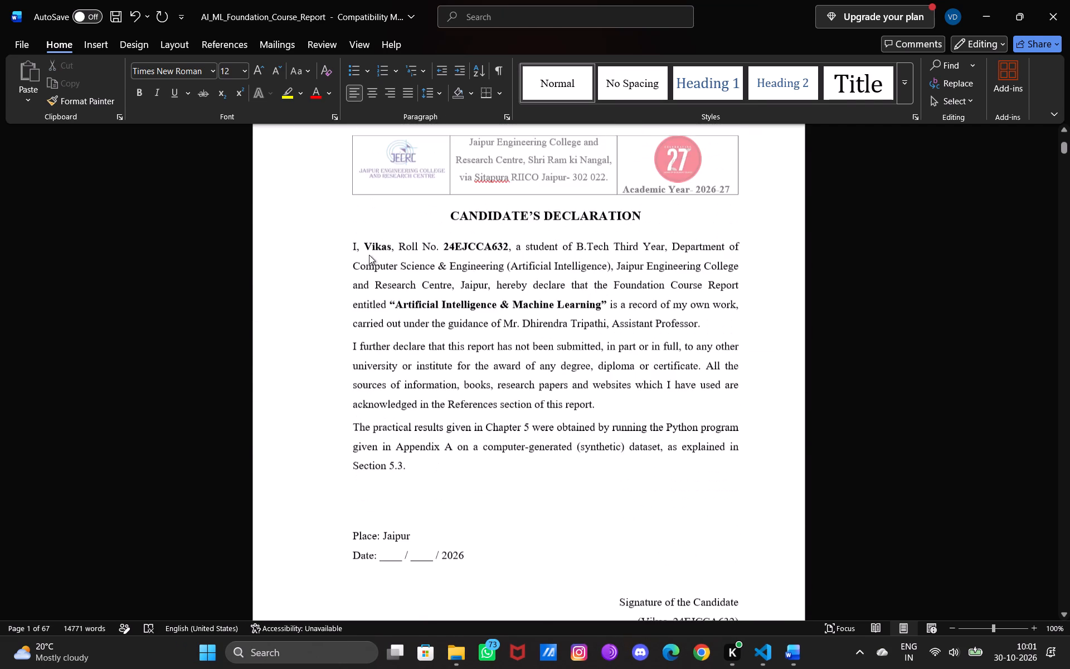
{"action": "scroll", "coordinate": [369, 255], "scroll_direction": "up", "scroll_amount": 4}
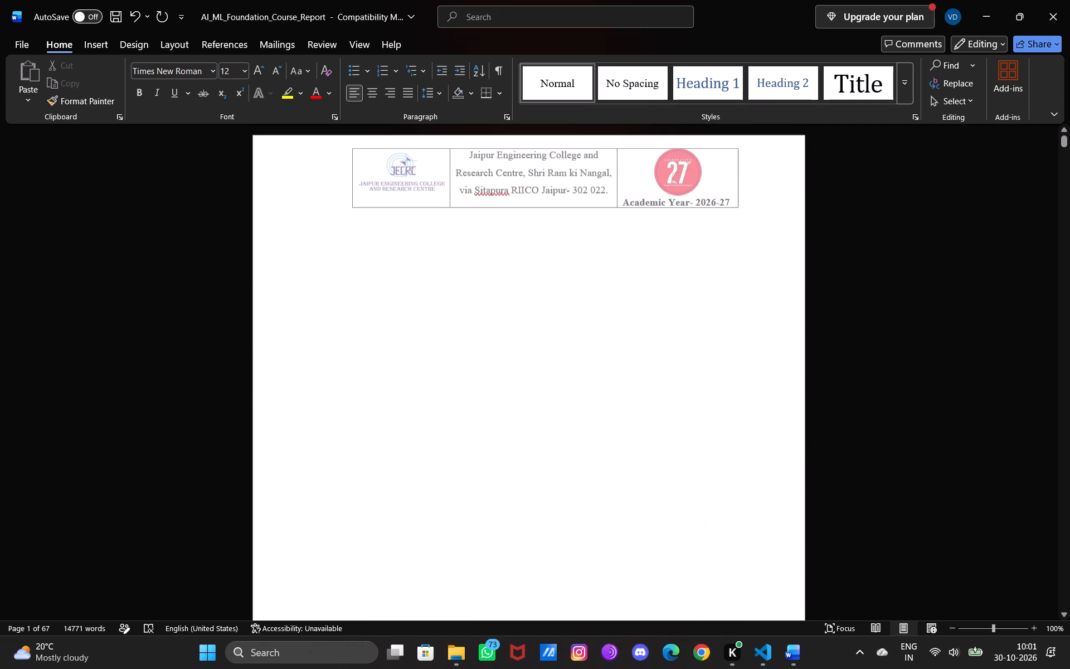
{"action": "left_click", "coordinate": [104, 46]}
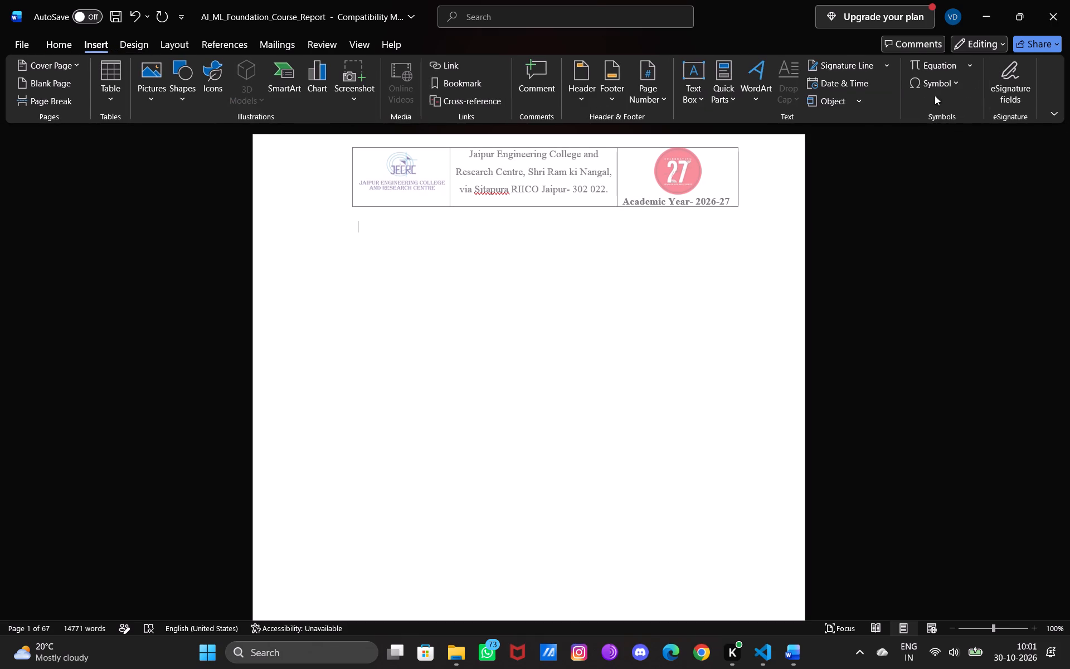
{"action": "left_click", "coordinate": [863, 101]}
{"action": "left_click", "coordinate": [858, 142]}
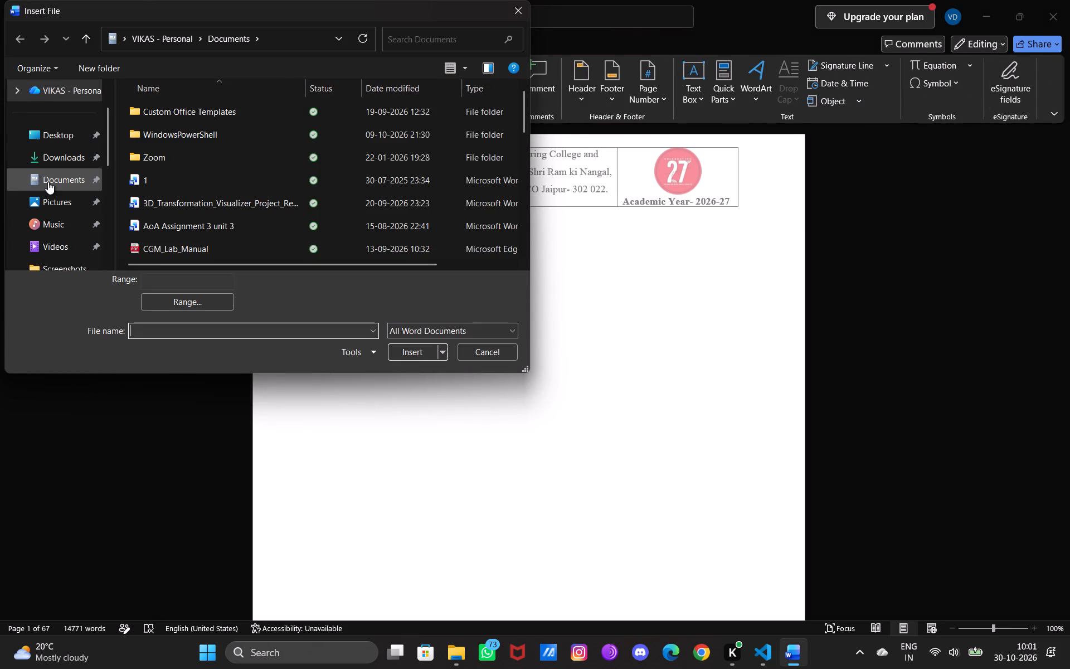
{"action": "left_click", "coordinate": [46, 161]}
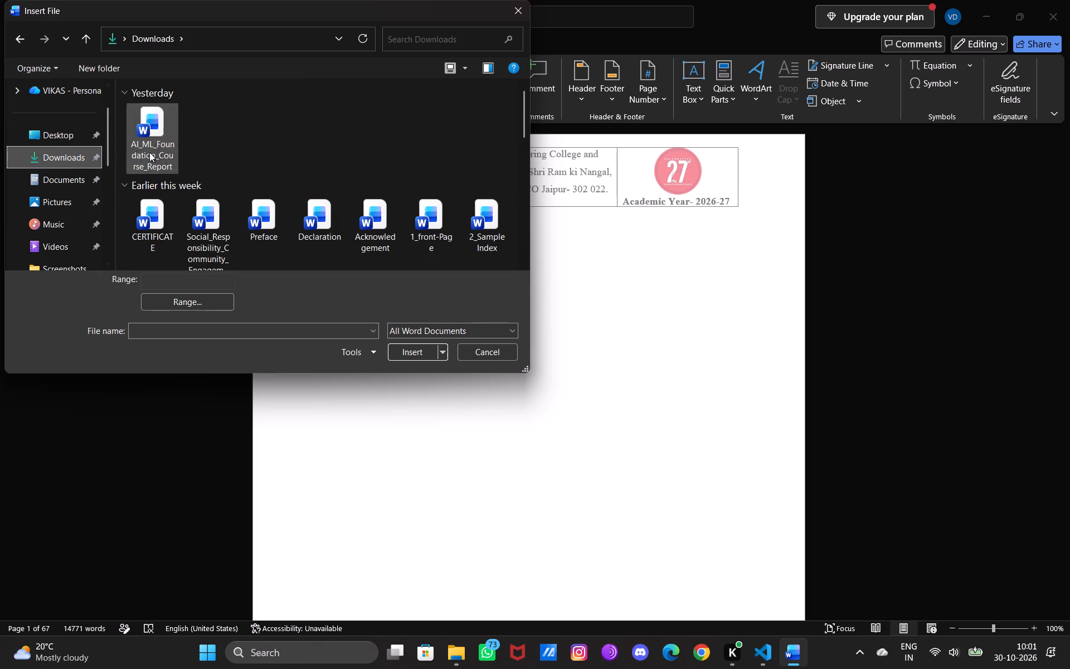
{"action": "left_click", "coordinate": [440, 228]}
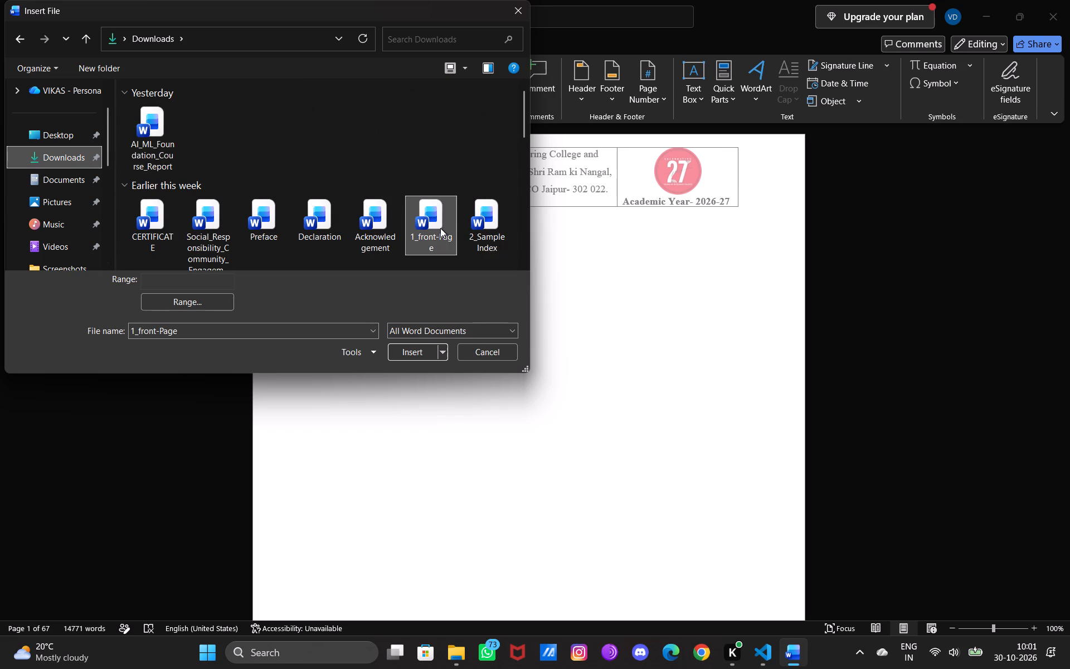
{"action": "left_click", "coordinate": [410, 352]}
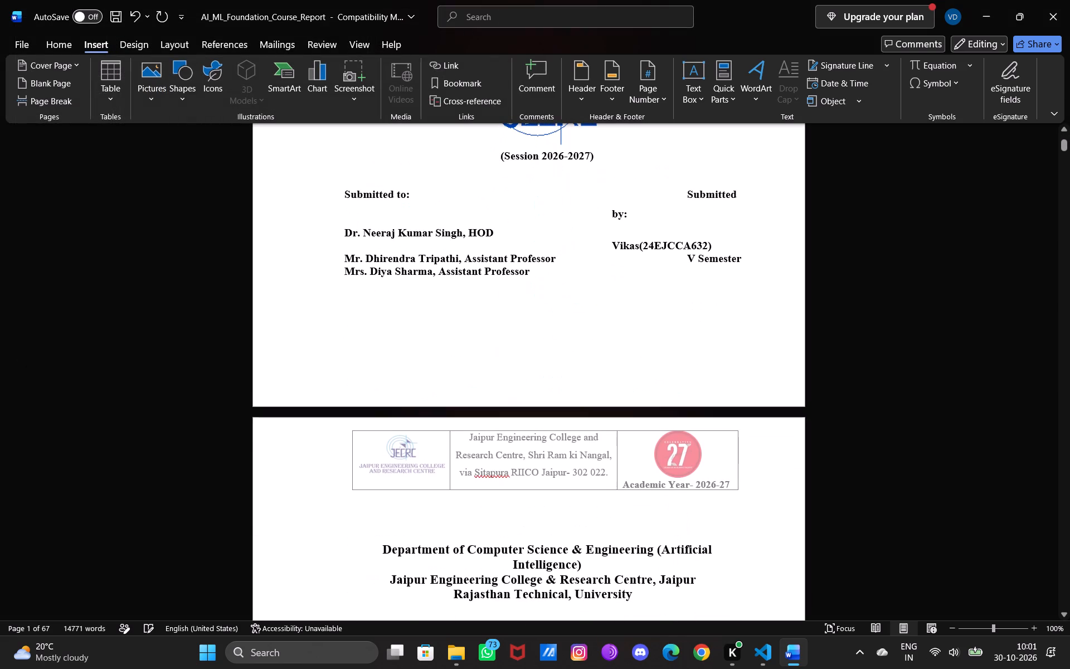
Remove the extra spacing before "Submitted by:" on the front page so the label fits on one line.
{"action": "scroll", "coordinate": [410, 352], "scroll_direction": "down", "scroll_amount": 1}
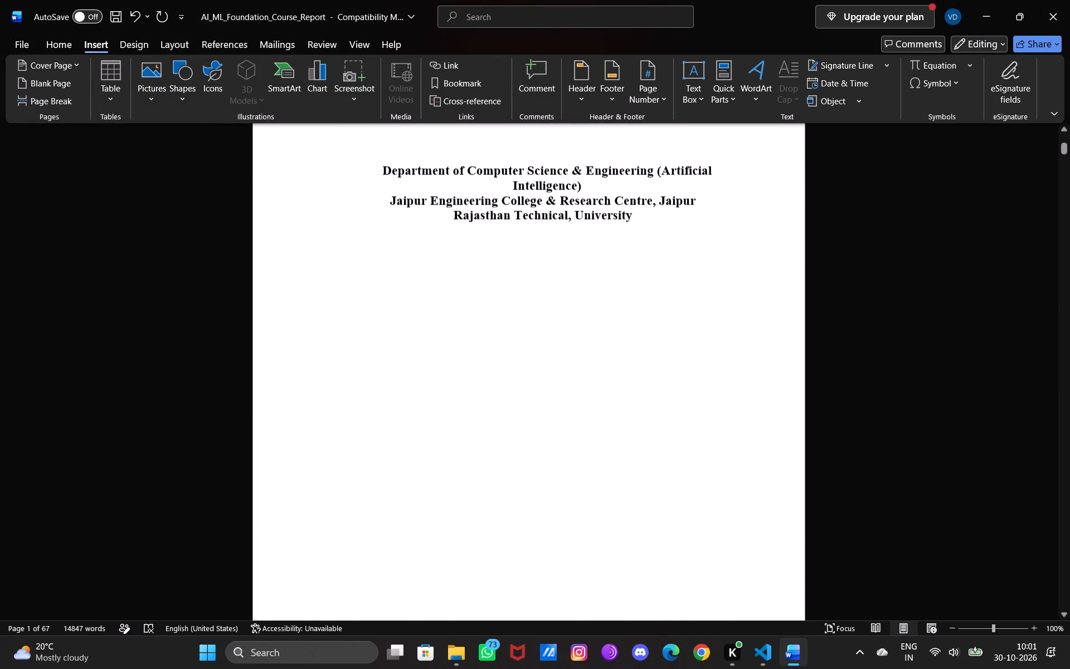
{"action": "scroll", "coordinate": [410, 352], "scroll_direction": "down", "scroll_amount": 1}
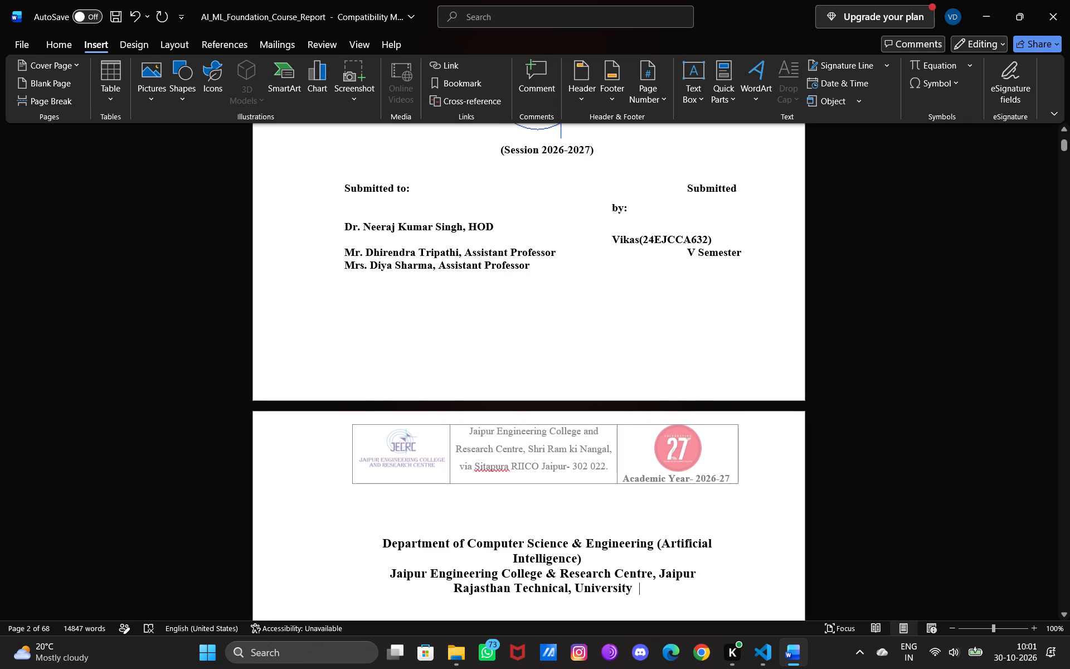
{"action": "left_click", "coordinate": [686, 191]}
{"action": "key", "text": "BackSpace"}
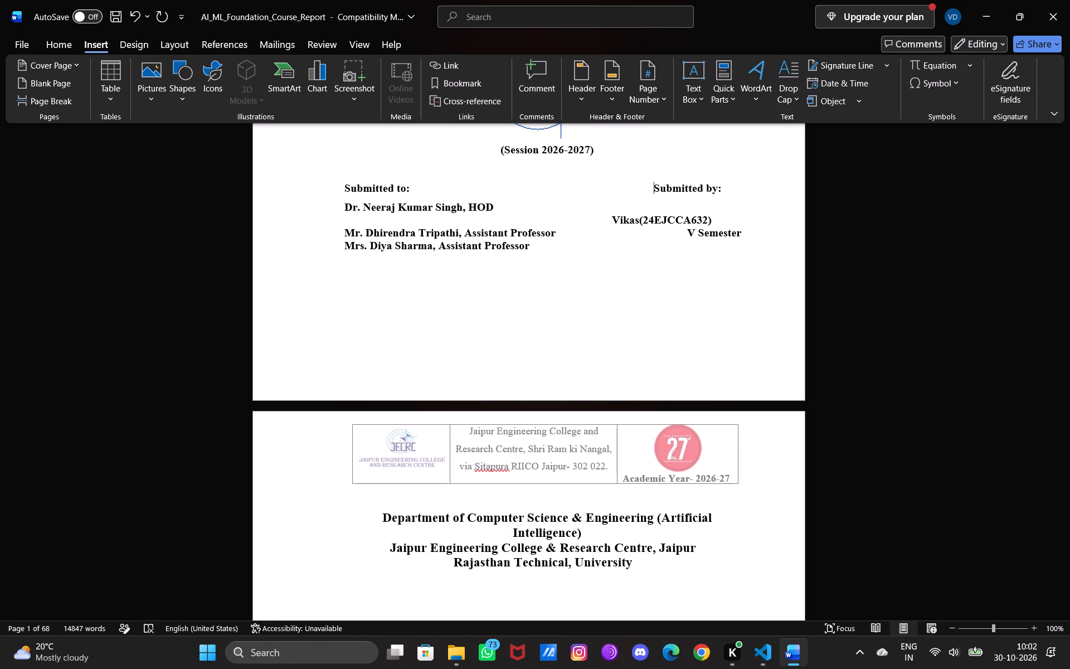
{"action": "key", "text": "BackSpace"}
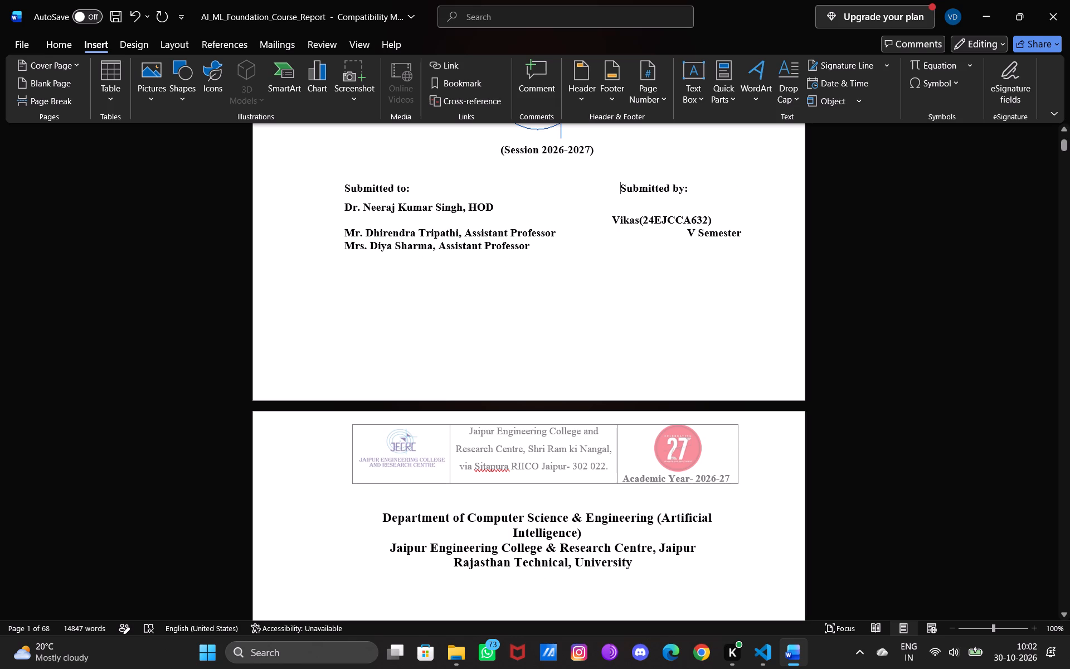
Remove the blank space before the student's name and roll number, bringing them directly under "Submitted by:" on the HOD's line.
{"action": "left_click", "coordinate": [614, 219]}
{"action": "key", "text": "BackSpace"}
{"action": "key", "text": "BackSpace"}
{"action": "key", "text": "BackSpace"}
{"action": "key", "text": "BackSpace"}
{"action": "key", "text": "BackSpace"}
{"action": "key", "text": "BackSpace"}
{"action": "key", "text": "BackSpace"}
{"action": "left_click", "coordinate": [344, 222]}
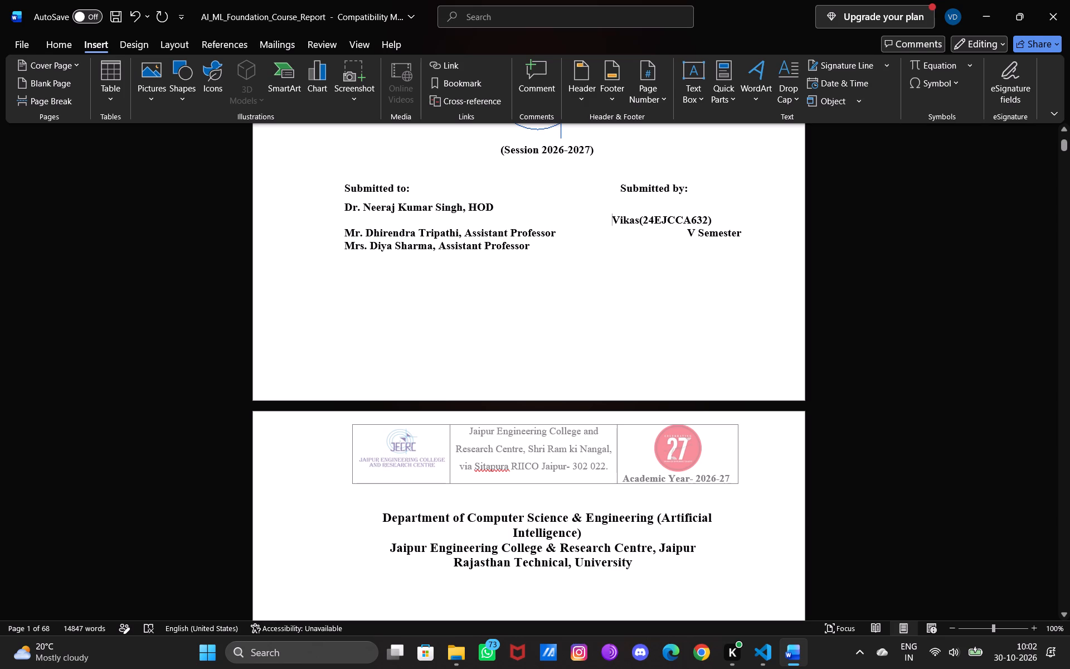
{"action": "left_click", "coordinate": [344, 222]}
{"action": "left_click", "coordinate": [344, 222]}
{"action": "key", "text": "Left"}
{"action": "key", "text": "BackSpace"}
{"action": "key", "text": "BackSpace"}
{"action": "key", "text": "BackSpace"}
{"action": "key", "text": "BackSpace"}
{"action": "key", "text": "BackSpace"}
{"action": "key", "text": "BackSpace"}
{"action": "key", "text": "BackSpace"}
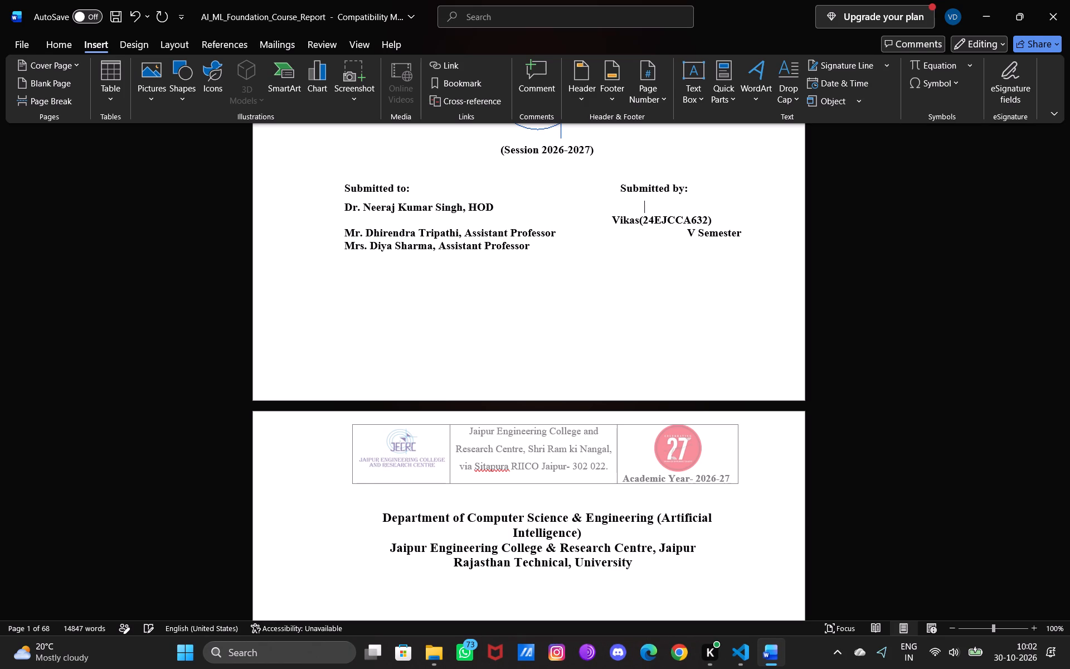
{"action": "key", "text": "BackSpace"}
{"action": "key", "text": "BackSpace"}
{"action": "key", "text": "BackSpace"}
{"action": "key", "text": "BackSpace"}
{"action": "key", "text": "BackSpace"}
{"action": "key", "text": "BackSpace"}
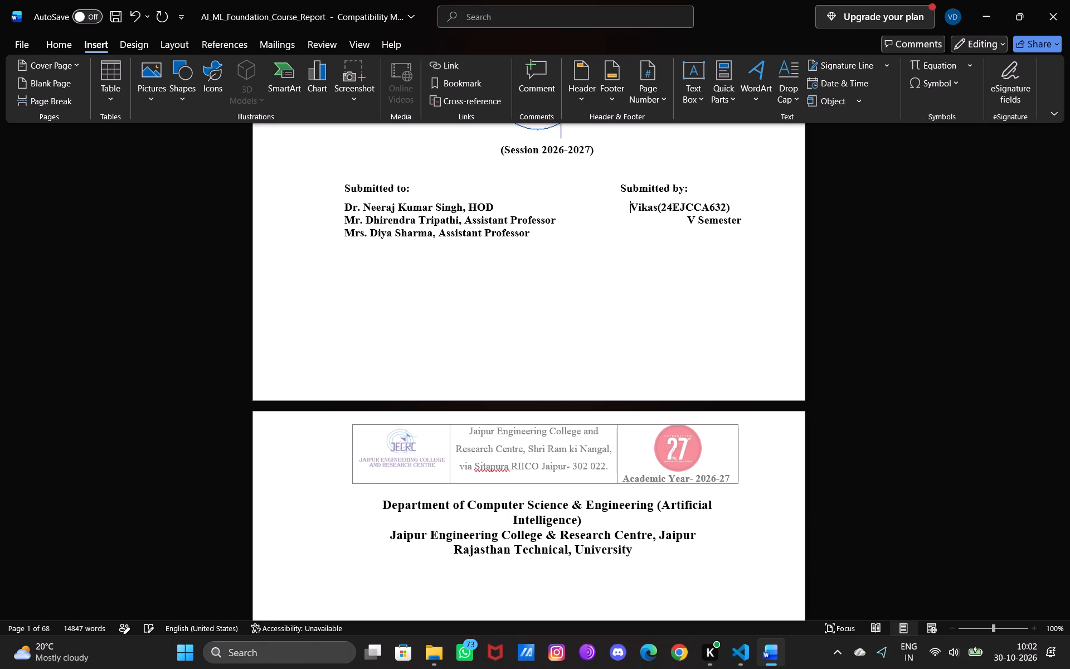
{"action": "key", "text": "BackSpace"}
{"action": "key", "text": "BackSpace"}
{"action": "key", "text": "BackSpace"}
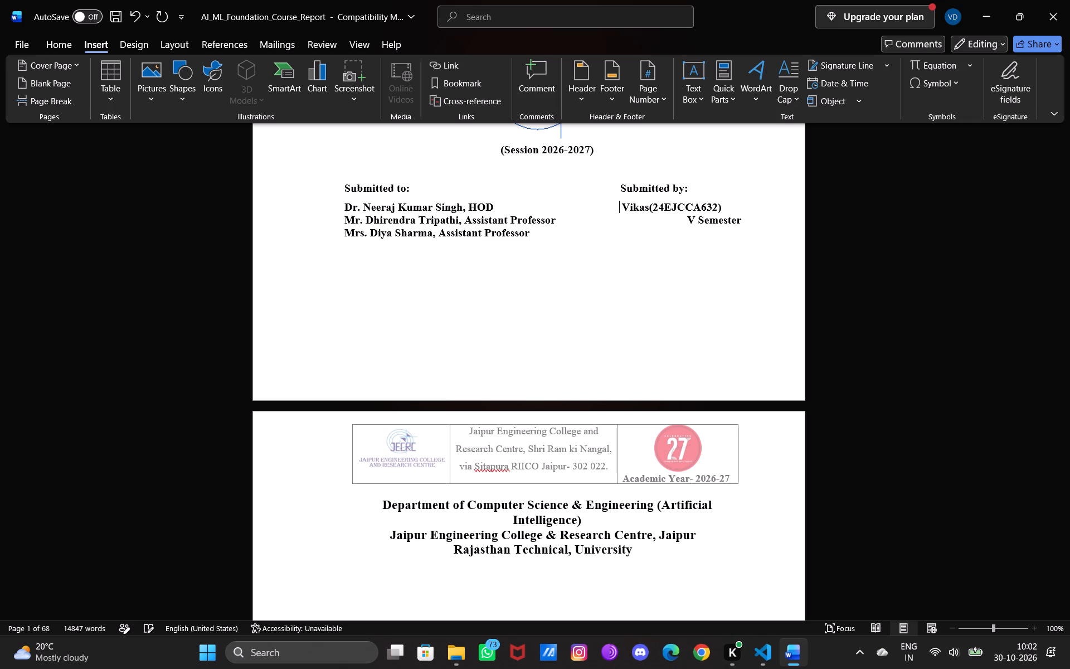
Adjust the spacing before "V Semester" so it lines up under the student's name.
{"action": "left_click", "coordinate": [685, 221]}
{"action": "key", "text": "BackSpace"}
{"action": "key", "text": "BackSpace"}
{"action": "key", "text": "BackSpace"}
{"action": "key", "text": "BackSpace"}
{"action": "key", "text": "BackSpace"}
{"action": "key", "text": "BackSpace"}
{"action": "key", "text": "BackSpace"}
{"action": "key", "text": "BackSpace"}
{"action": "key", "text": "BackSpace"}
{"action": "key", "text": "BackSpace"}
{"action": "key", "text": "BackSpace"}
{"action": "key", "text": "BackSpace"}
{"action": "key", "text": "BackSpace"}
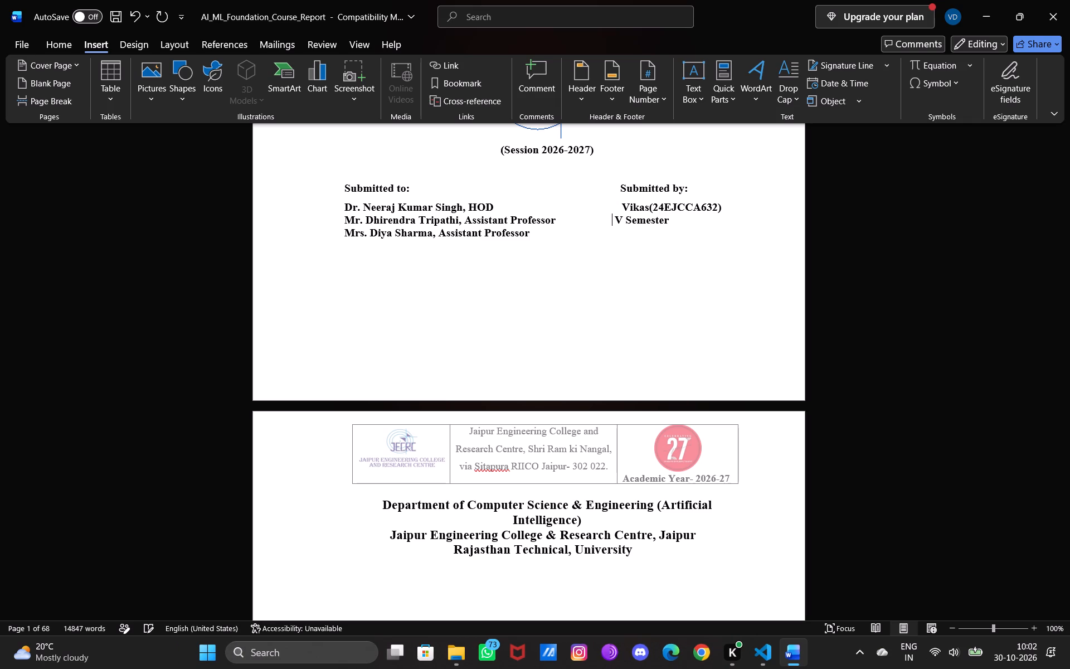
{"action": "key", "text": "space"}
{"action": "key", "text": "space"}
{"action": "key", "text": "space"}
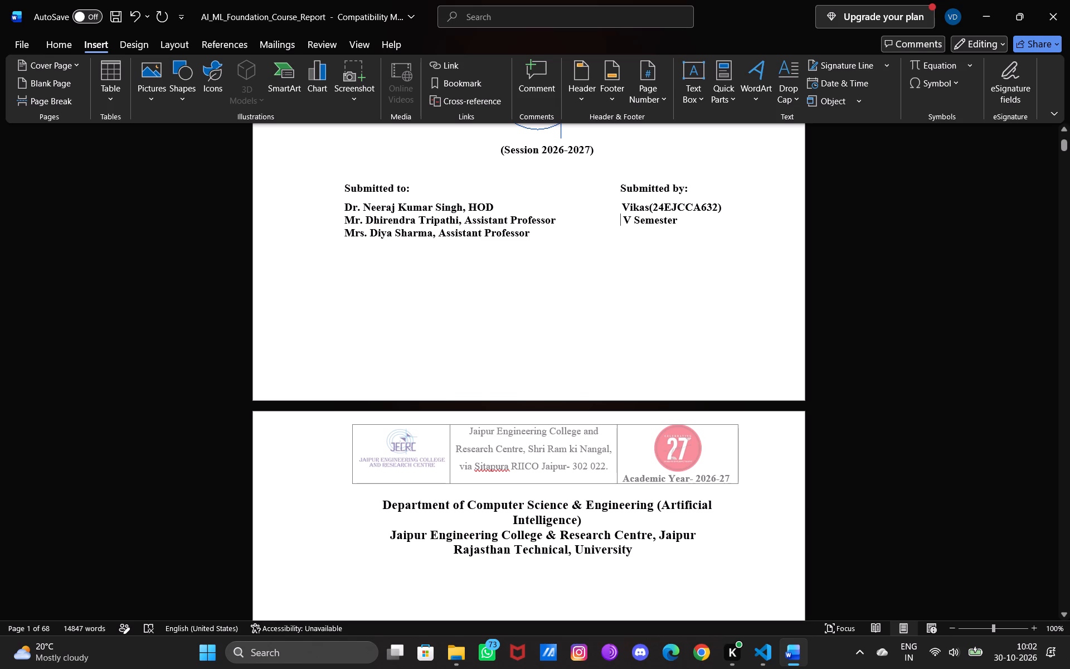
Delete the third faculty entry, the second Assistant Professor's line, under "Submitted to:" on the front page.
{"action": "scroll", "coordinate": [546, 237], "scroll_direction": "up", "scroll_amount": 1}
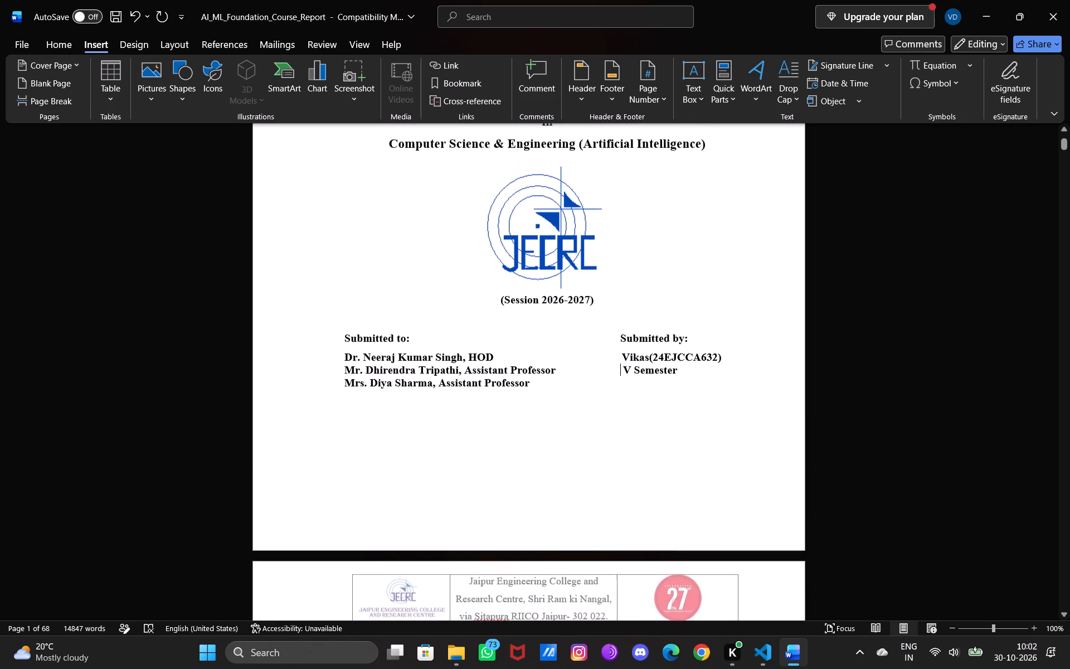
{"action": "scroll", "coordinate": [546, 237], "scroll_direction": "up", "scroll_amount": 1}
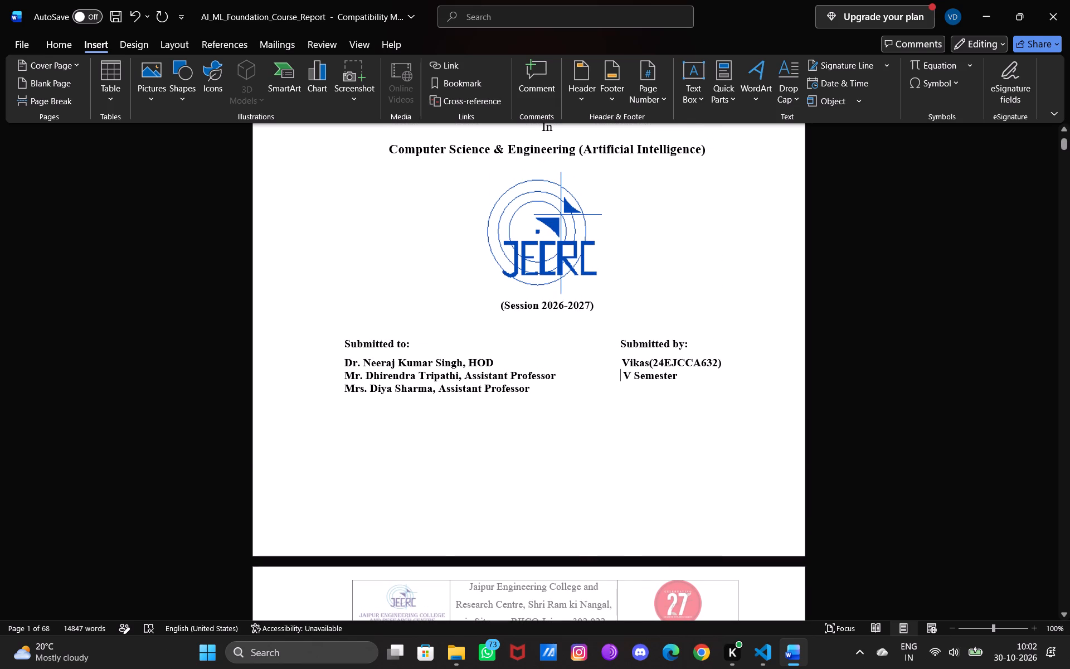
{"action": "left_click", "coordinate": [533, 390]}
{"action": "key", "text": "BackSpace"}
{"action": "key", "text": "BackSpace"}
{"action": "key", "text": "BackSpace"}
{"action": "key", "text": "BackSpace"}
{"action": "key", "text": "BackSpace"}
{"action": "key", "text": "BackSpace"}
{"action": "key", "text": "BackSpace"}
{"action": "key", "text": "BackSpace"}
{"action": "key", "text": "BackSpace"}
{"action": "key", "text": "BackSpace"}
{"action": "key", "text": "BackSpace"}
{"action": "key", "text": "BackSpace"}
{"action": "key", "text": "BackSpace"}
{"action": "key", "text": "BackSpace"}
{"action": "key", "text": "BackSpace"}
{"action": "key", "text": "BackSpace"}
{"action": "key", "text": "BackSpace"}
{"action": "key", "text": "BackSpace"}
{"action": "key", "text": "BackSpace"}
{"action": "key", "text": "BackSpace"}
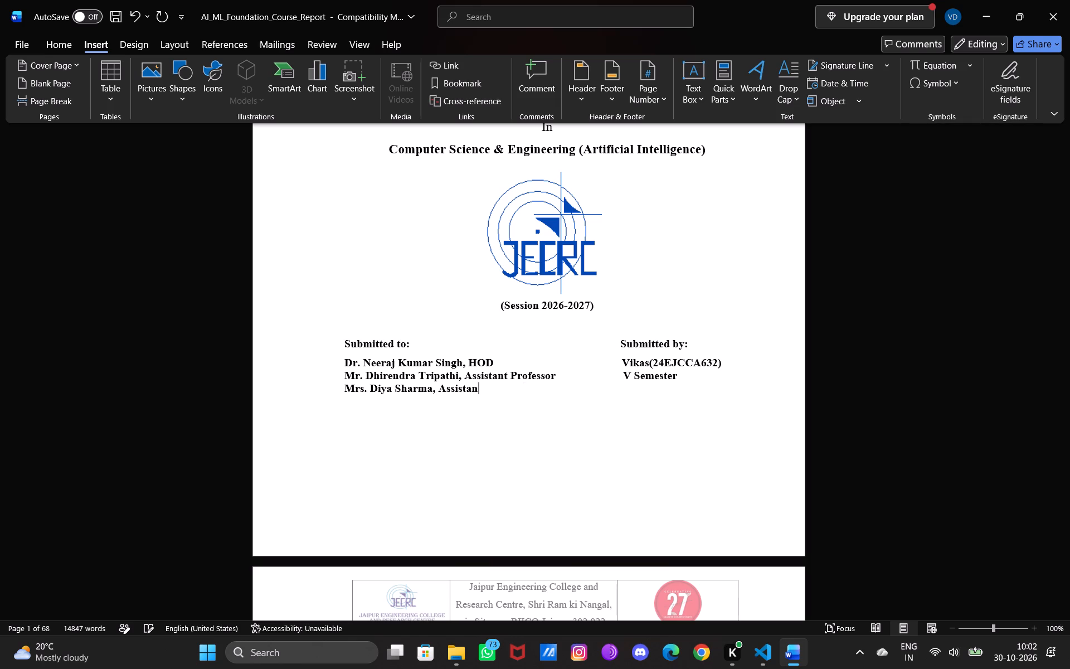
{"action": "key", "text": "BackSpace"}
{"action": "key", "text": "BackSpace"}
{"action": "key", "text": "BackSpace"}
{"action": "key", "text": "BackSpace"}
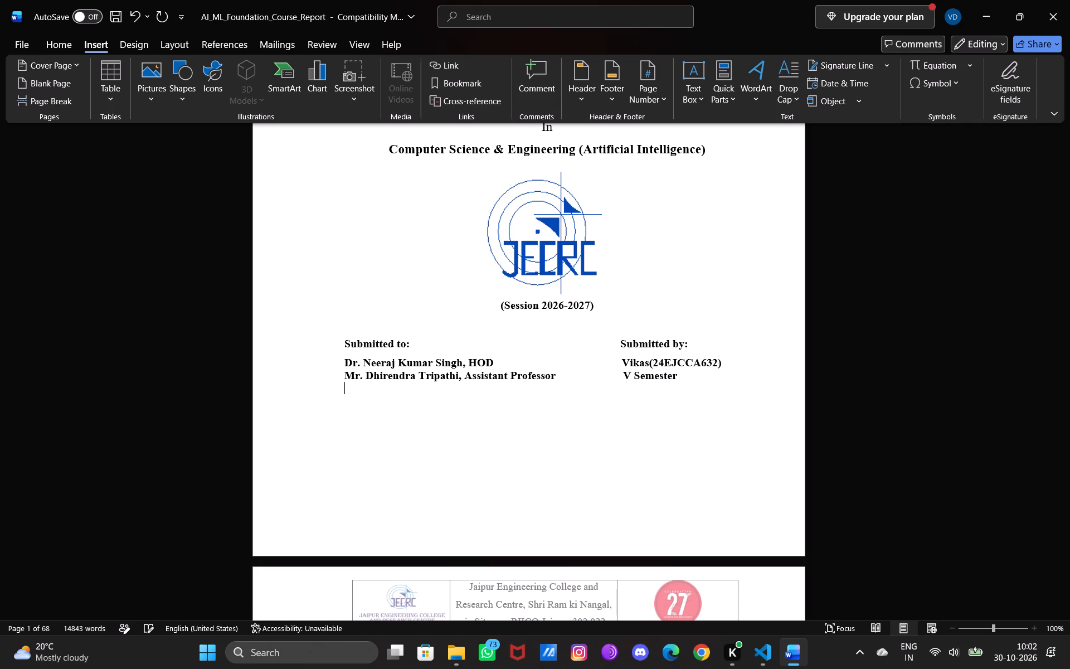
Replace "Foundation Course" with "Industrial Training" in the report-type line above "On" on the front page.
{"action": "scroll", "coordinate": [716, 275], "scroll_direction": "up", "scroll_amount": 1}
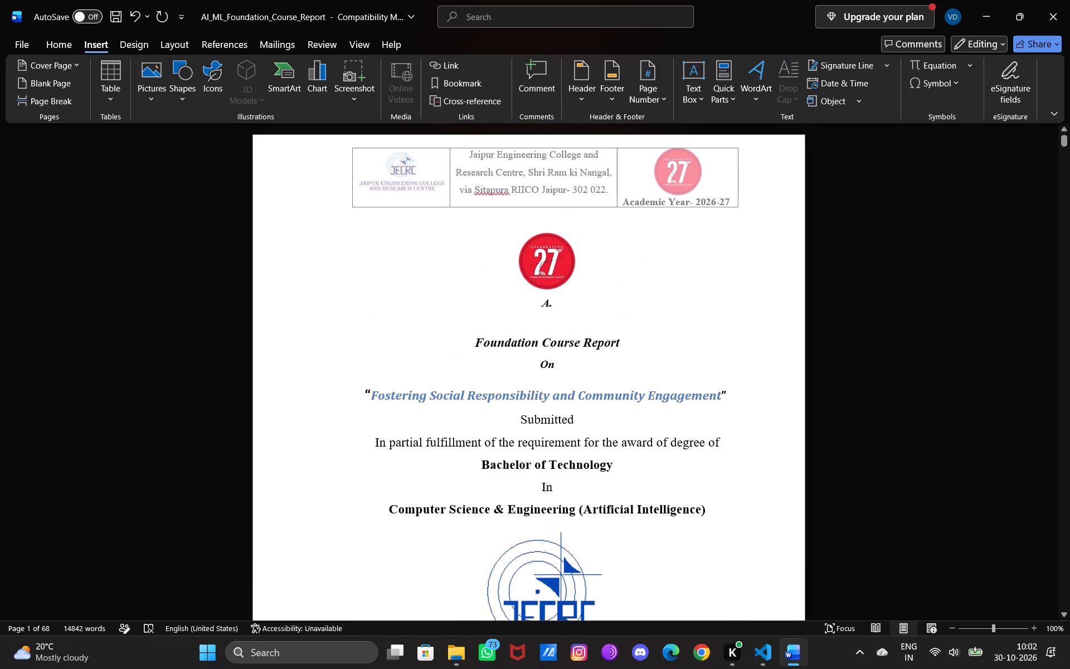
{"action": "scroll", "coordinate": [716, 275], "scroll_direction": "up", "scroll_amount": 2}
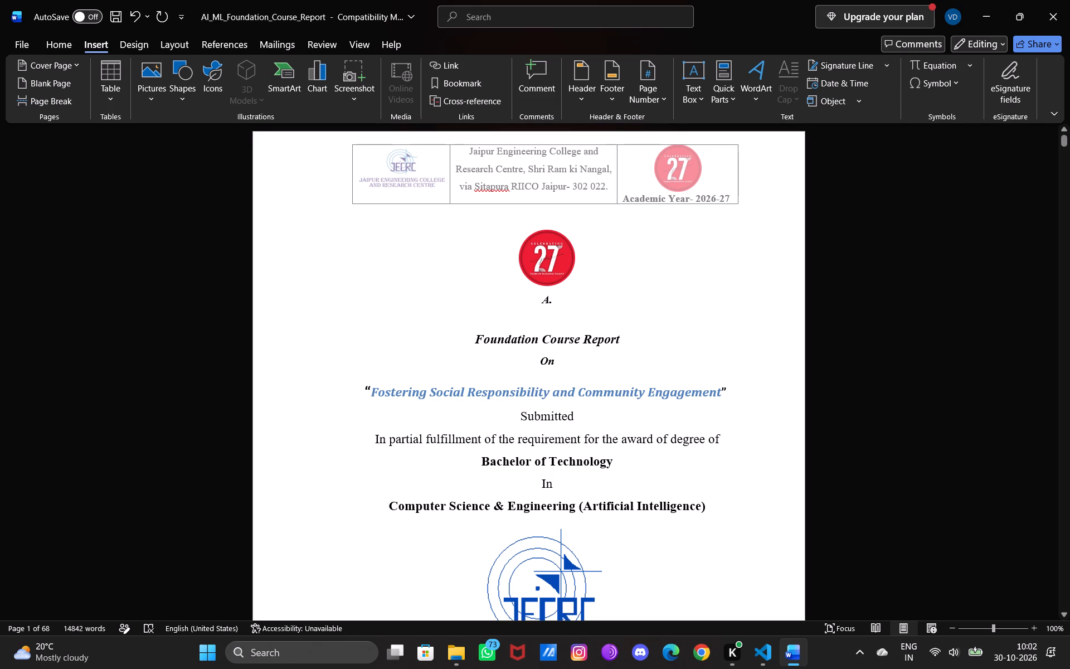
{"action": "left_click", "coordinate": [581, 340]}
{"action": "key", "text": "BackSpace"}
{"action": "key", "text": "BackSpace"}
{"action": "key", "text": "BackSpace"}
{"action": "key", "text": "BackSpace"}
{"action": "key", "text": "BackSpace"}
{"action": "key", "text": "BackSpace"}
{"action": "key", "text": "BackSpace"}
{"action": "key", "text": "BackSpace"}
{"action": "key", "text": "BackSpace"}
{"action": "key", "text": "BackSpace"}
{"action": "key", "text": "BackSpace"}
{"action": "key", "text": "BackSpace"}
{"action": "key", "text": "BackSpace"}
{"action": "key", "text": "BackSpace"}
{"action": "key", "text": "BackSpace"}
{"action": "key", "text": "BackSpace"}
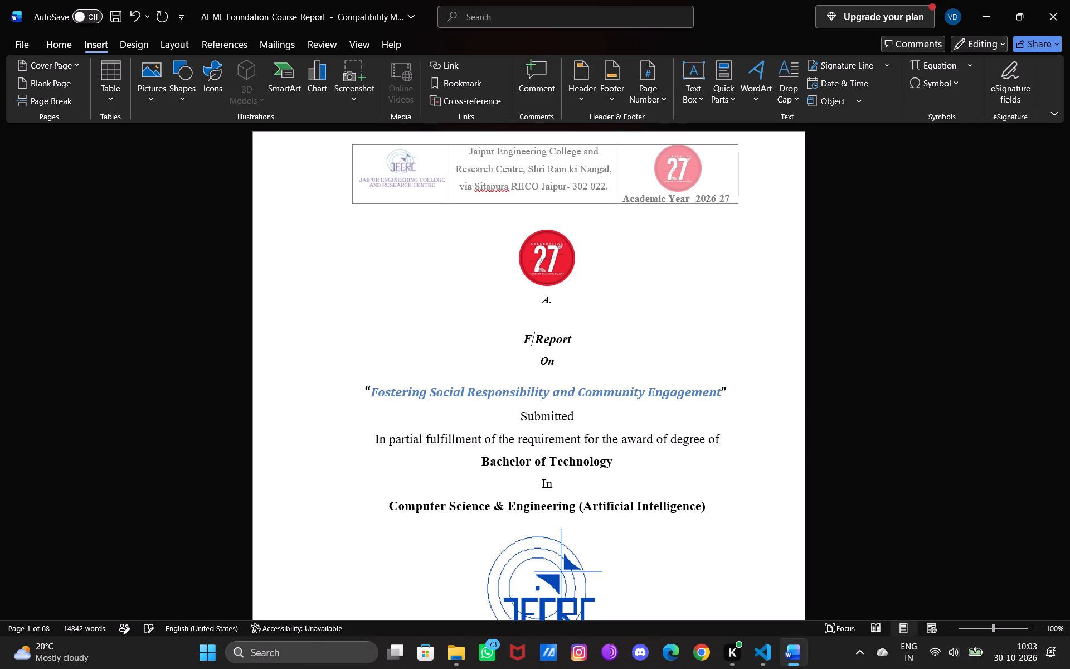
{"action": "key", "text": "BackSpace"}
{"action": "key", "text": "shift+i"}
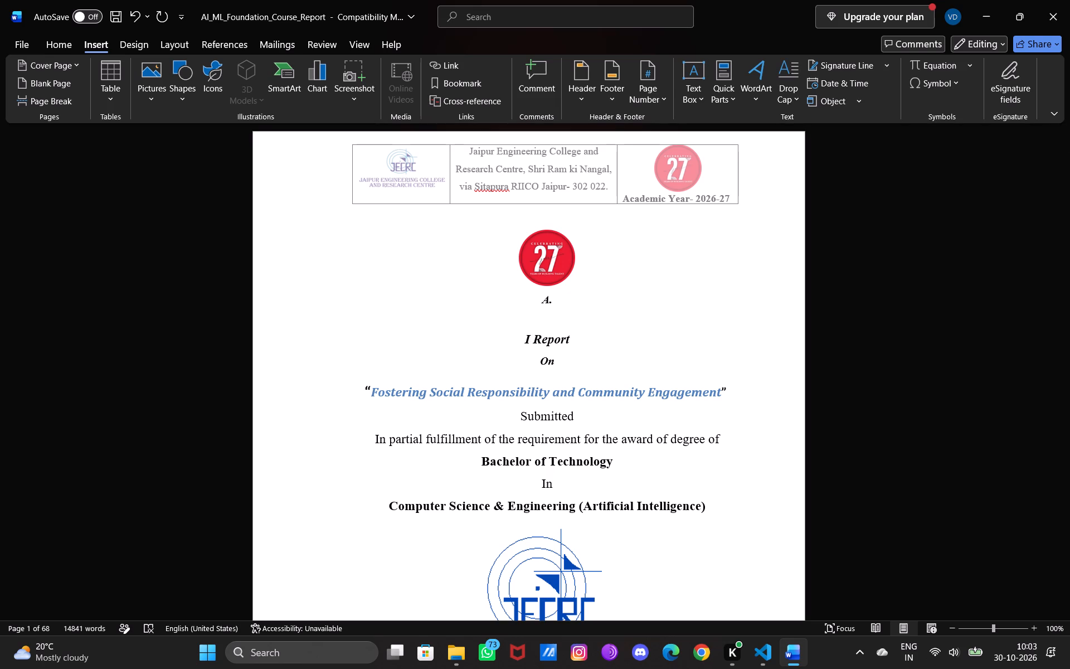
{"action": "type", "text": "ndustrial tr"}
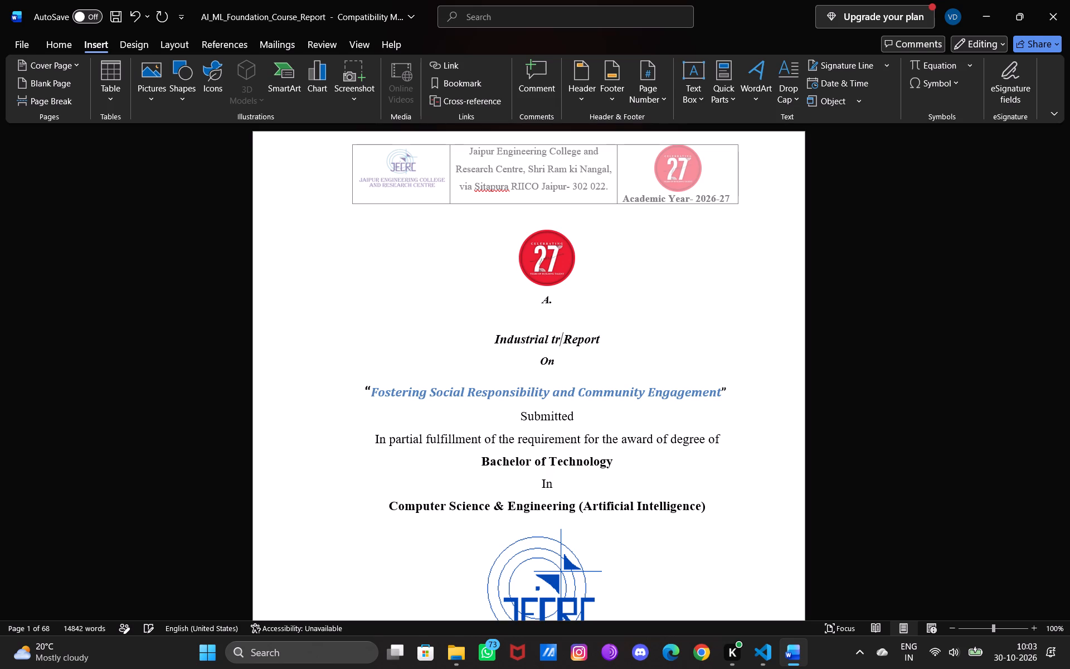
{"action": "key", "text": "BackSpace"}
{"action": "key", "text": "BackSpace"}
{"action": "type", "text": "Training"}
{"action": "key", "text": "space"}
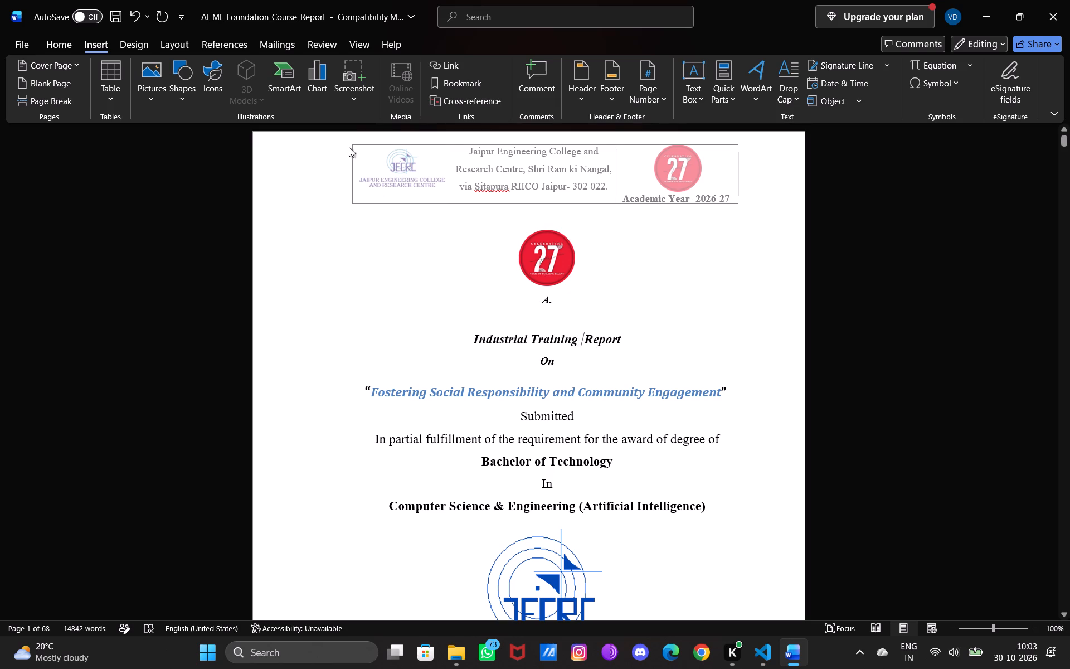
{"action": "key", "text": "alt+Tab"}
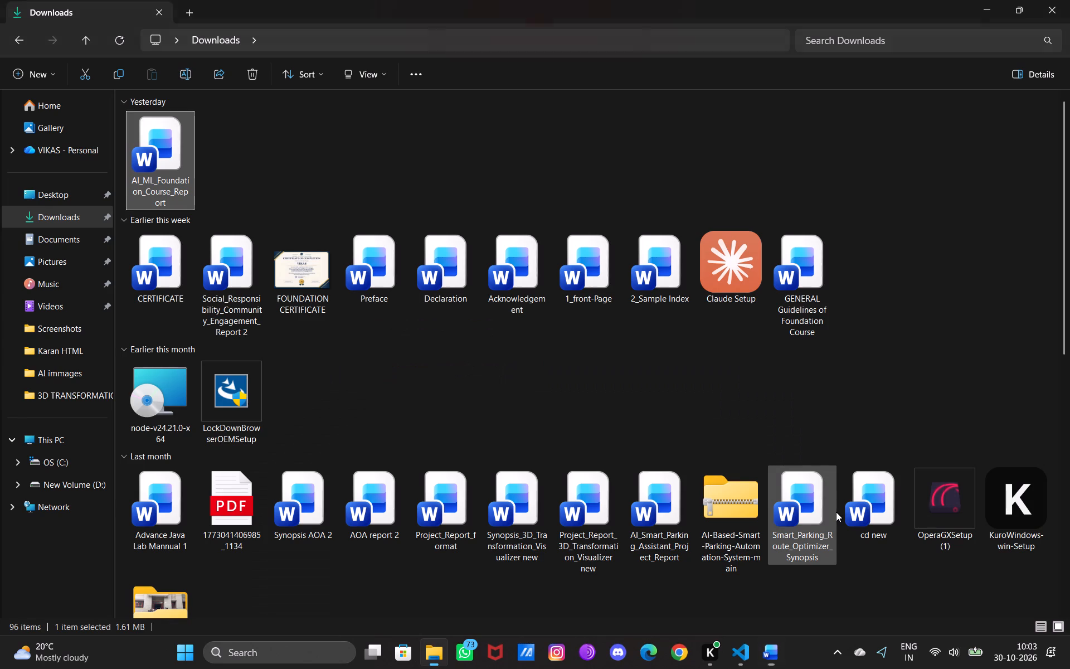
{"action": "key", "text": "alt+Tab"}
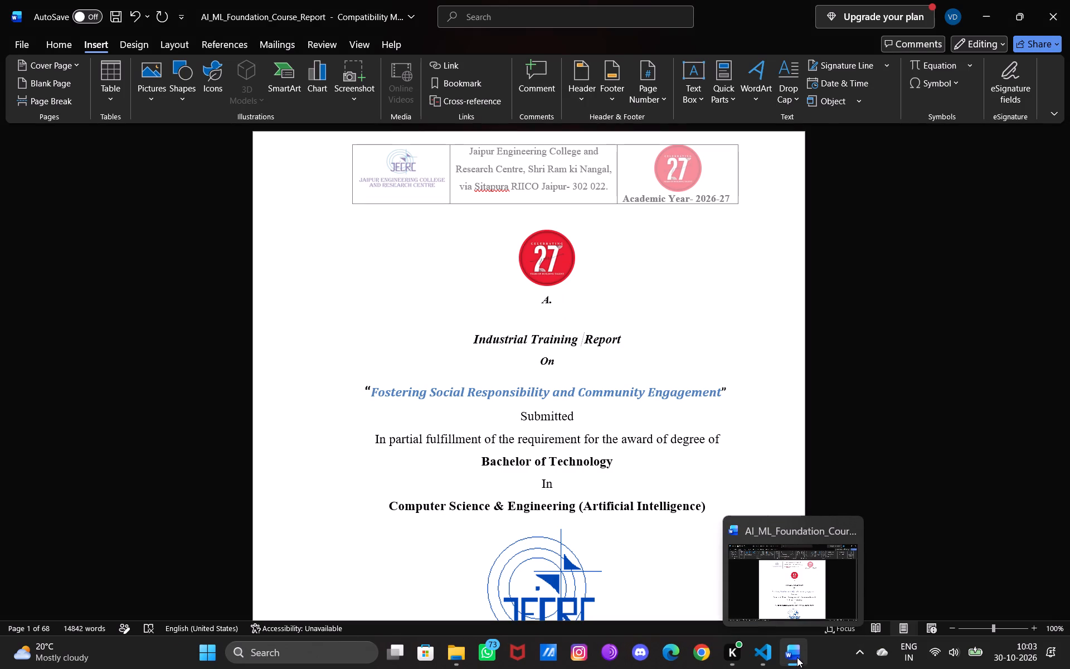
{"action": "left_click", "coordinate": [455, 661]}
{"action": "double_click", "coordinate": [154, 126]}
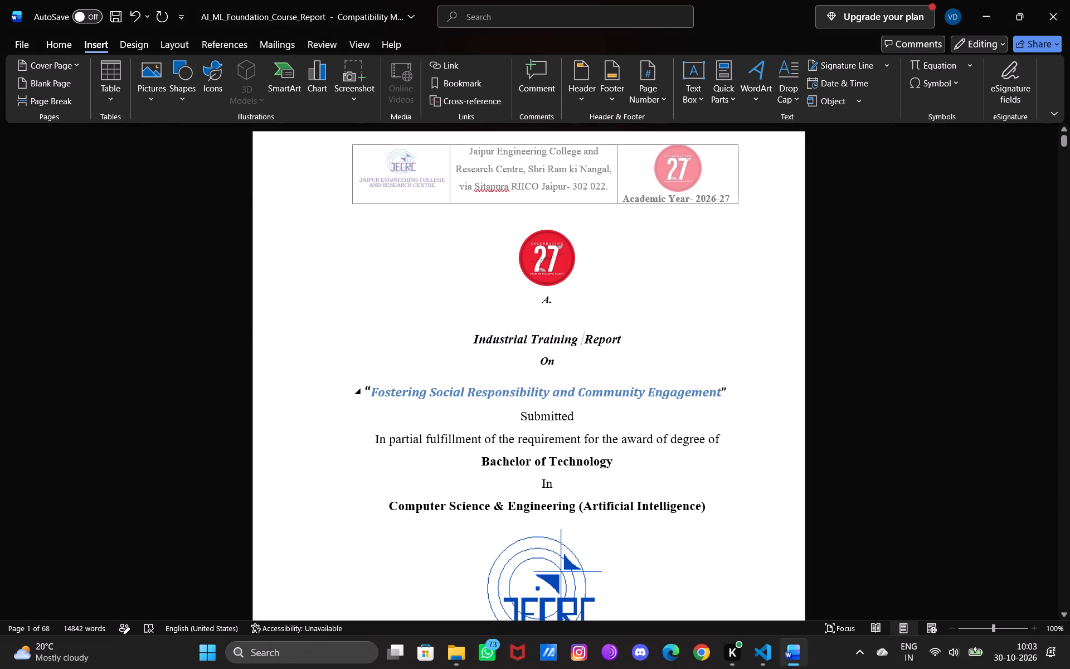
Replace the quoted front-page title with "Artificial Intelligence & Machine Learning", copied from the Candidate's Declaration.
{"action": "scroll", "coordinate": [684, 408], "scroll_direction": "down", "scroll_amount": 7}
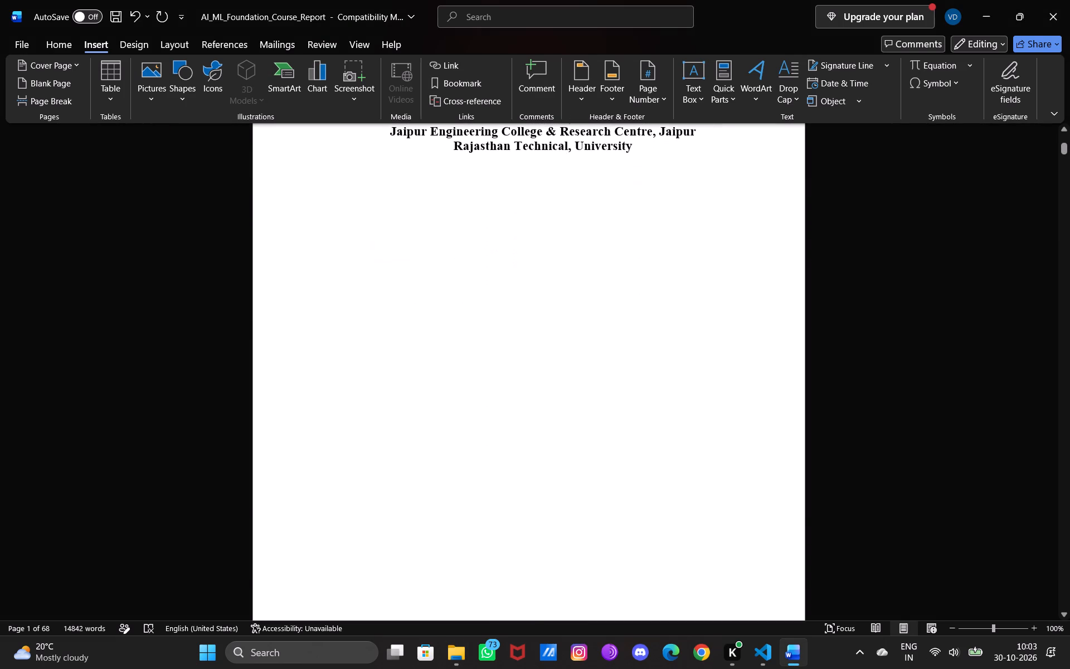
{"action": "scroll", "coordinate": [684, 408], "scroll_direction": "down", "scroll_amount": 2}
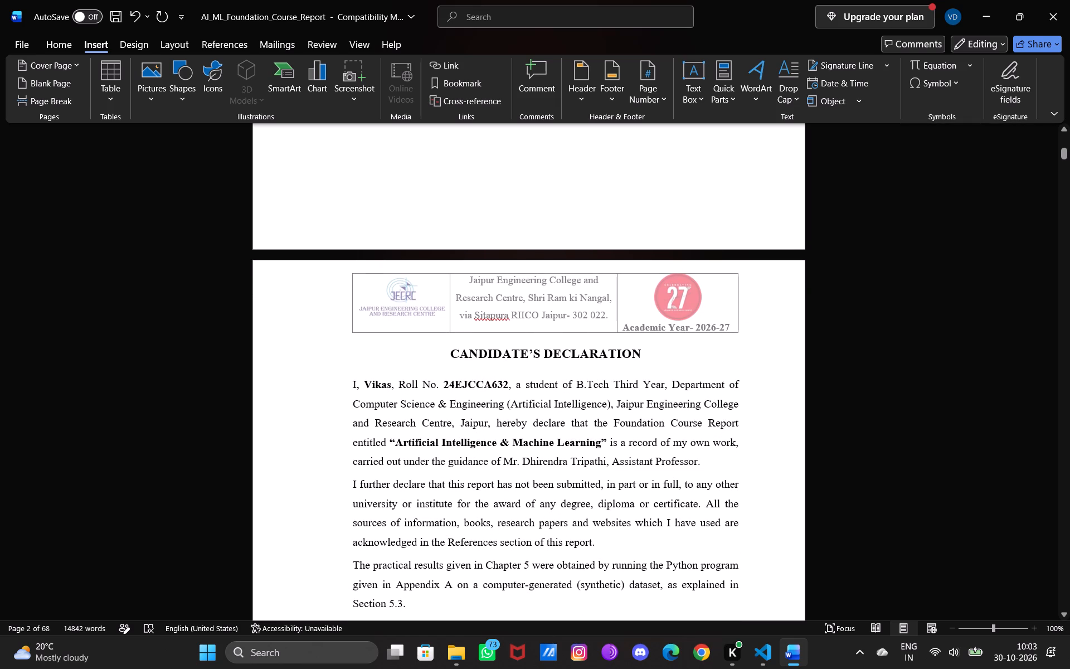
{"action": "left_click_drag", "start_coordinate": [600, 442], "coordinate": [395, 443]}
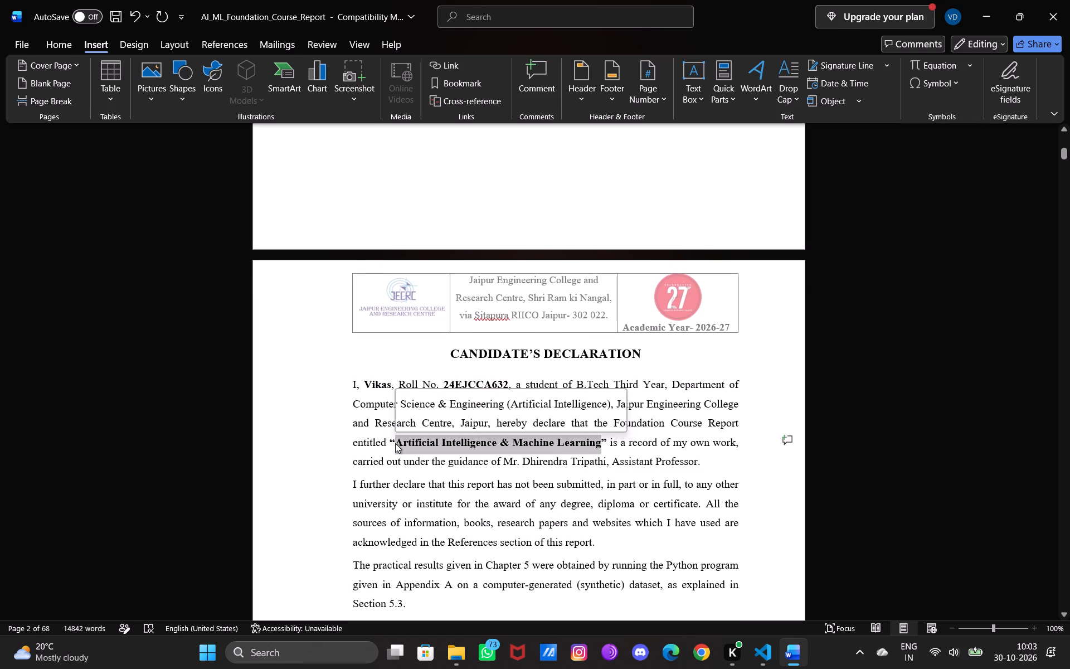
{"action": "key", "text": "ctrl+c"}
{"action": "scroll", "coordinate": [681, 274], "scroll_direction": "up", "scroll_amount": 5}
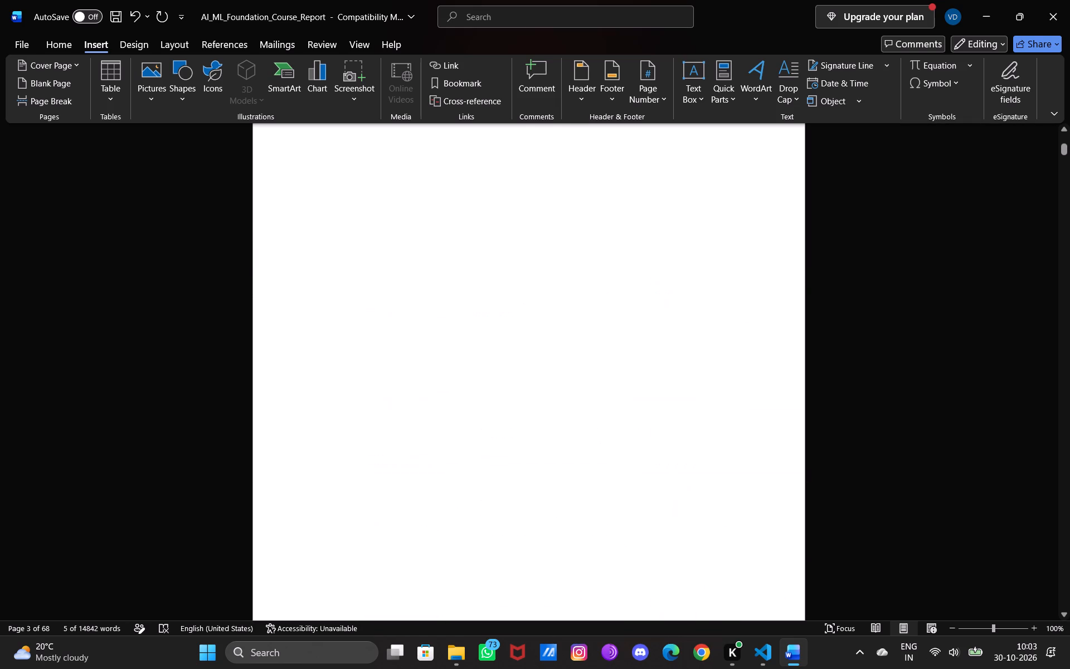
{"action": "scroll", "coordinate": [681, 274], "scroll_direction": "up", "scroll_amount": 4}
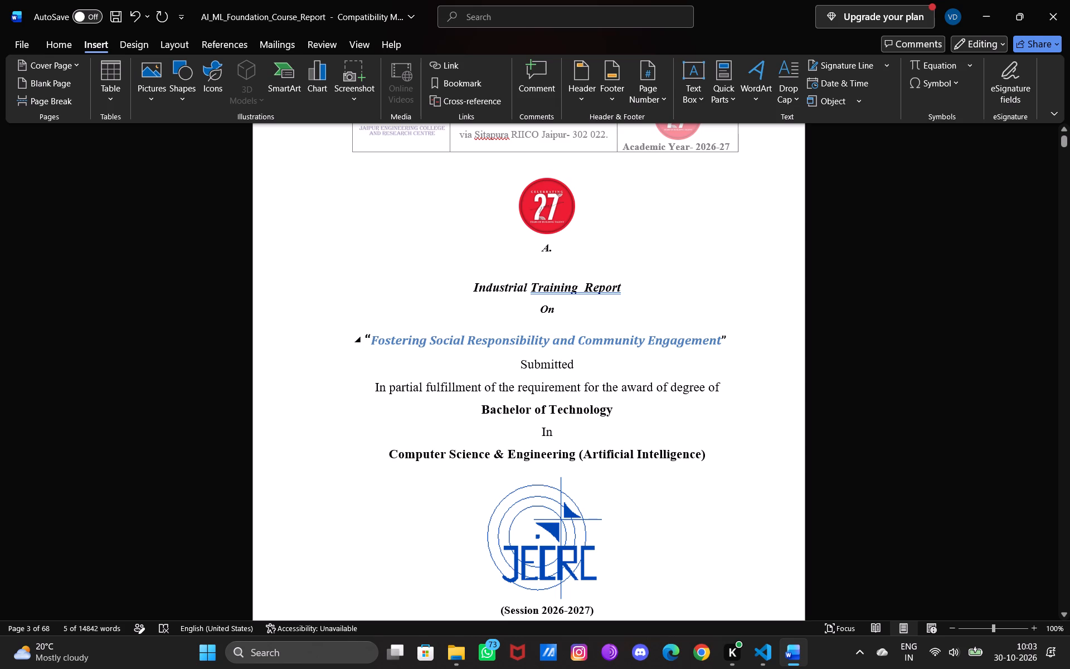
{"action": "left_click_drag", "start_coordinate": [721, 339], "coordinate": [387, 336]}
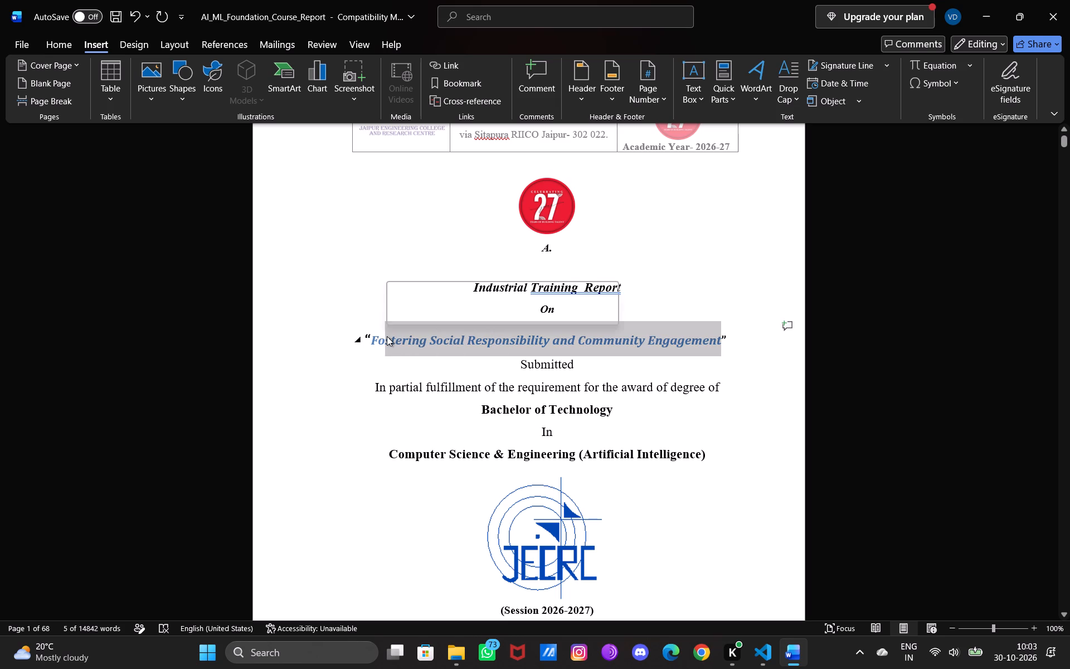
{"action": "key", "text": "ctrl+v"}
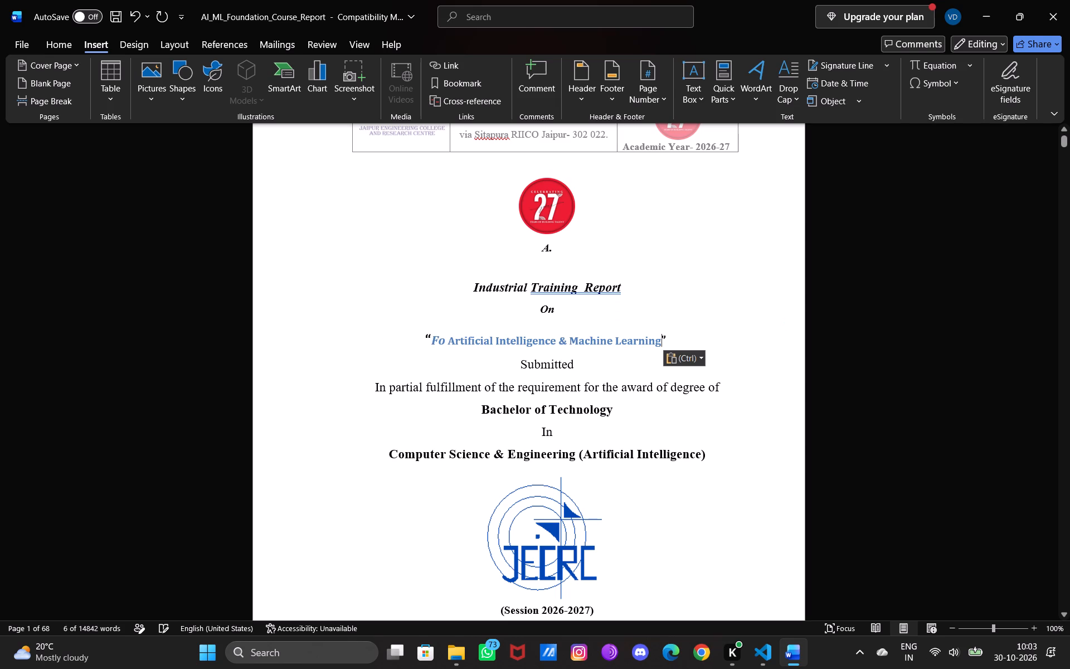
{"action": "left_click", "coordinate": [449, 341]}
{"action": "key", "text": "BackSpace"}
{"action": "key", "text": "BackSpace"}
{"action": "key", "text": "BackSpace"}
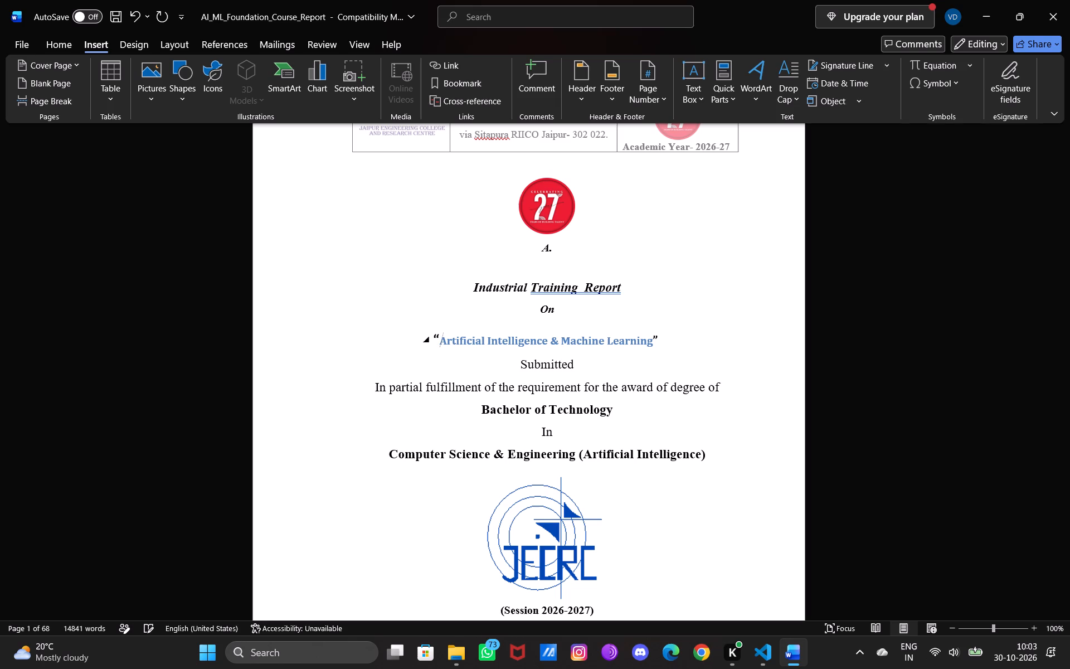
Set the font size of the front-page title "Artificial Intelligence & Machine Learning" to 14.
{"action": "left_click_drag", "start_coordinate": [653, 341], "coordinate": [553, 334]}
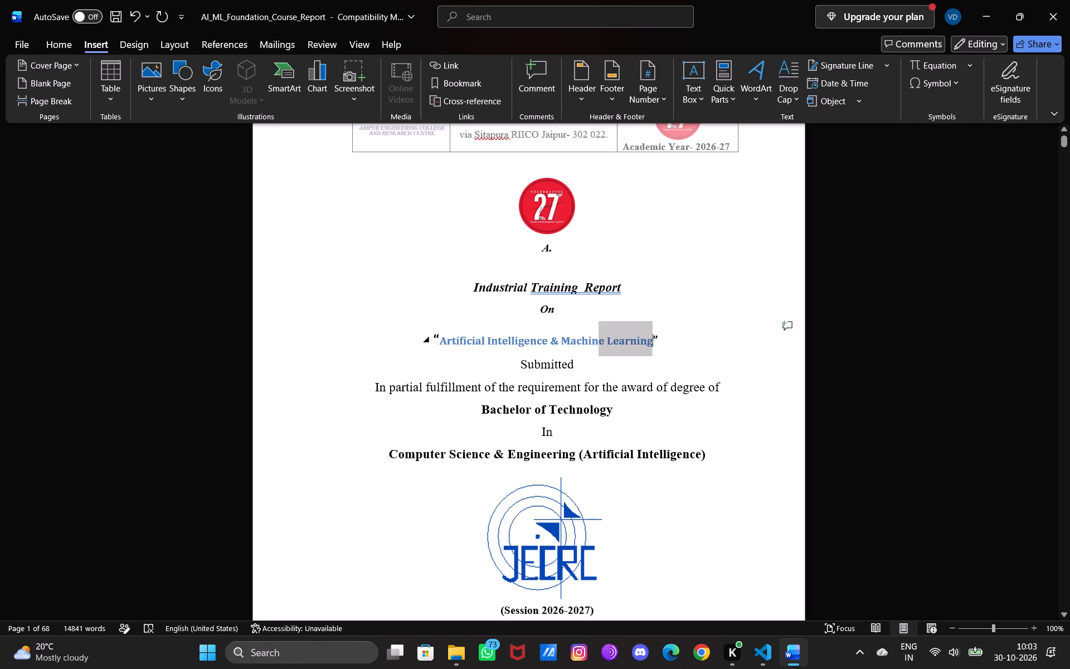
{"action": "left_click_drag", "start_coordinate": [553, 334], "coordinate": [441, 345]}
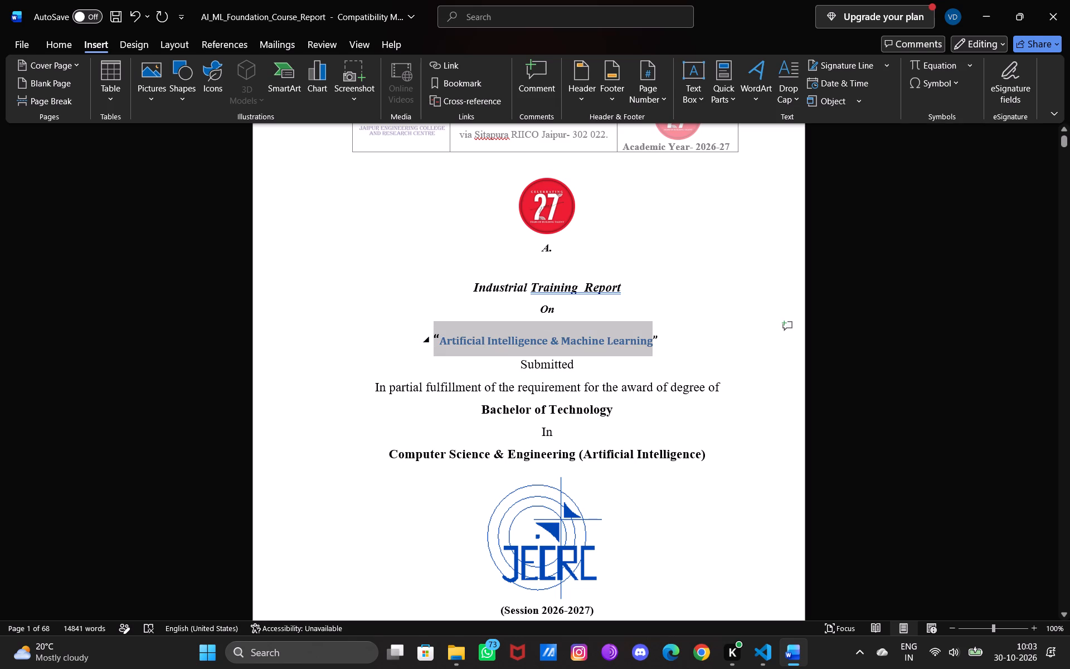
{"action": "left_click_drag", "start_coordinate": [441, 345], "coordinate": [439, 343]}
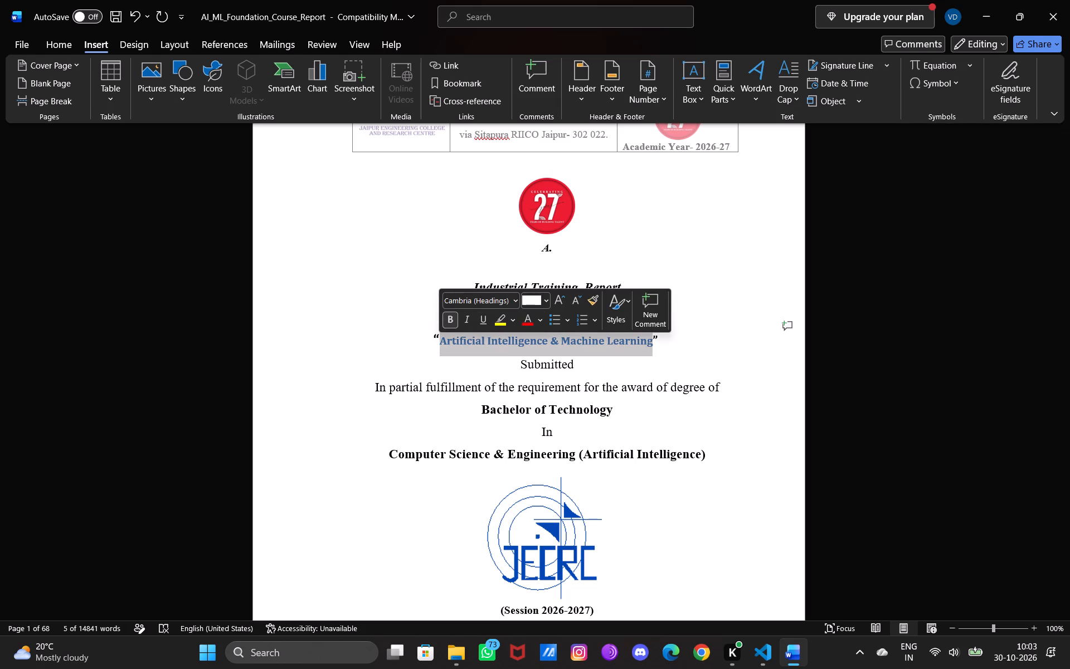
{"action": "left_click", "coordinate": [546, 302]}
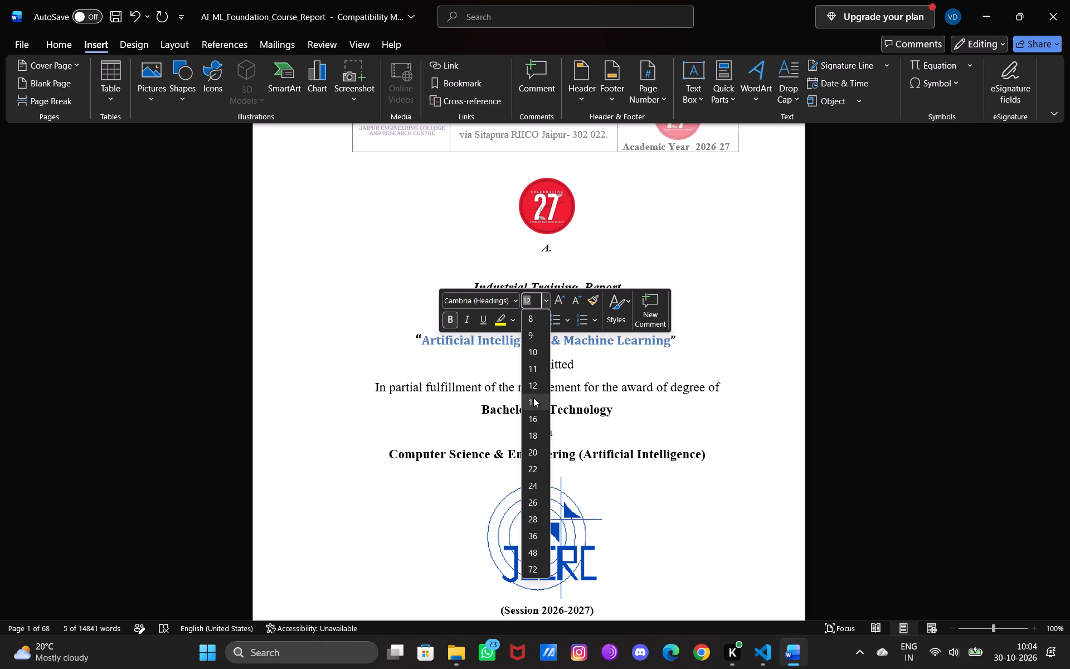
{"action": "left_click", "coordinate": [533, 397]}
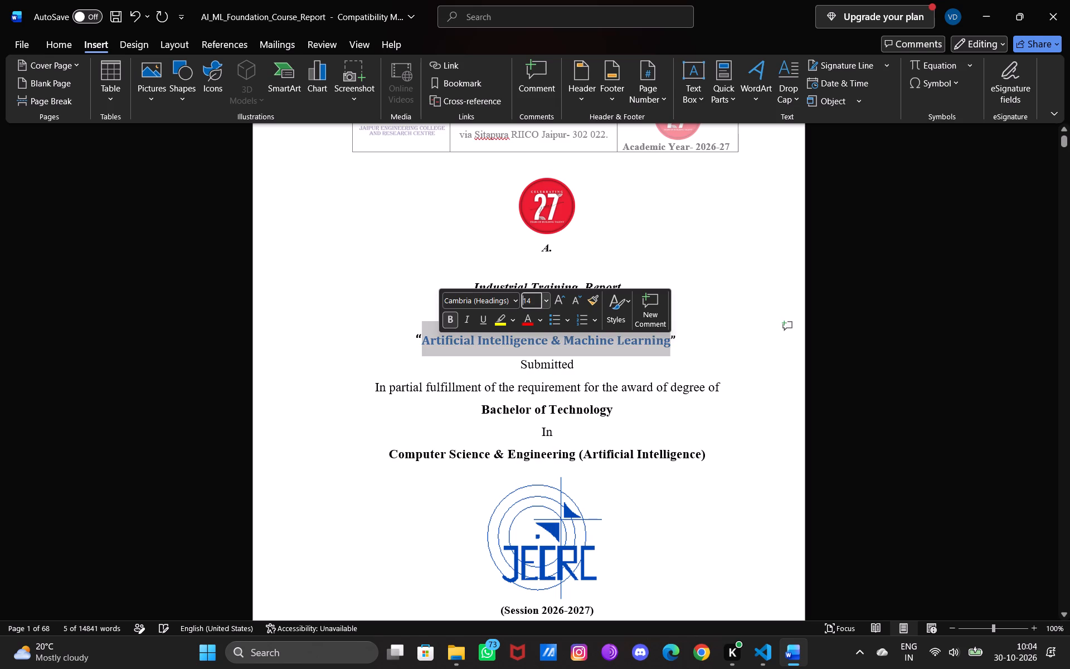
{"action": "left_click", "coordinate": [708, 379]}
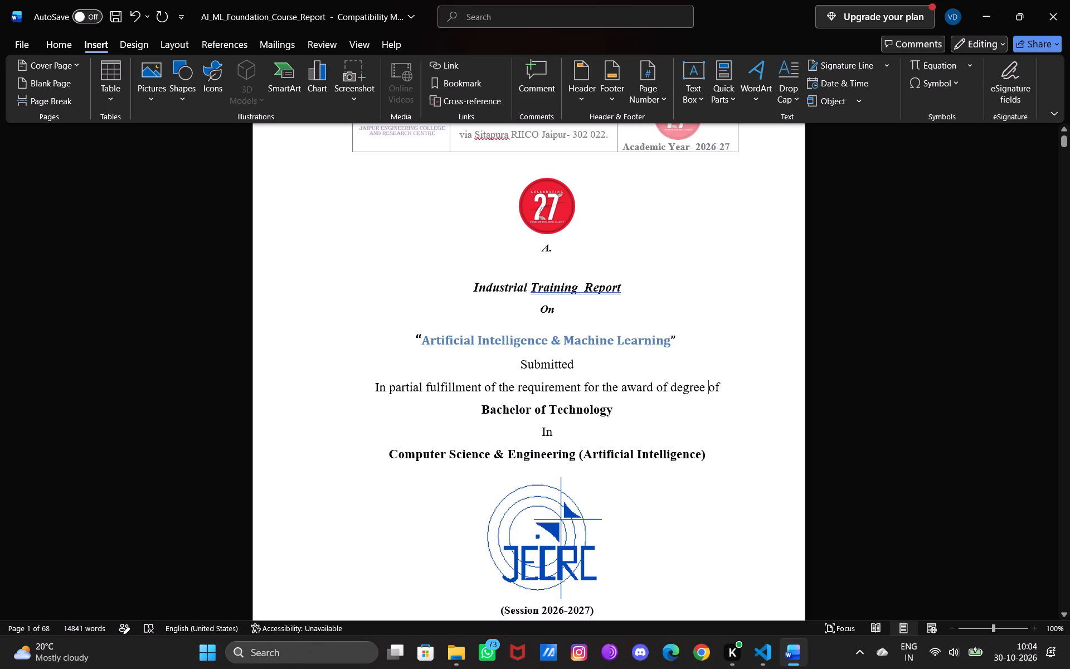
Remove the blank space above the department, college and university lines so the block moves onto the front page under the submission details.
{"action": "scroll", "coordinate": [762, 362], "scroll_direction": "down", "scroll_amount": 1}
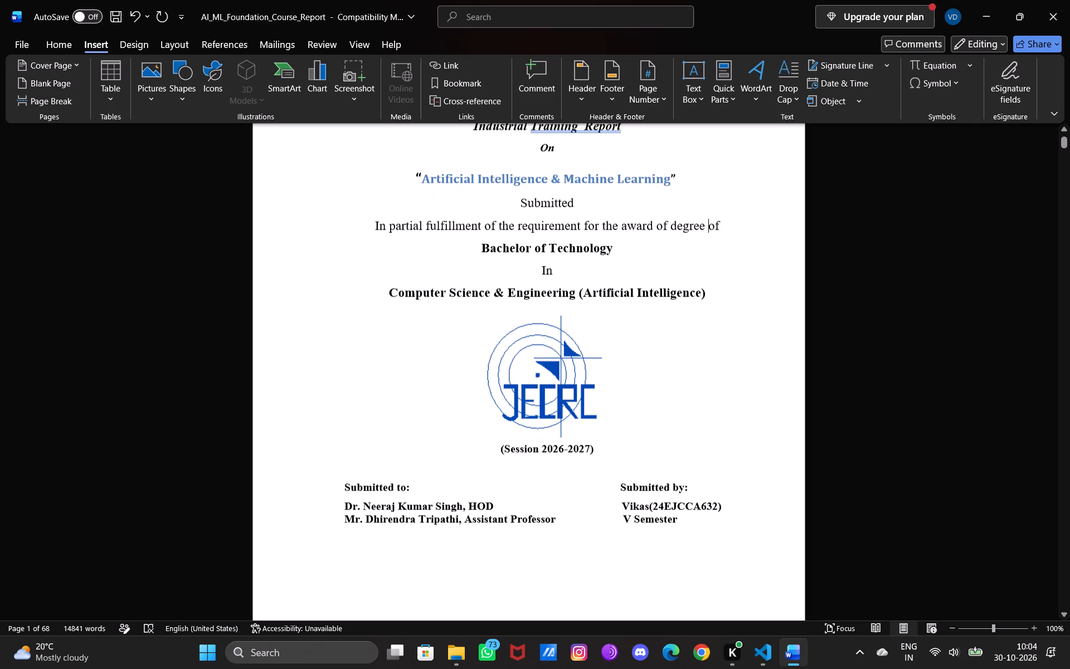
{"action": "scroll", "coordinate": [762, 362], "scroll_direction": "down", "scroll_amount": 2}
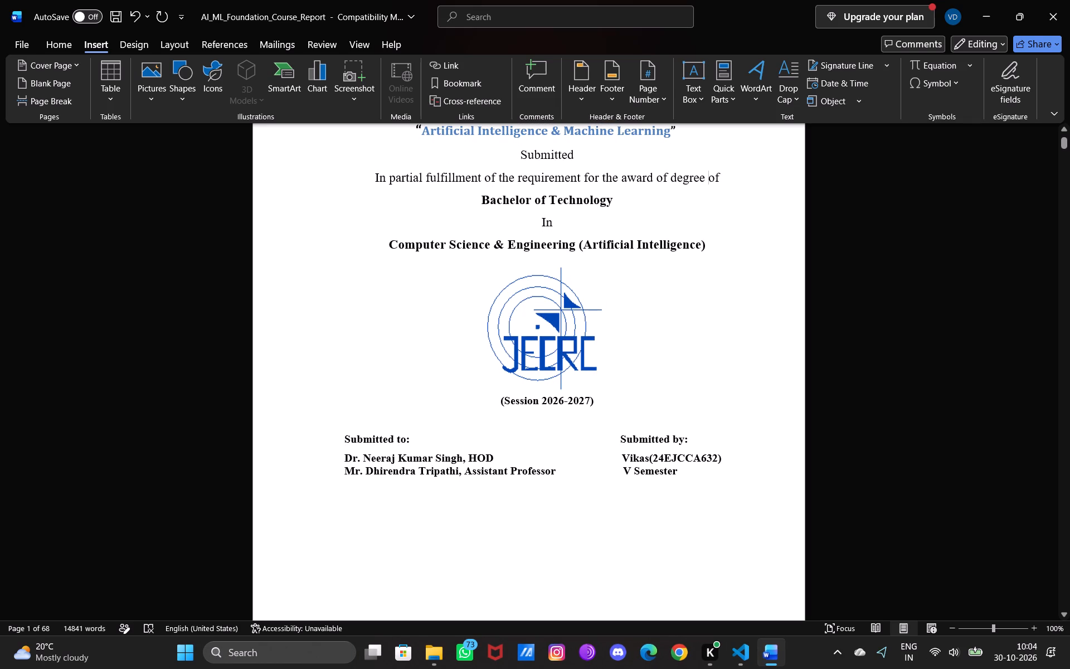
{"action": "scroll", "coordinate": [762, 362], "scroll_direction": "down", "scroll_amount": 2}
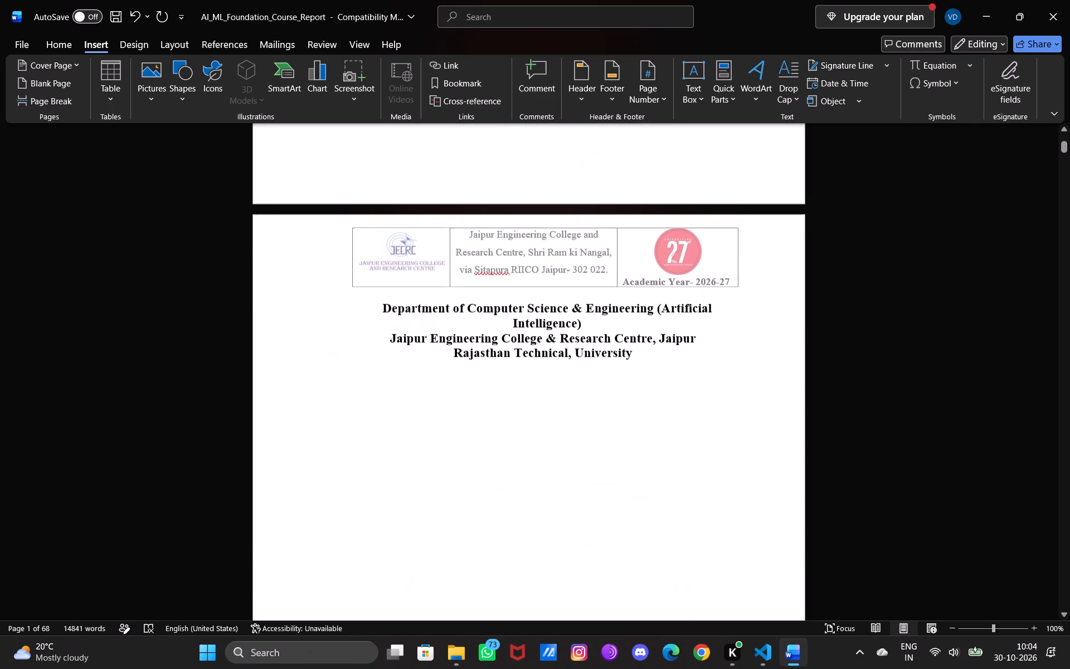
{"action": "scroll", "coordinate": [762, 362], "scroll_direction": "up", "scroll_amount": 1}
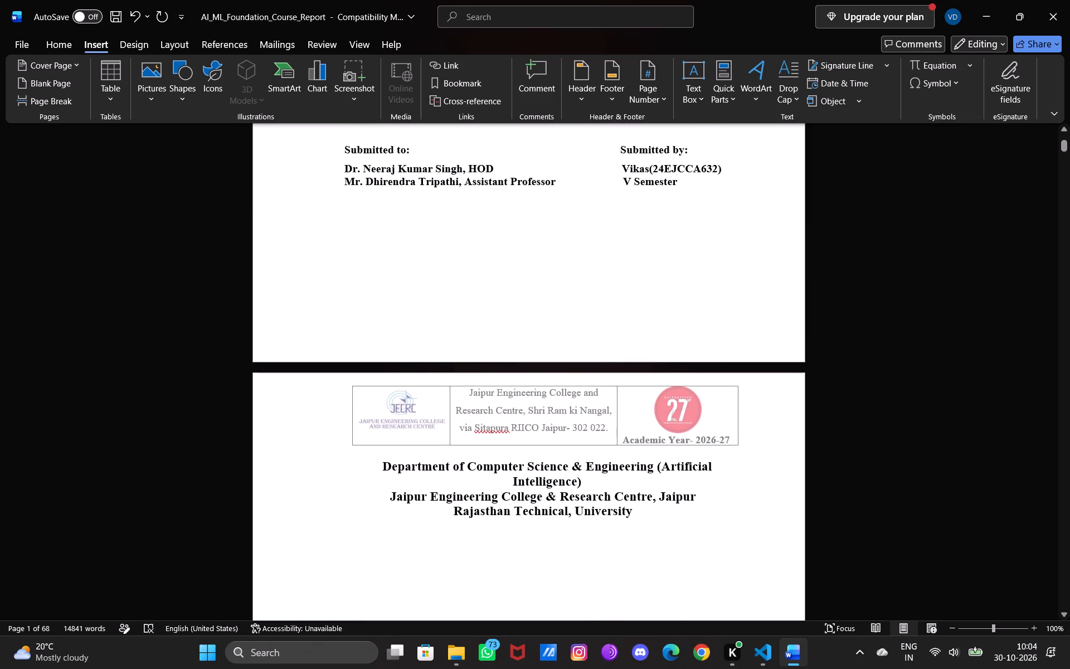
{"action": "left_click", "coordinate": [380, 466]}
{"action": "key", "text": "BackSpace"}
{"action": "key", "text": "BackSpace"}
{"action": "key", "text": "BackSpace"}
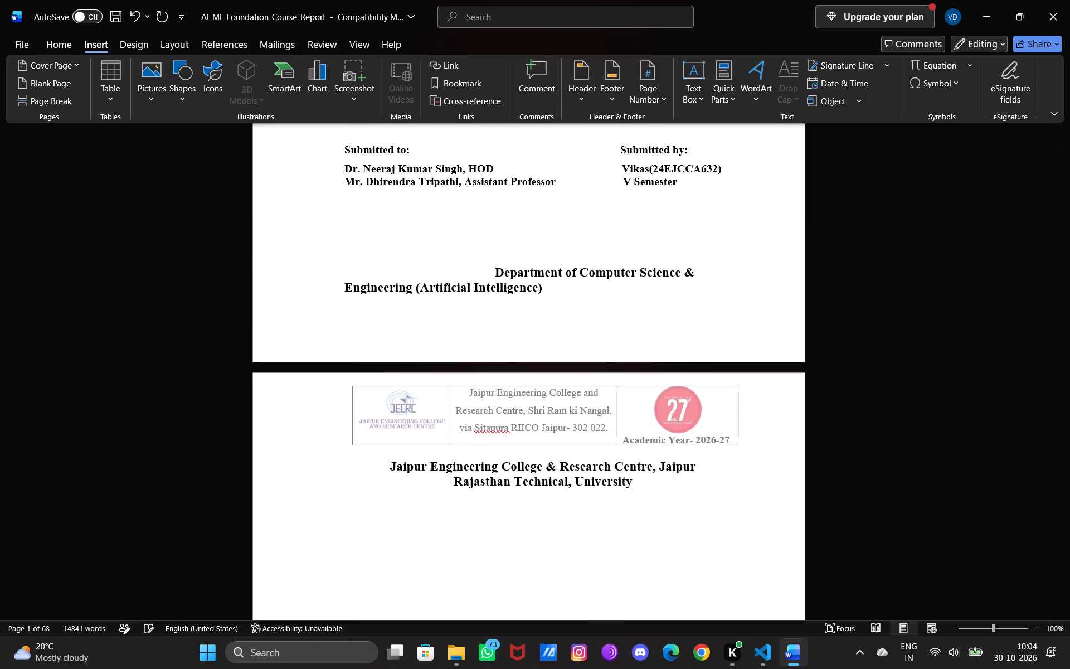
{"action": "key", "text": "BackSpace"}
{"action": "key", "text": "BackSpace"}
{"action": "key", "text": "BackSpace"}
{"action": "key", "text": "BackSpace"}
{"action": "key", "text": "BackSpace"}
{"action": "key", "text": "BackSpace"}
{"action": "key", "text": "BackSpace"}
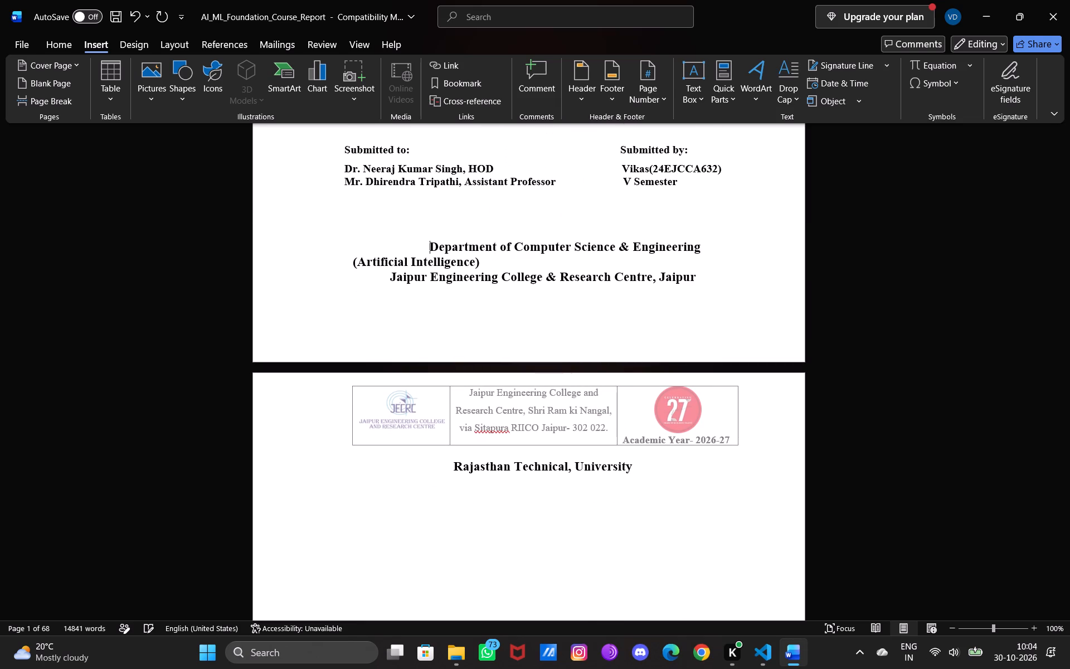
{"action": "key", "text": "BackSpace"}
{"action": "key", "text": "BackSpace"}
{"action": "key", "text": "BackSpace"}
{"action": "key", "text": "BackSpace"}
{"action": "key", "text": "BackSpace"}
{"action": "key", "text": "BackSpace"}
{"action": "key", "text": "BackSpace"}
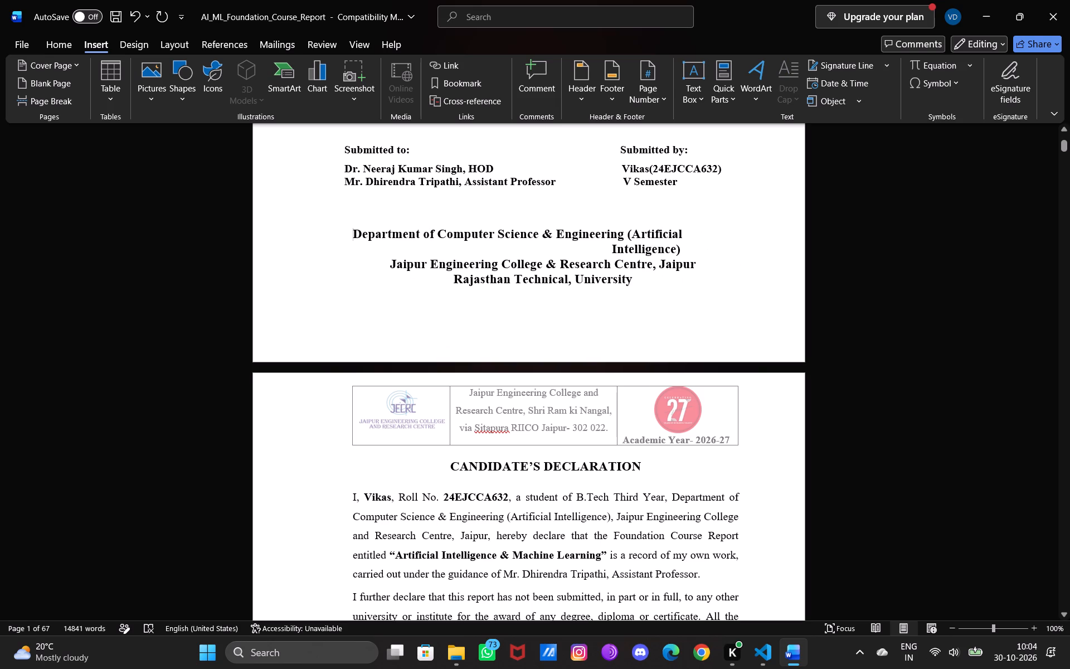
{"action": "key", "text": "BackSpace"}
{"action": "key", "text": "BackSpace"}
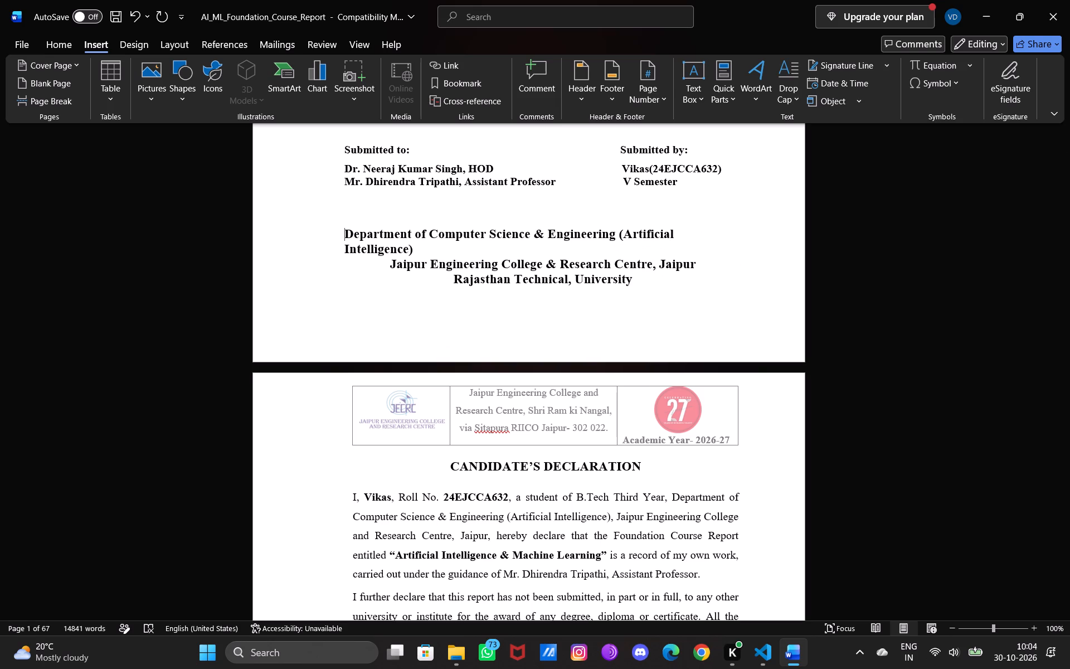
{"action": "key", "text": "BackSpace"}
{"action": "key", "text": "BackSpace"}
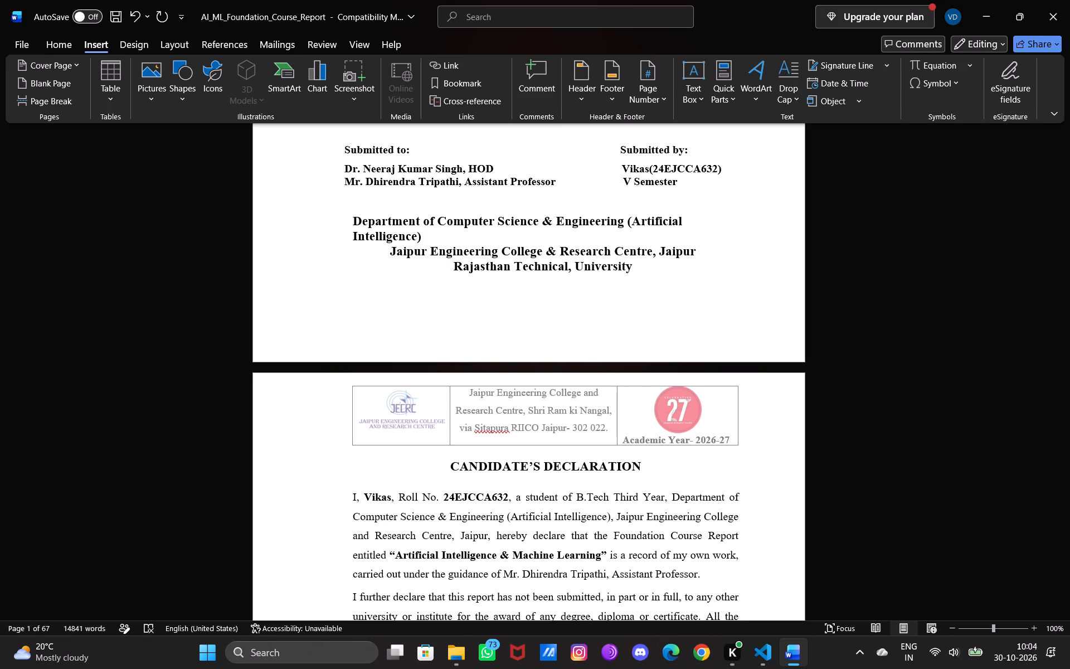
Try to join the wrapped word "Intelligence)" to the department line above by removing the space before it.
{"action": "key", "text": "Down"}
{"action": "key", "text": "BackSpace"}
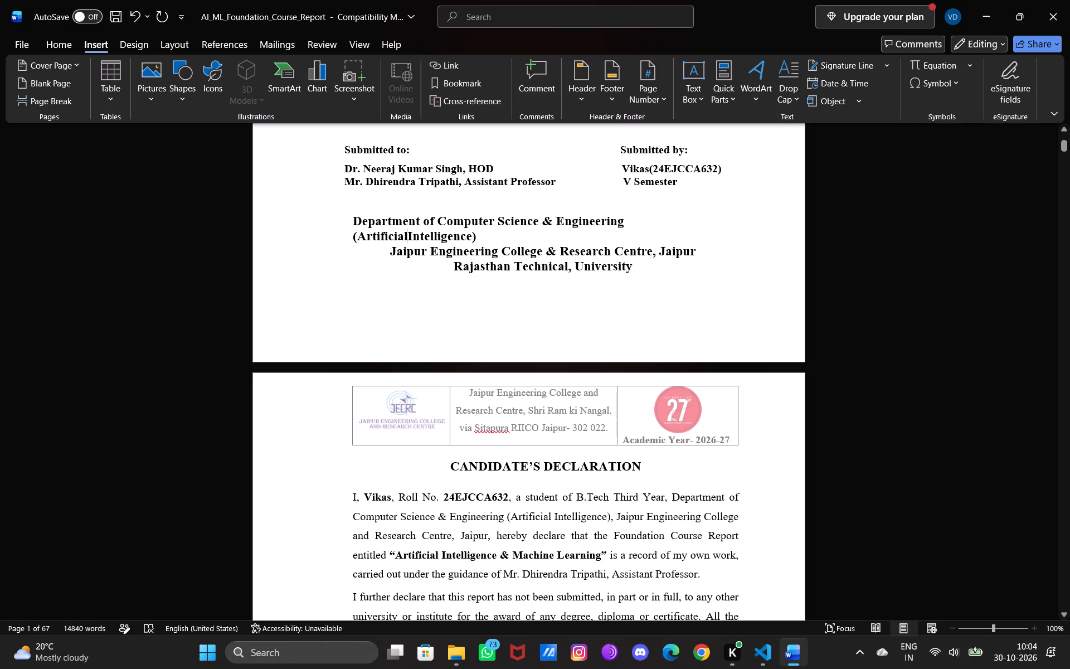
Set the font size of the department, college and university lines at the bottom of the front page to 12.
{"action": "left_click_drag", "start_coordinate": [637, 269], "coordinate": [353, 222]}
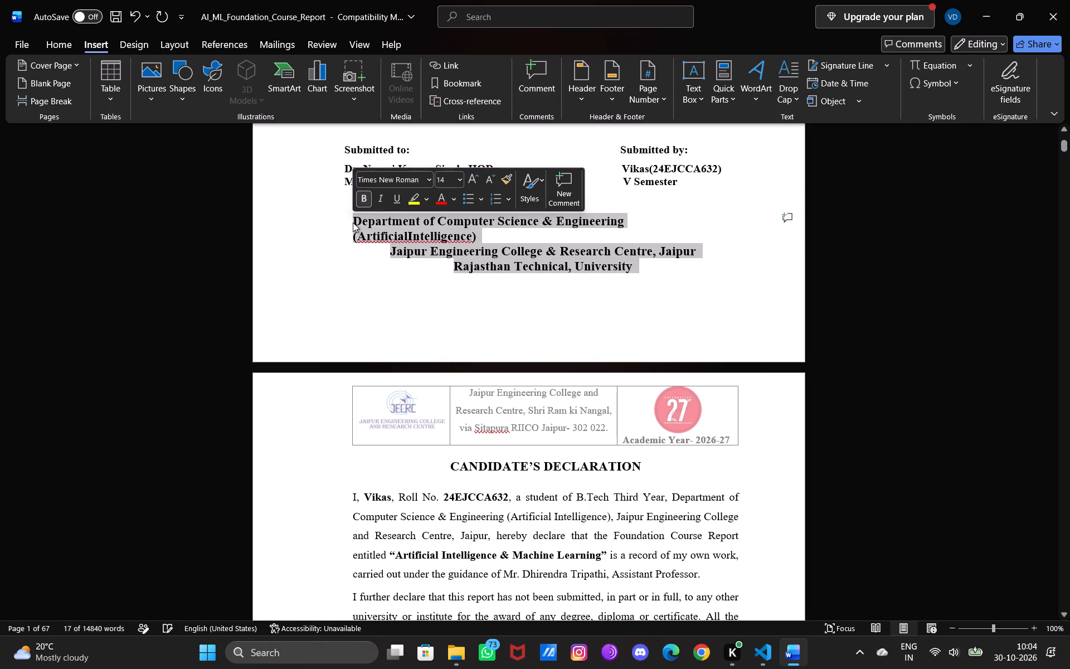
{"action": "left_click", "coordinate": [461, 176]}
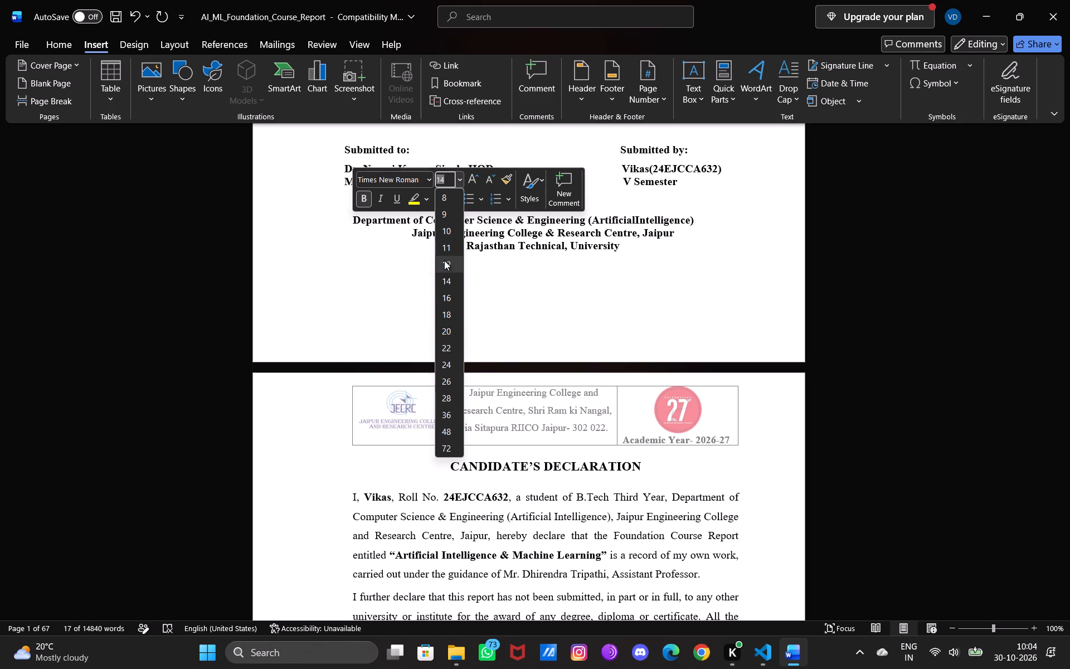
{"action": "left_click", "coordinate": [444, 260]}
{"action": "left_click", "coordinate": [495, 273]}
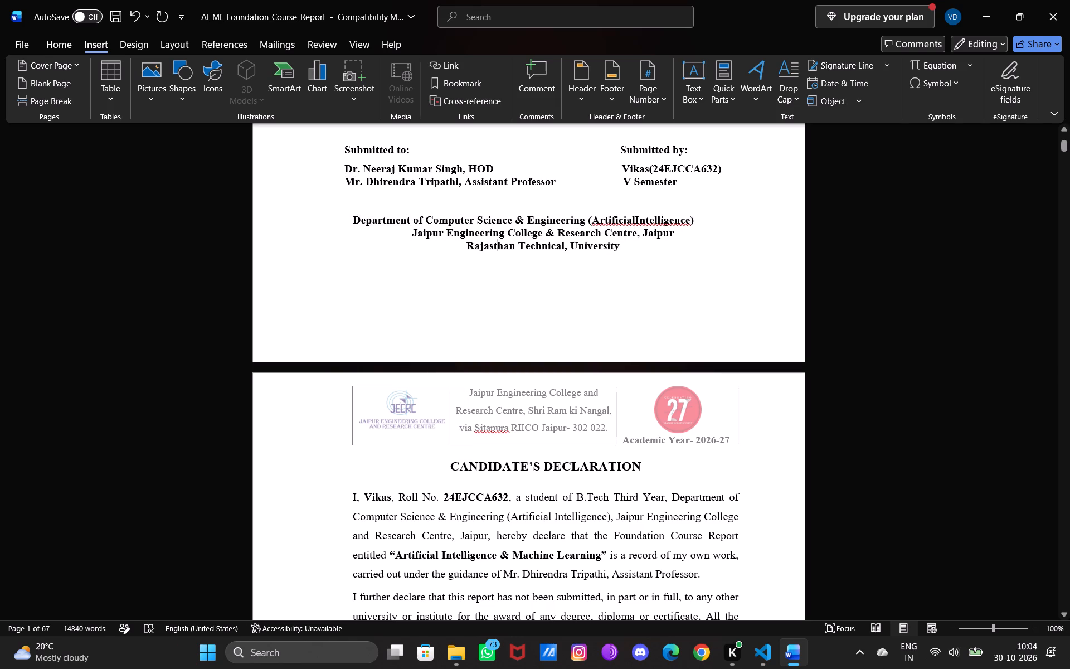
Add two blank lines between the submission details and the department block on the front page.
{"action": "left_click", "coordinate": [375, 205]}
{"action": "key", "text": "Return"}
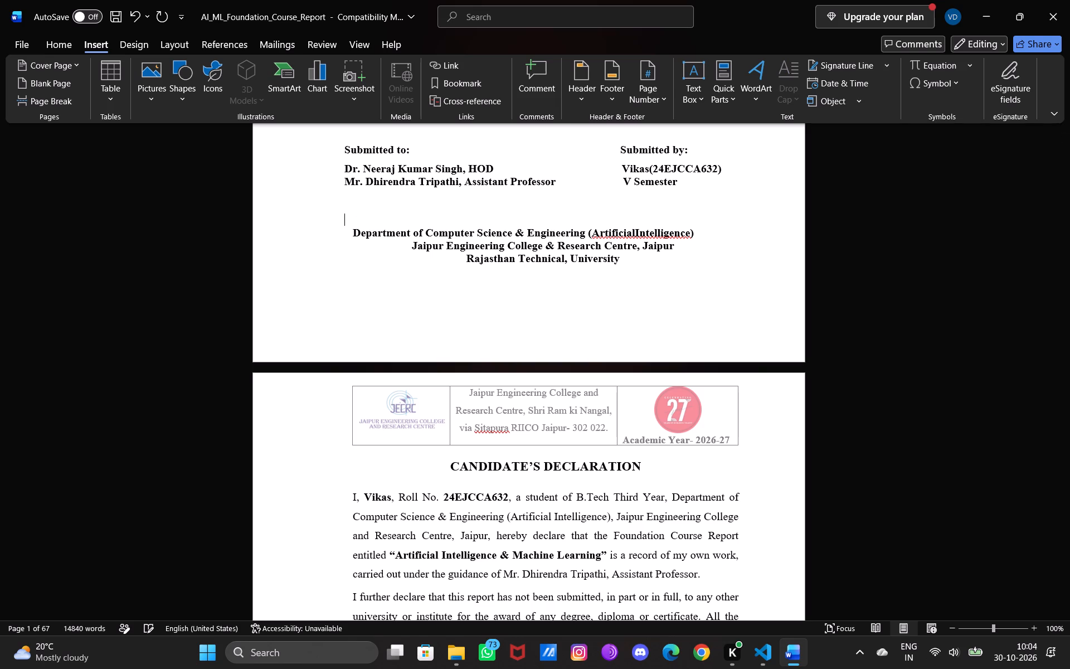
{"action": "key", "text": "Return"}
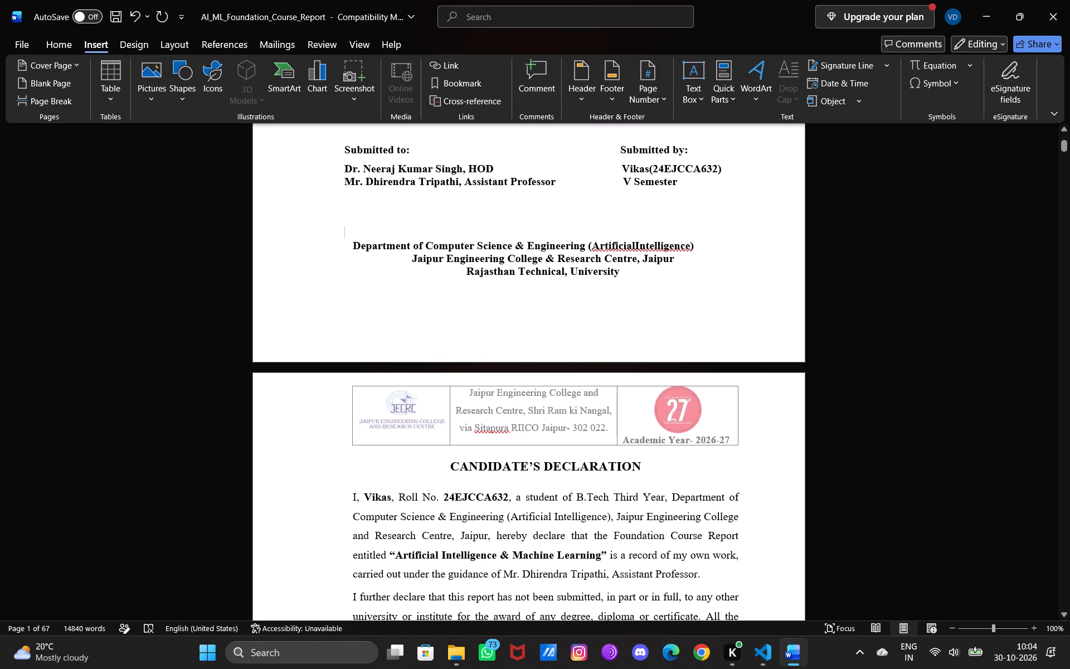
Insert a space between "Artificial" and "Intelligence" in the department line at the bottom of the front page.
{"action": "left_click", "coordinate": [633, 245]}
{"action": "key", "text": "Right"}
{"action": "key", "text": "space"}
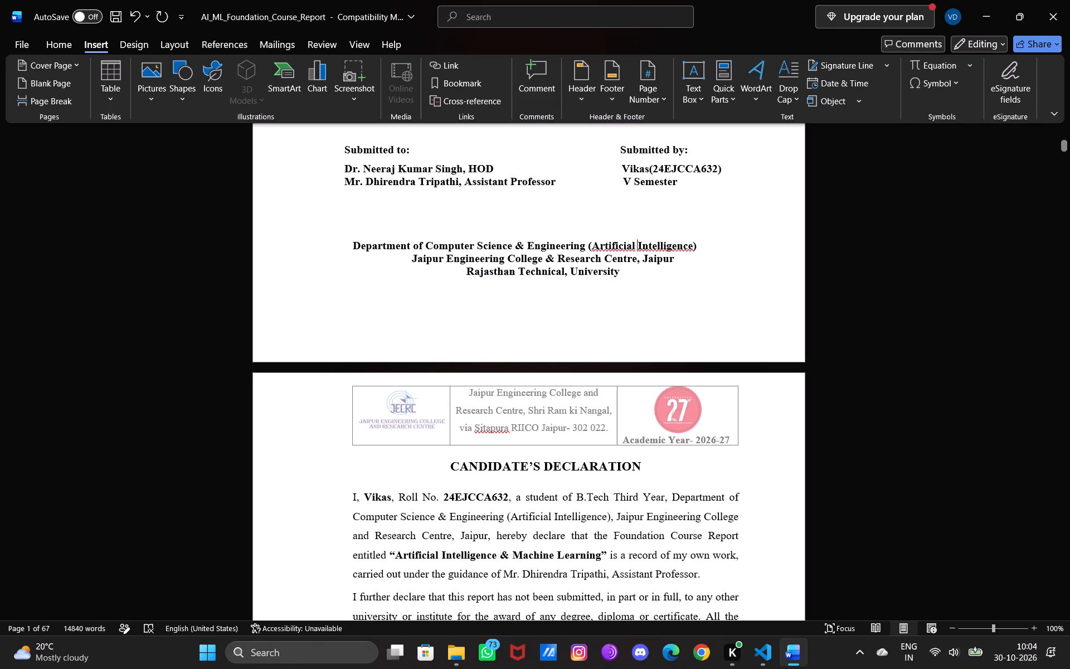
Open Social_Responsibility_Community_Engagement_Report 2 from Downloads and examine how the department block is laid out on its front page.
{"action": "scroll", "coordinate": [656, 268], "scroll_direction": "up", "scroll_amount": 2}
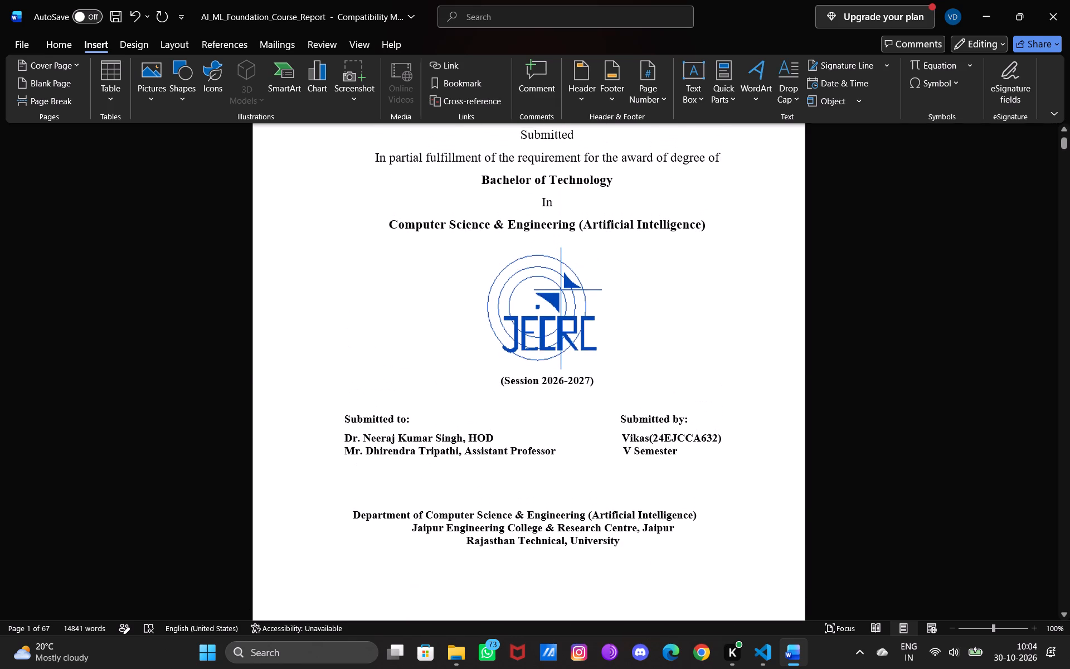
{"action": "left_click", "coordinate": [460, 648]}
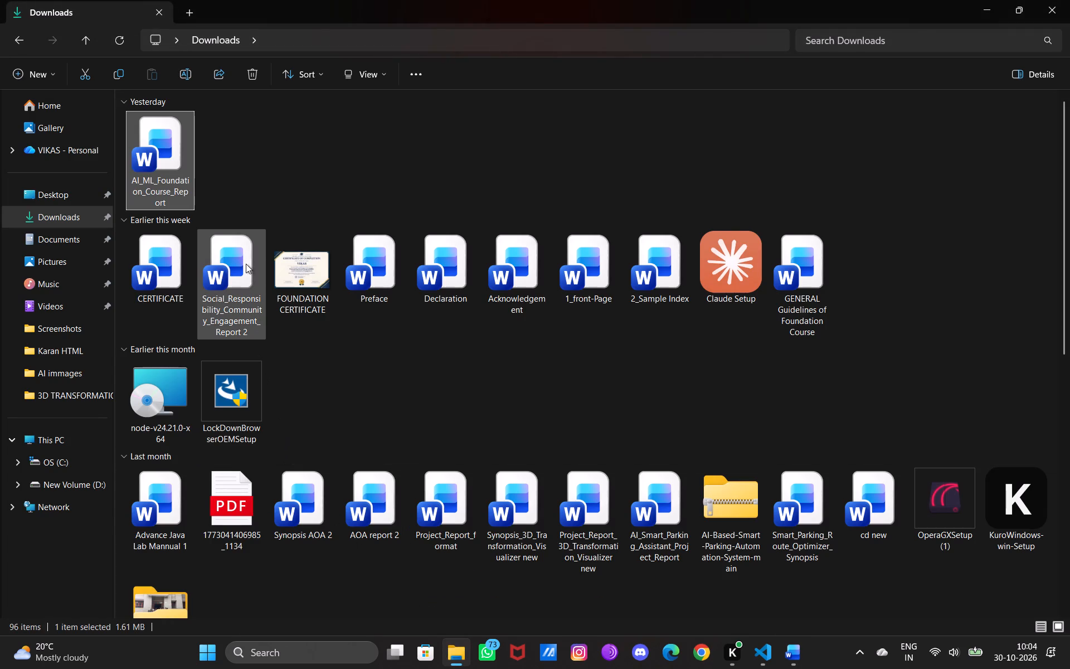
{"action": "double_click", "coordinate": [246, 264]}
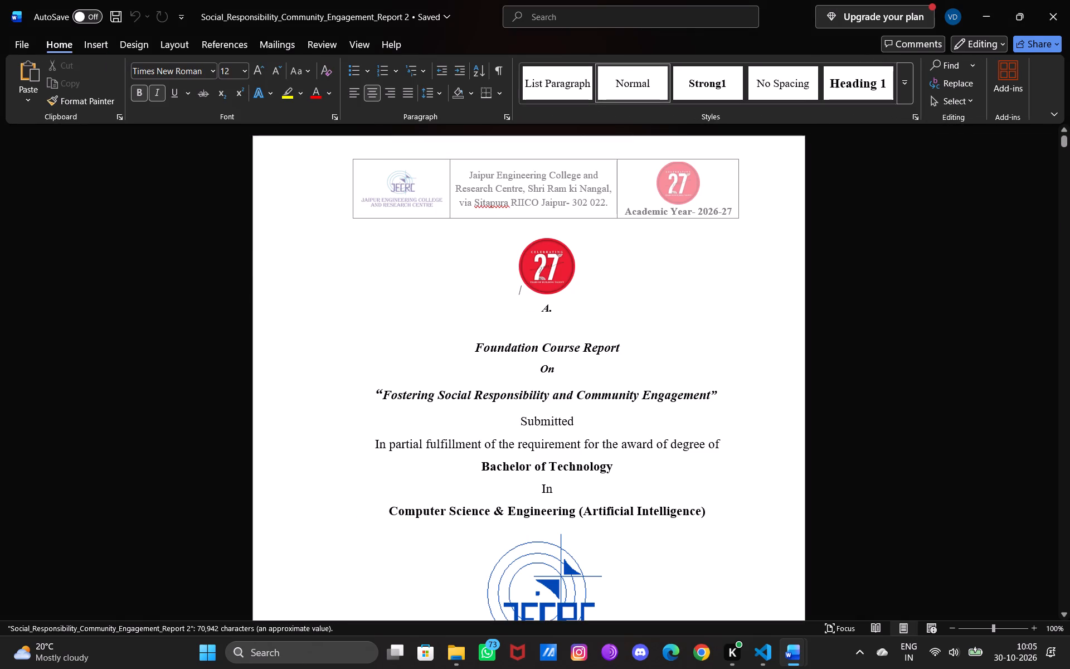
{"action": "scroll", "coordinate": [757, 463], "scroll_direction": "down", "scroll_amount": 3}
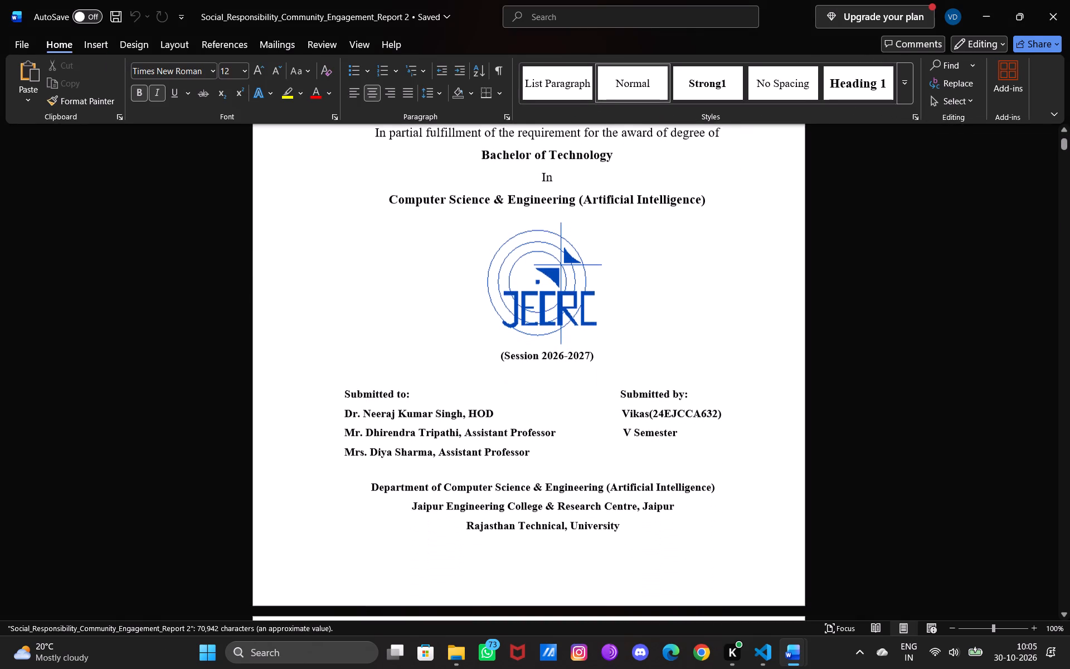
{"action": "scroll", "coordinate": [757, 463], "scroll_direction": "down", "scroll_amount": 1}
{"action": "key", "text": "alt+Tab"}
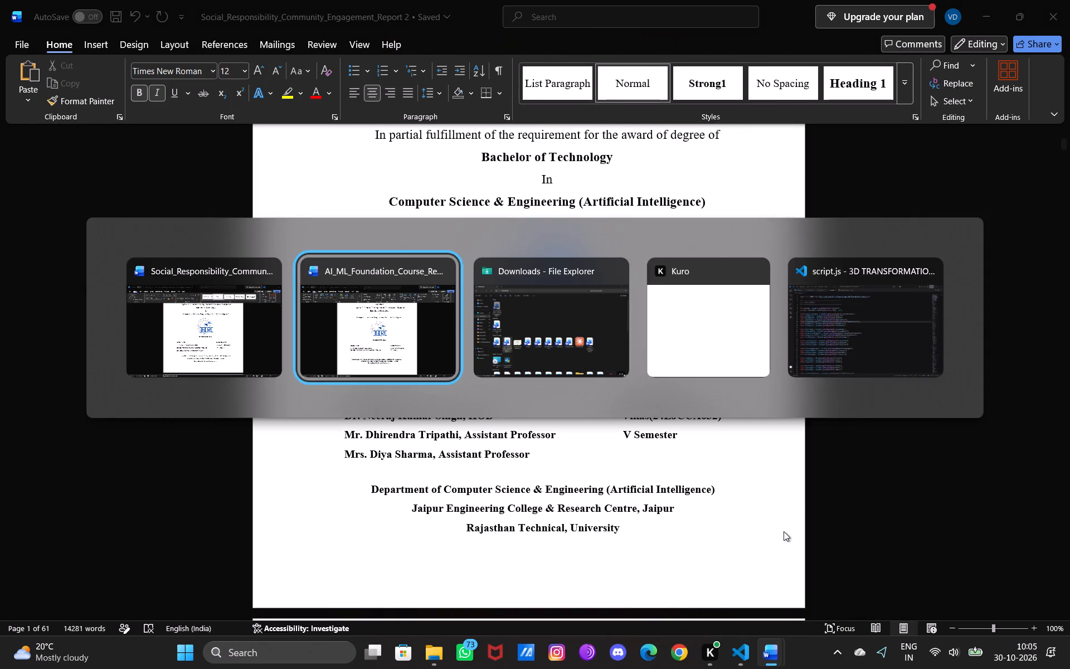
In AI_ML_Foundation_Course_Report, indent the front page's department line with eight spaces, matching its alignment in the Social Responsibility report.
{"action": "scroll", "coordinate": [724, 550], "scroll_direction": "down", "scroll_amount": 1}
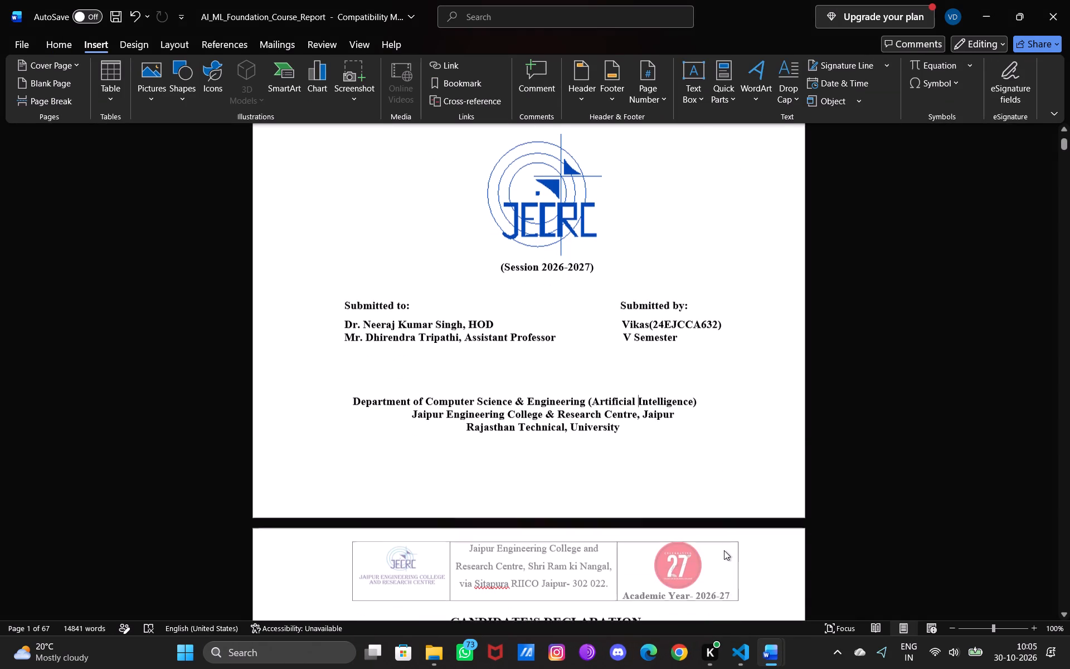
{"action": "scroll", "coordinate": [724, 550], "scroll_direction": "down", "scroll_amount": 1}
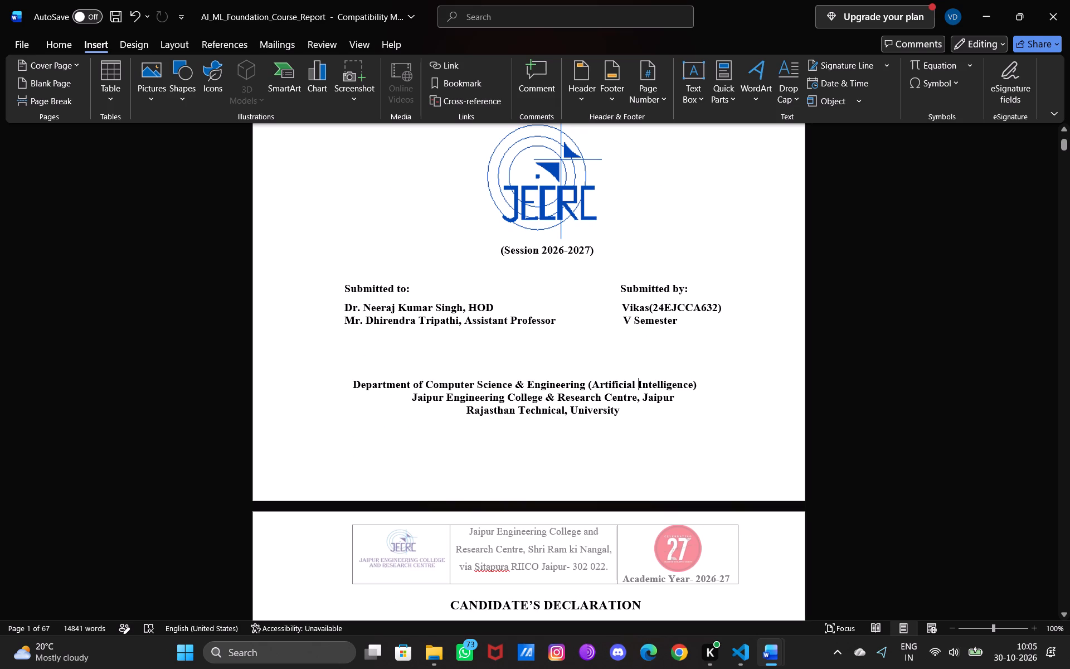
{"action": "left_click", "coordinate": [353, 383]}
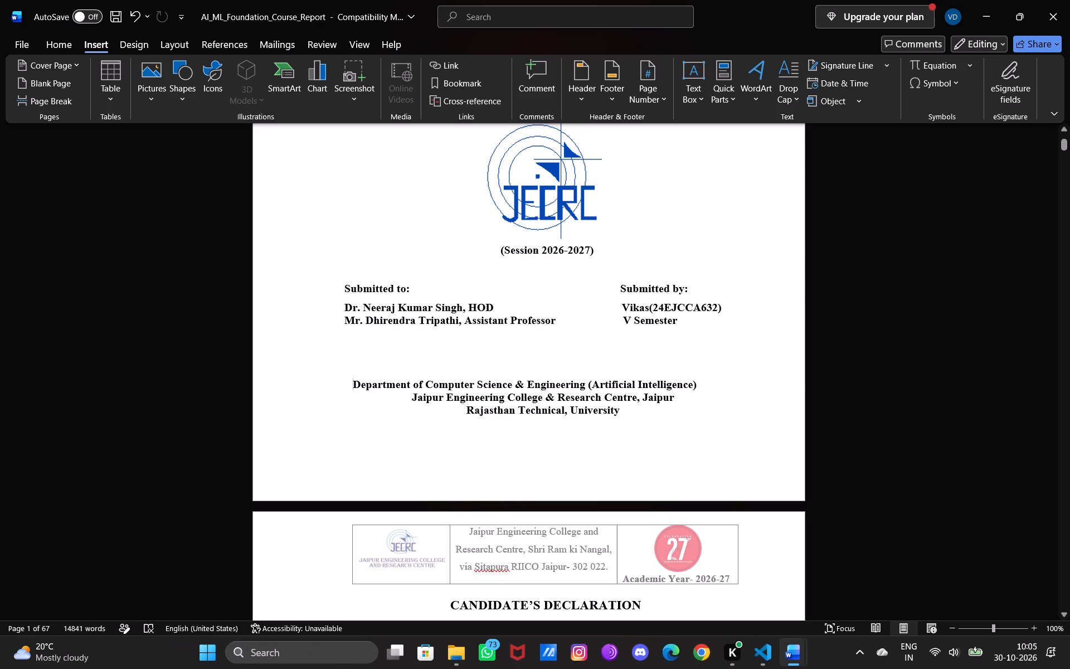
{"action": "key", "text": "space"}
{"action": "key", "text": "space"}
{"action": "key", "text": "space"}
{"action": "key", "text": "space"}
{"action": "key", "text": "space"}
{"action": "key", "text": "space"}
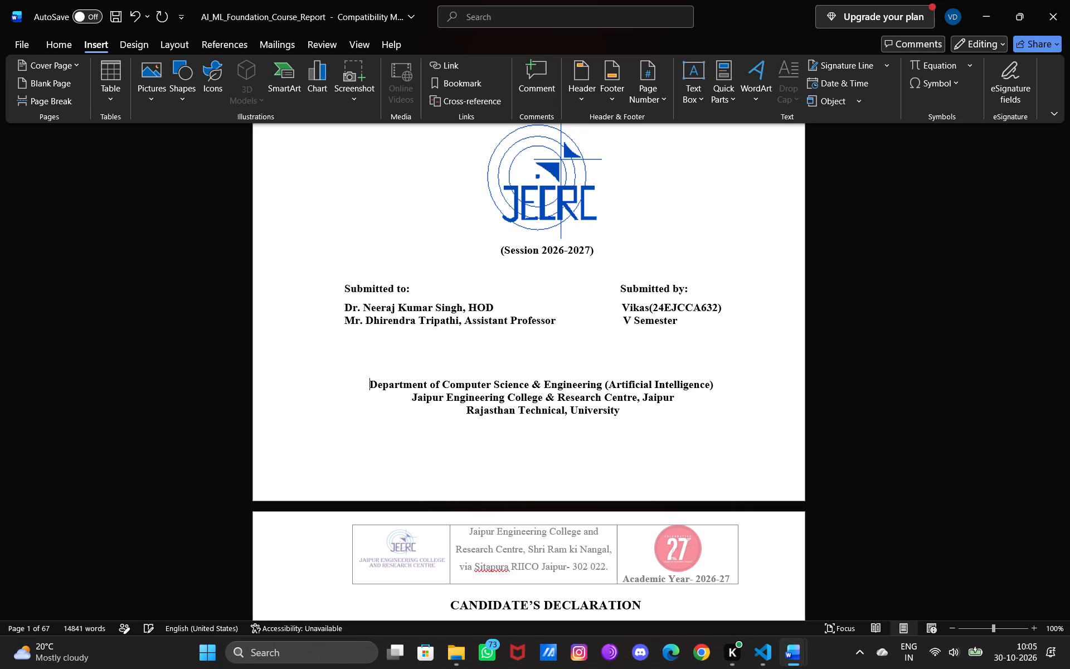
{"action": "key", "text": "alt+Tab"}
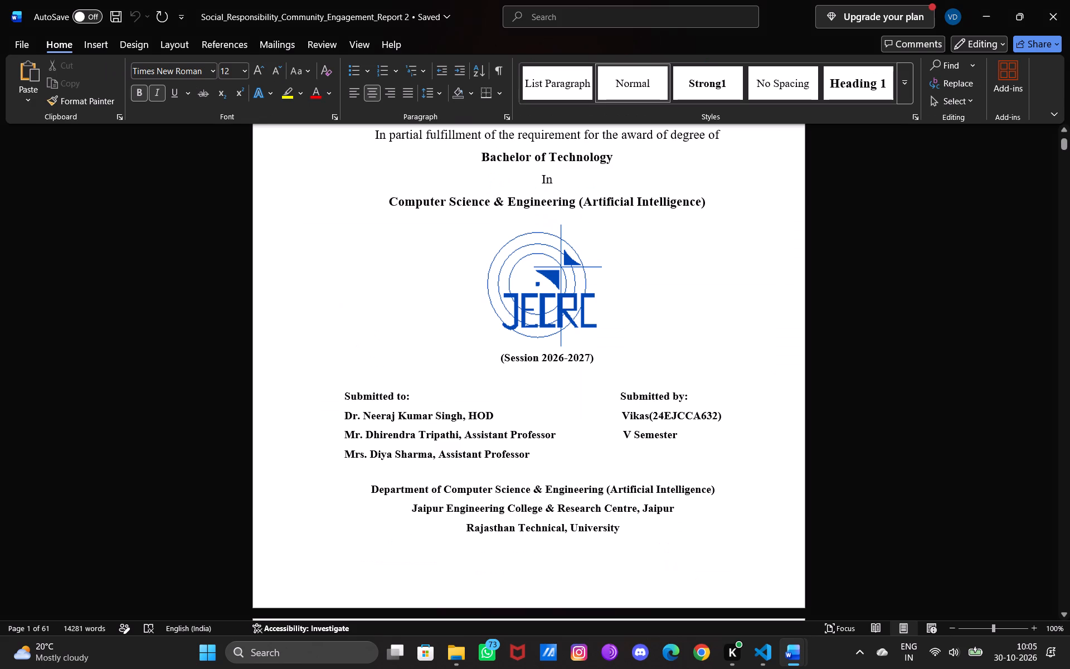
{"action": "key", "text": "alt+Tab"}
{"action": "key", "text": "alt+Tab"}
{"action": "key", "text": "alt+Tab"}
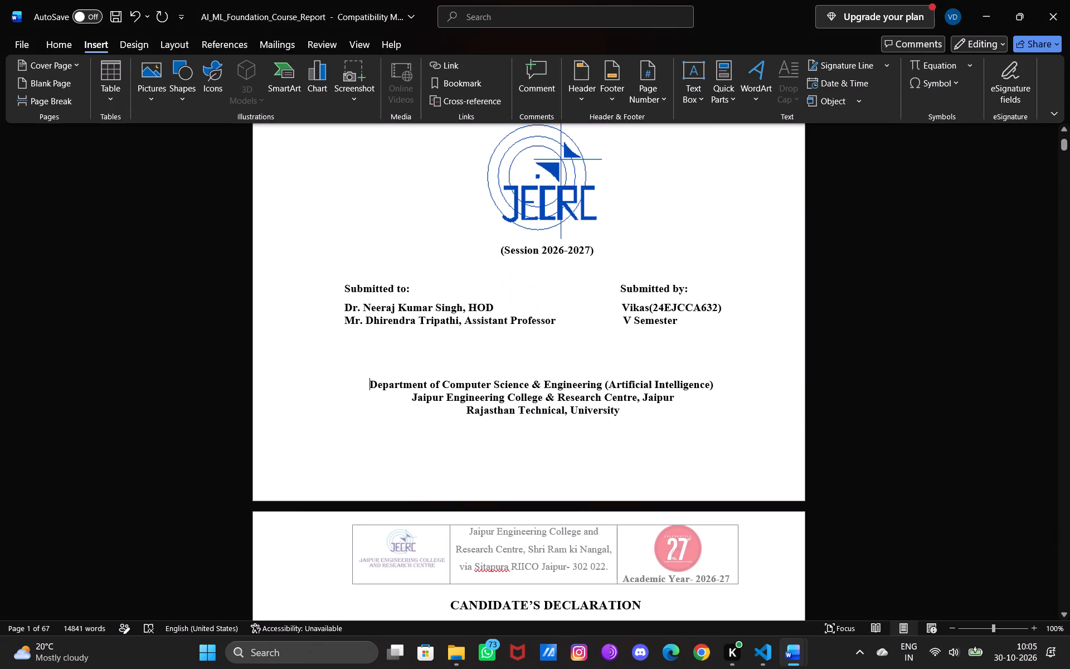
{"action": "key", "text": "space"}
{"action": "key", "text": "space"}
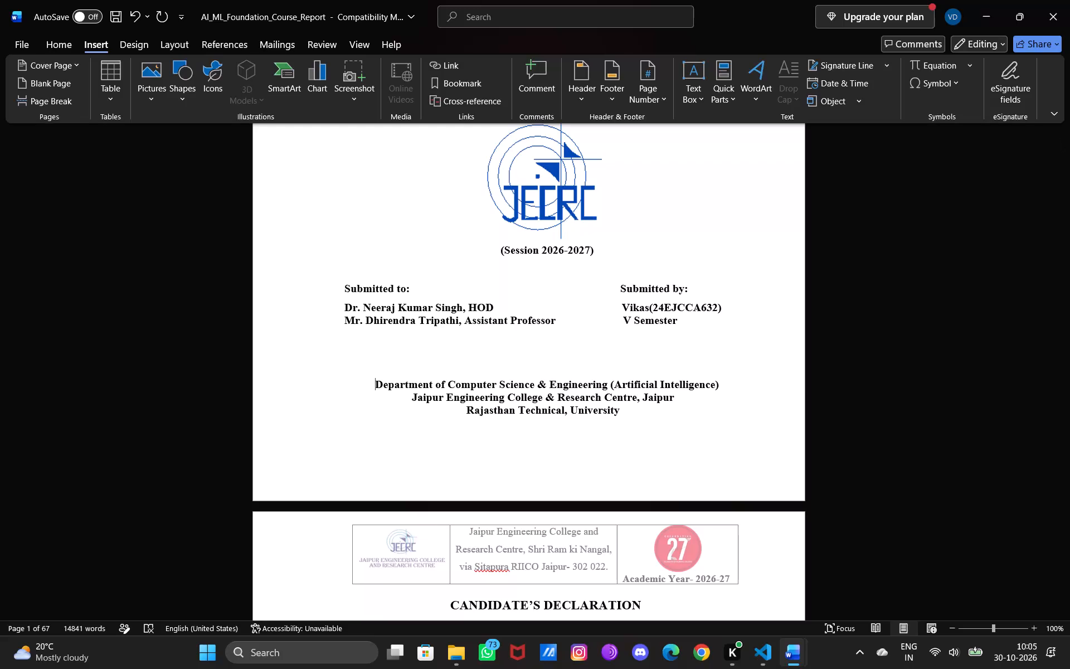
Set the font size of the front page's department, college and university lines to 13.
{"action": "left_click_drag", "start_coordinate": [625, 413], "coordinate": [367, 379]}
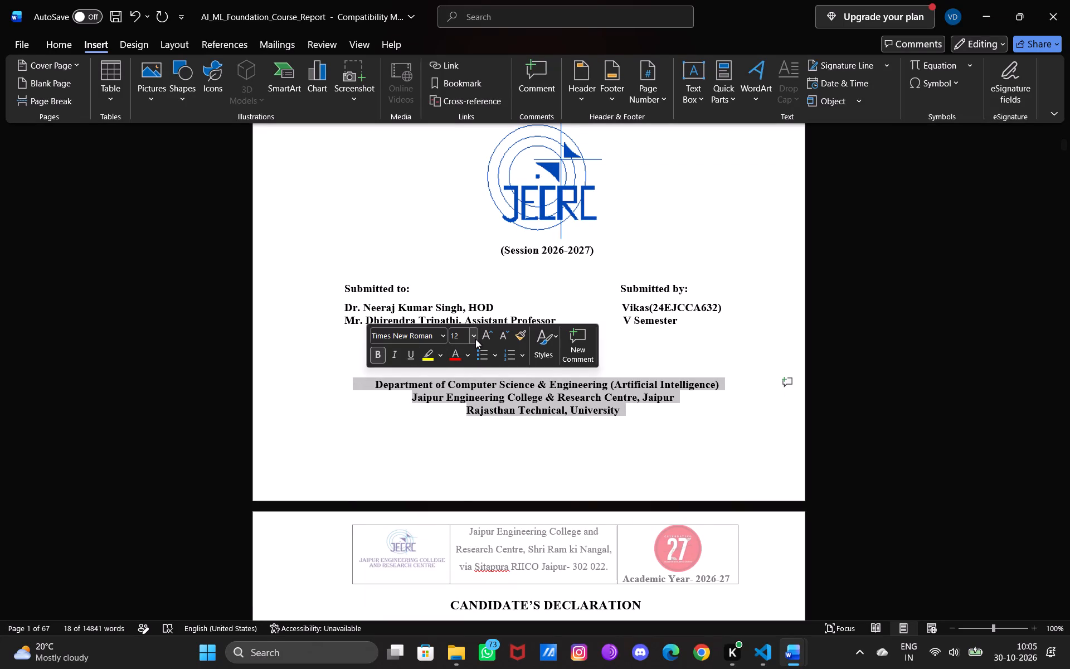
{"action": "left_click", "coordinate": [475, 339]}
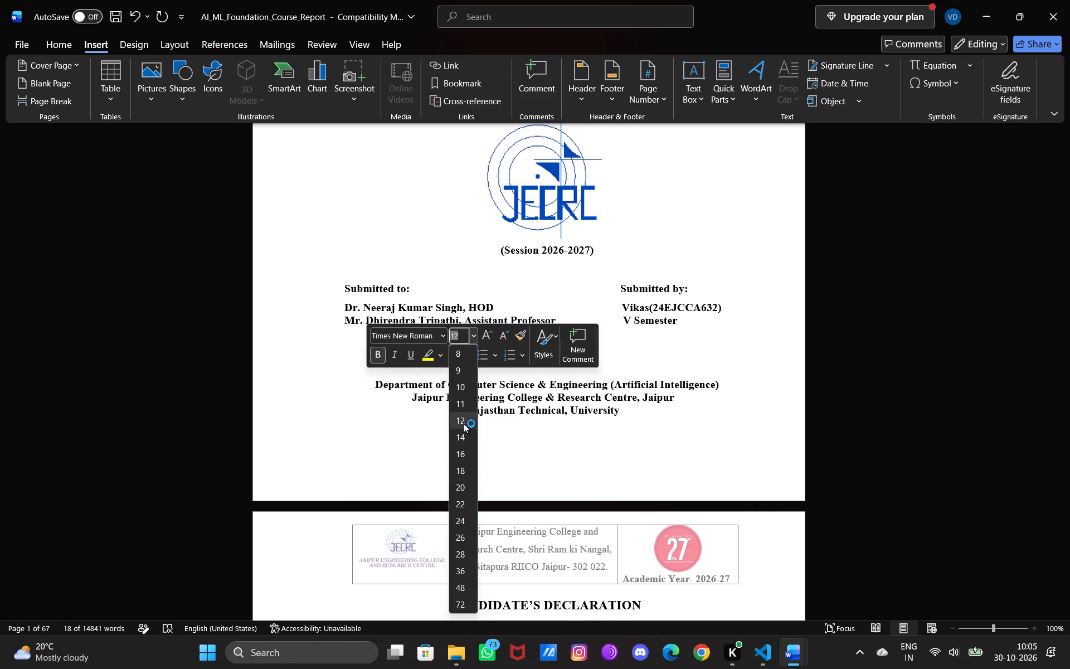
{"action": "left_click", "coordinate": [460, 333]}
{"action": "key", "text": "BackSpace"}
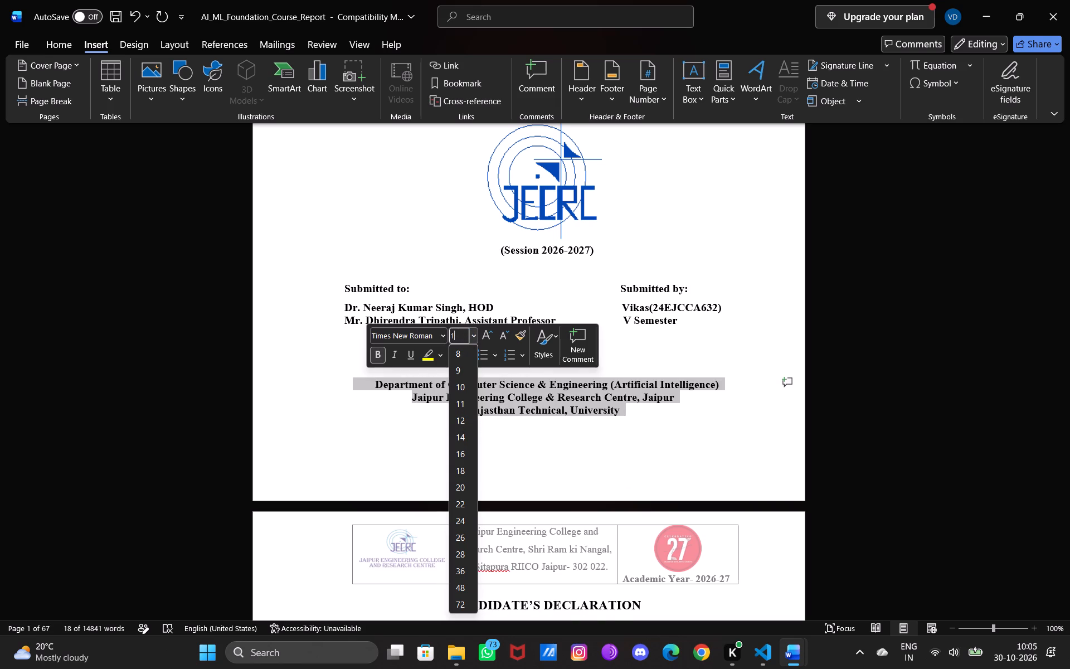
{"action": "key", "text": "3"}
{"action": "key", "text": "Return"}
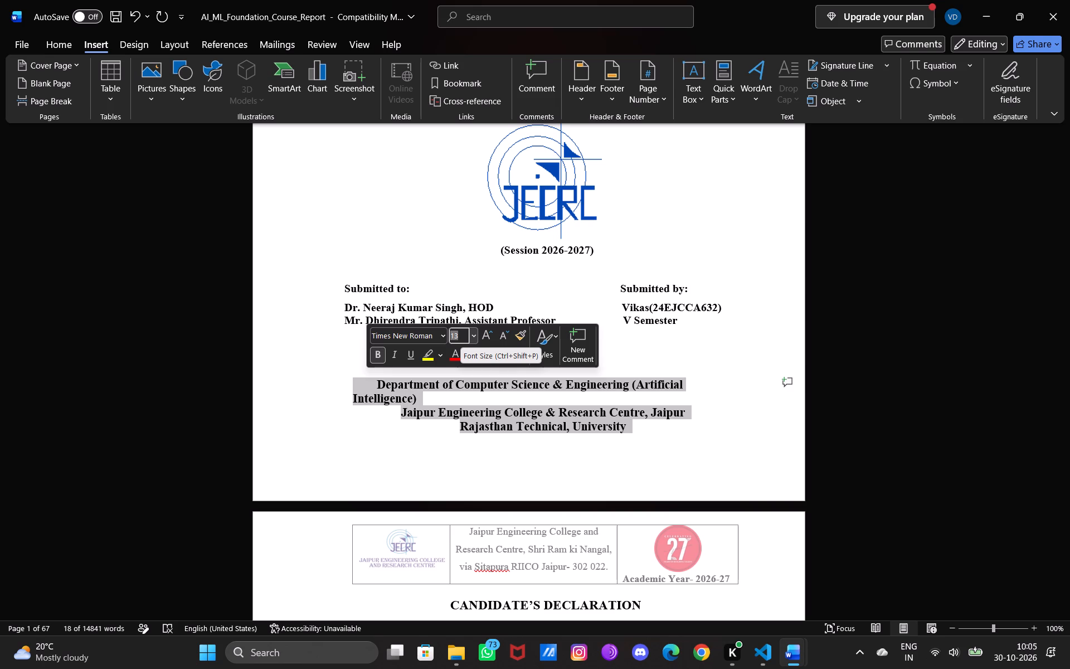
Set the font size of the front page's department, college and university lines to 12.5.
{"action": "key", "text": "BackSpace"}
{"action": "type", "text": "12.5"}
{"action": "key", "text": "Return"}
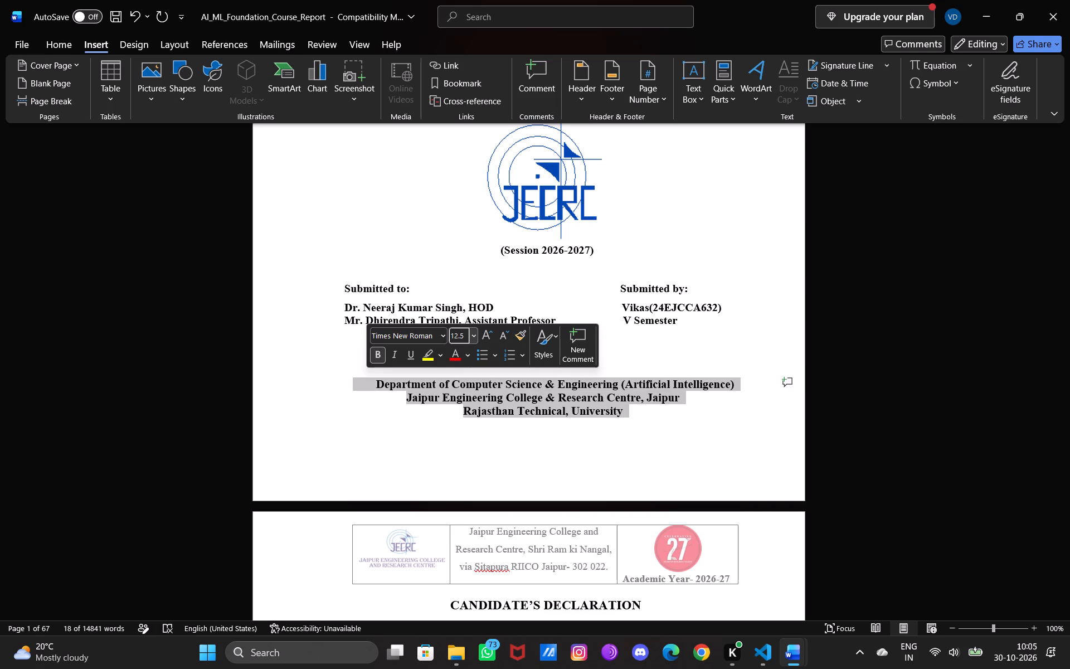
{"action": "left_click", "coordinate": [655, 418]}
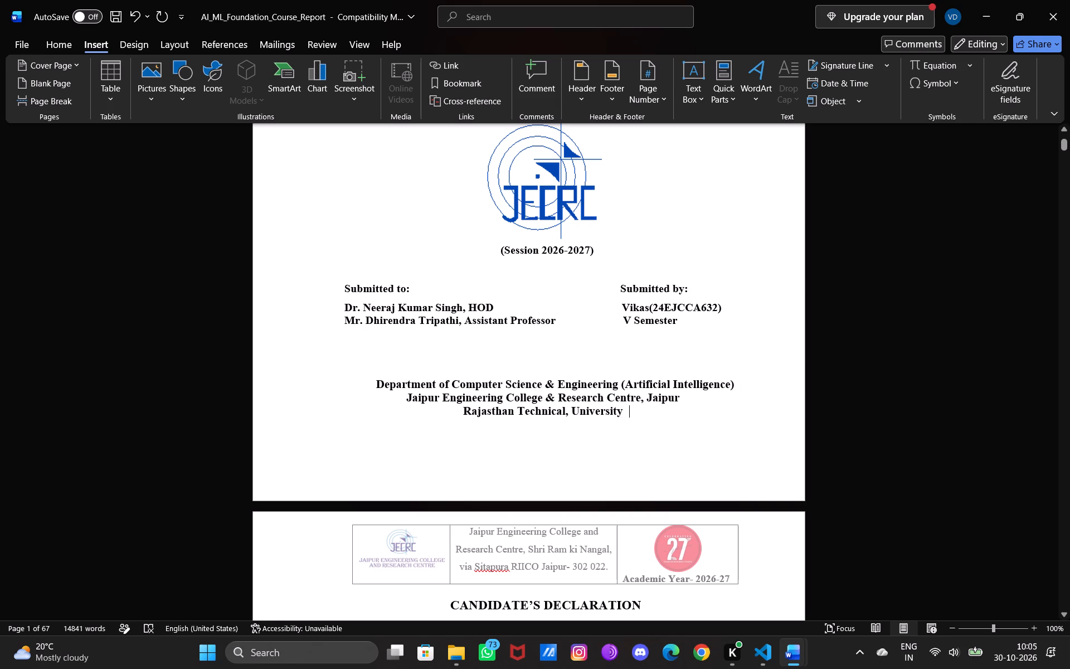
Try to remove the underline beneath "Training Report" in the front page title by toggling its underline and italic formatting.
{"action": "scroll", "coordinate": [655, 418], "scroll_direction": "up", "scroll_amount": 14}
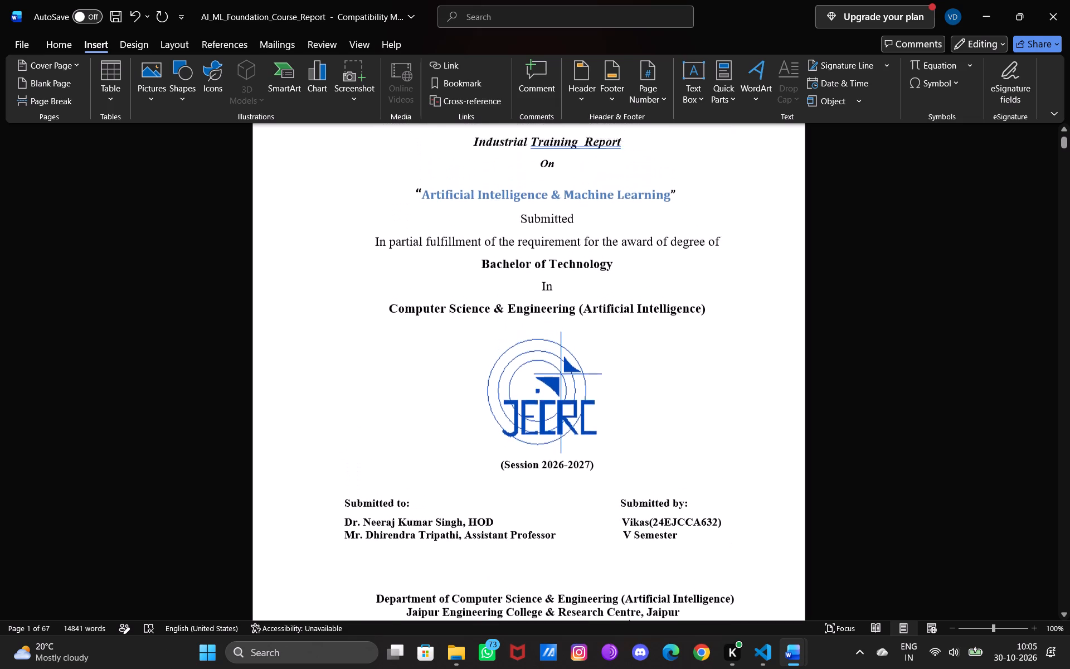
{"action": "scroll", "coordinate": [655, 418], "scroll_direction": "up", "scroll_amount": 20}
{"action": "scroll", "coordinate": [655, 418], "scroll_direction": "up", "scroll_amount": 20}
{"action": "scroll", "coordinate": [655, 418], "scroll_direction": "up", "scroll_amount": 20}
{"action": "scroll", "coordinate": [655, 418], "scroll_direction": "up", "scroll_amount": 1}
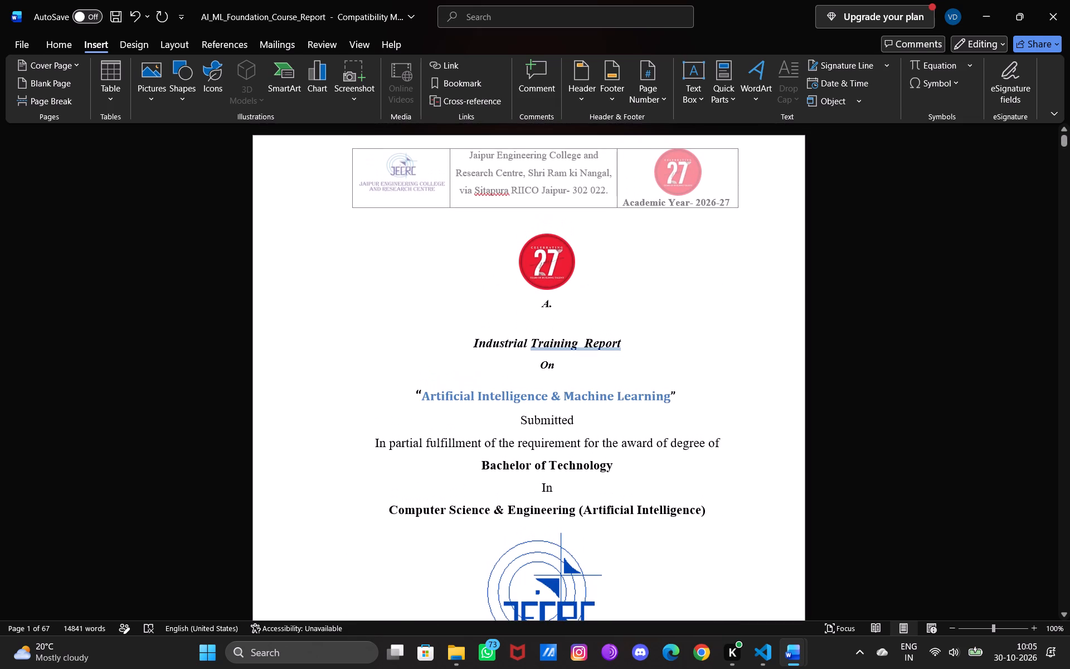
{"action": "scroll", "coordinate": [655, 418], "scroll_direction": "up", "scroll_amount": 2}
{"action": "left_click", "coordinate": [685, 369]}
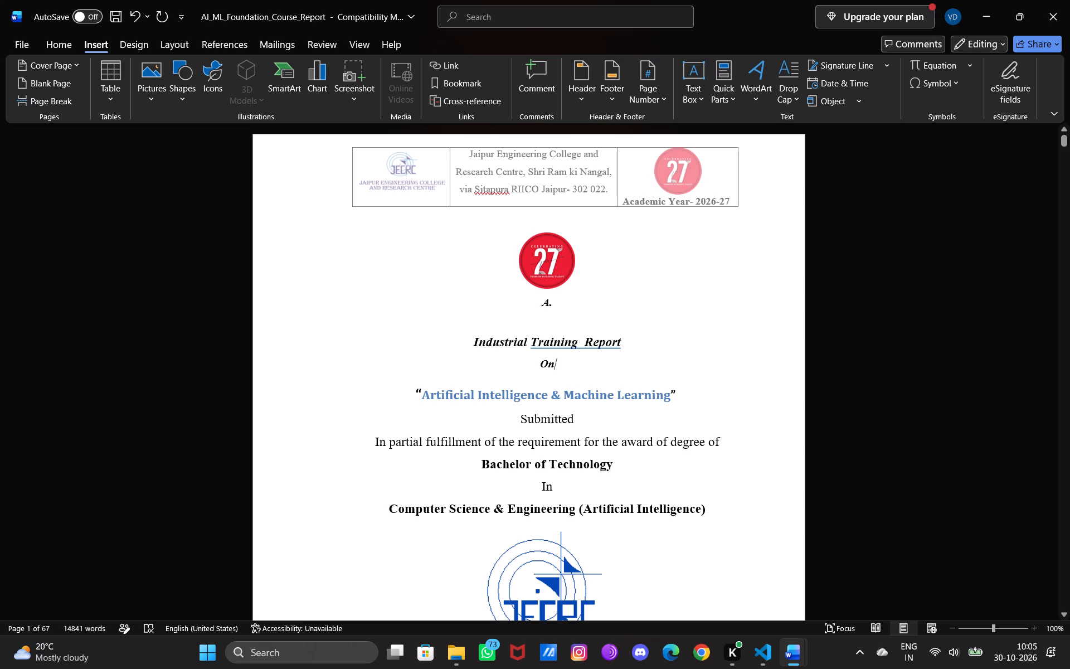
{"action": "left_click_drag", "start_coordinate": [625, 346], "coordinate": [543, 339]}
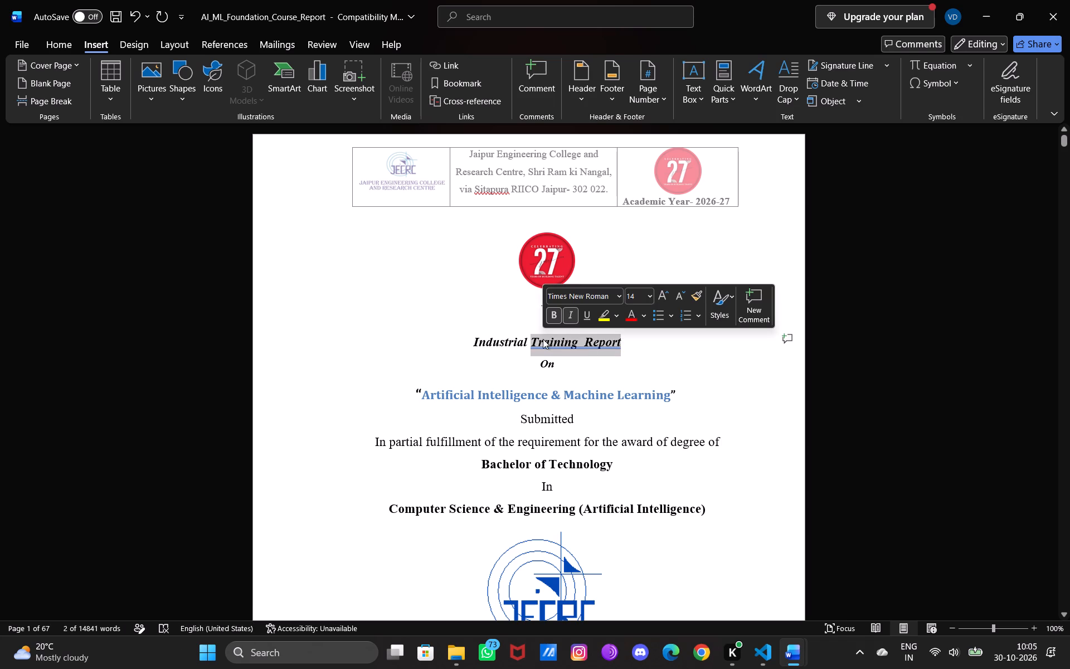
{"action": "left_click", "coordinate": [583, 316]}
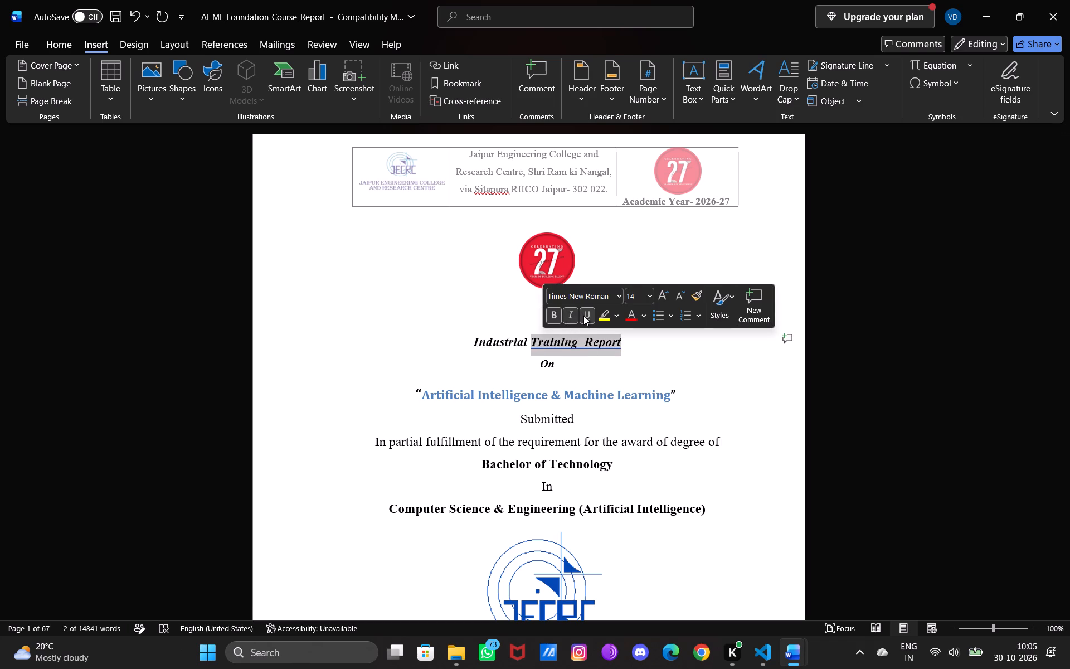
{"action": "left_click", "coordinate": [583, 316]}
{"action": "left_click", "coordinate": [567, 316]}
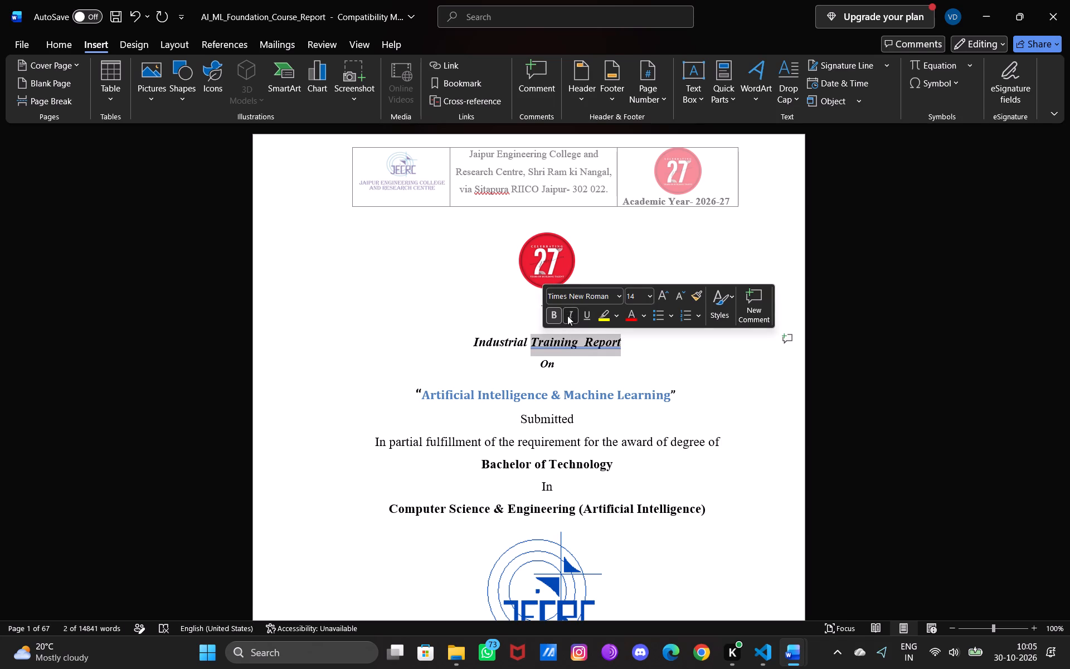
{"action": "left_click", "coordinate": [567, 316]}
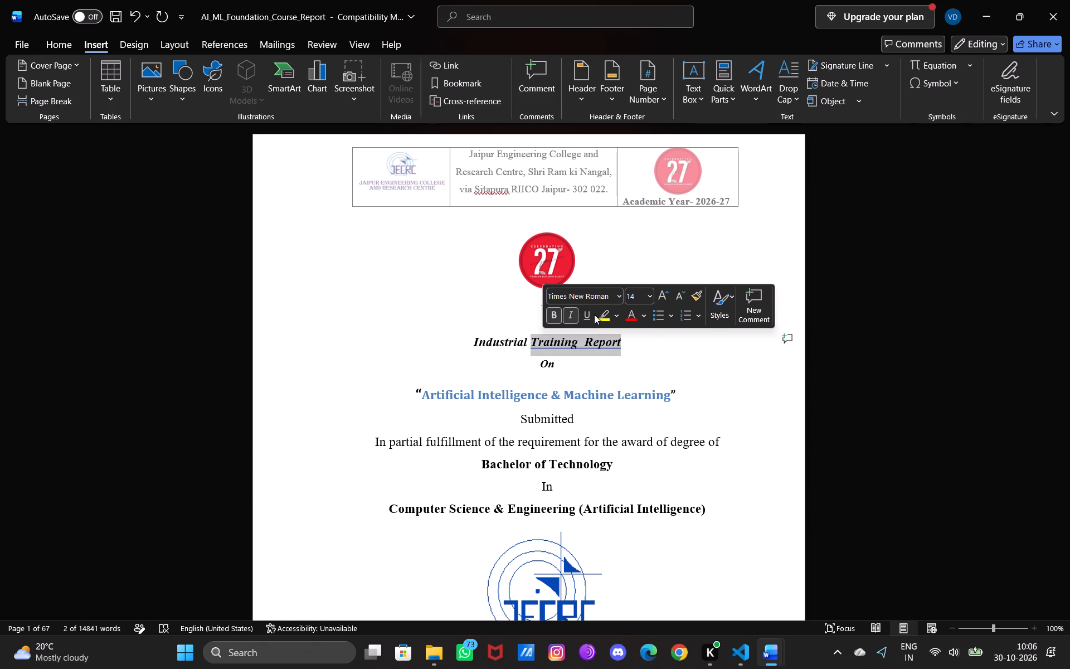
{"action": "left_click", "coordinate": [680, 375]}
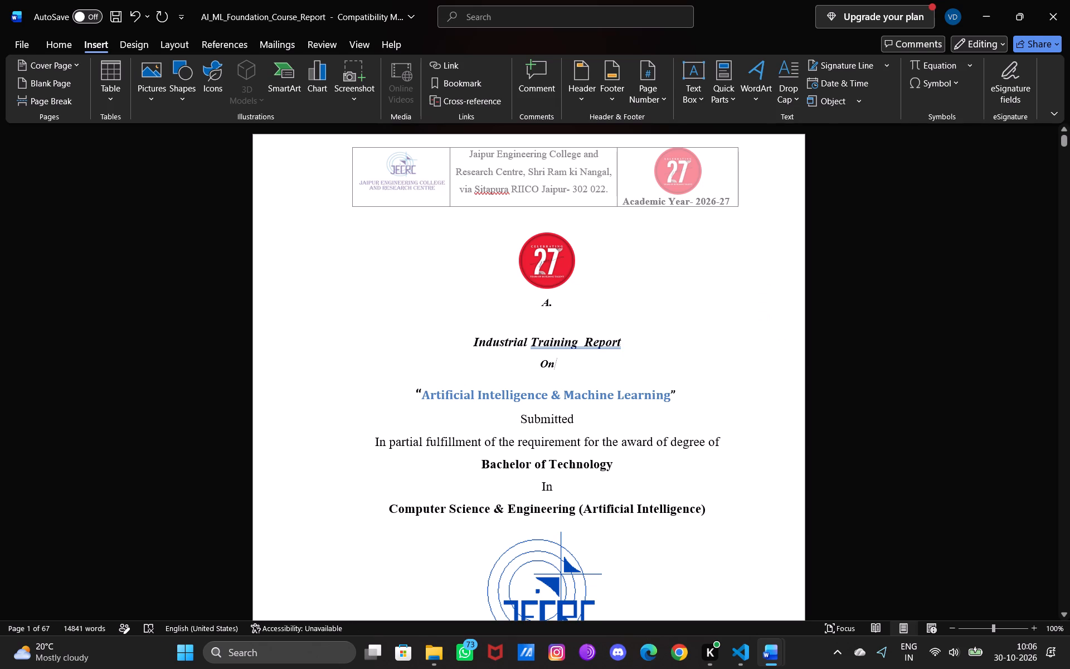
Replace the Candidate's Declaration text and signature block in AI_ML_Foundation_Course_Report with those copied from Social_Responsibility_Community_Engagement_Report 2.
{"action": "scroll", "coordinate": [680, 375], "scroll_direction": "down", "scroll_amount": 4}
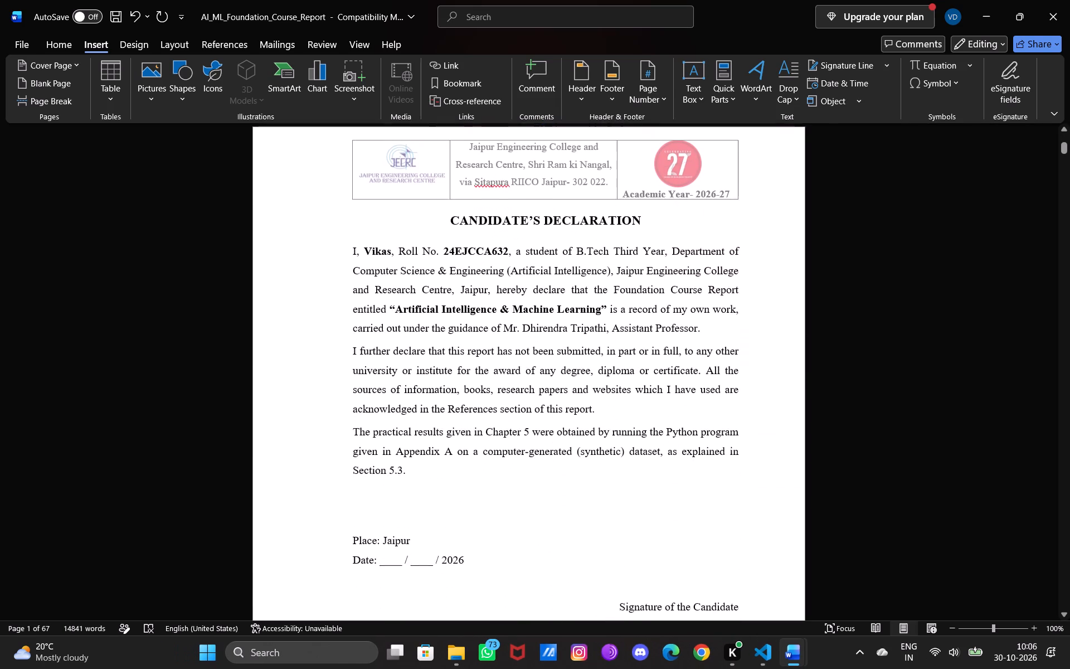
{"action": "key", "text": "alt+Tab"}
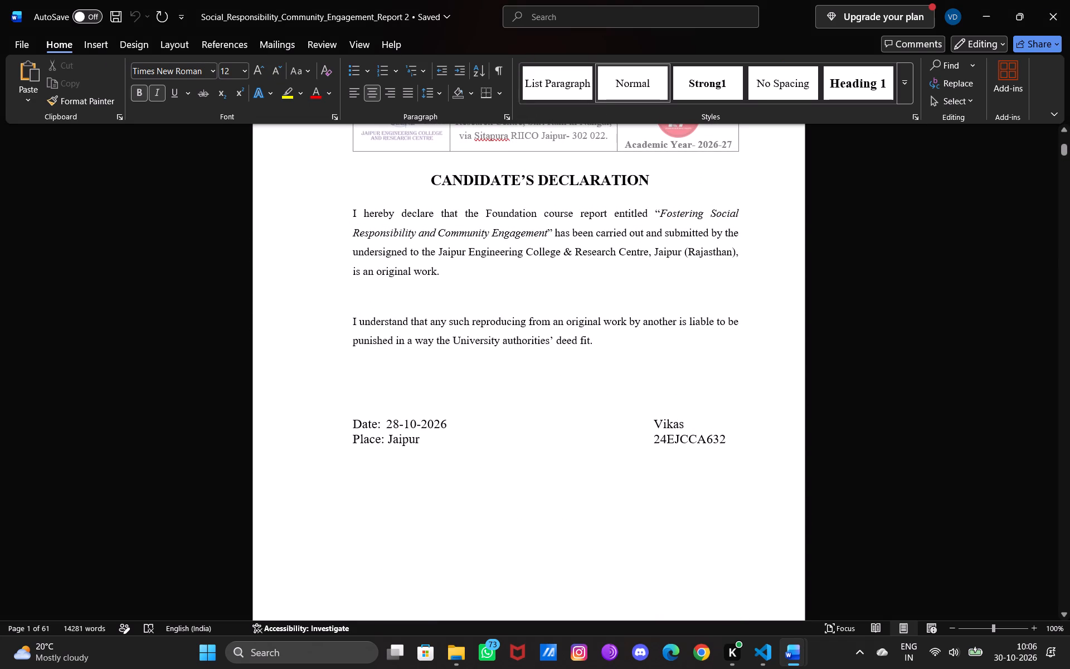
{"action": "left_click_drag", "start_coordinate": [730, 437], "coordinate": [364, 329]}
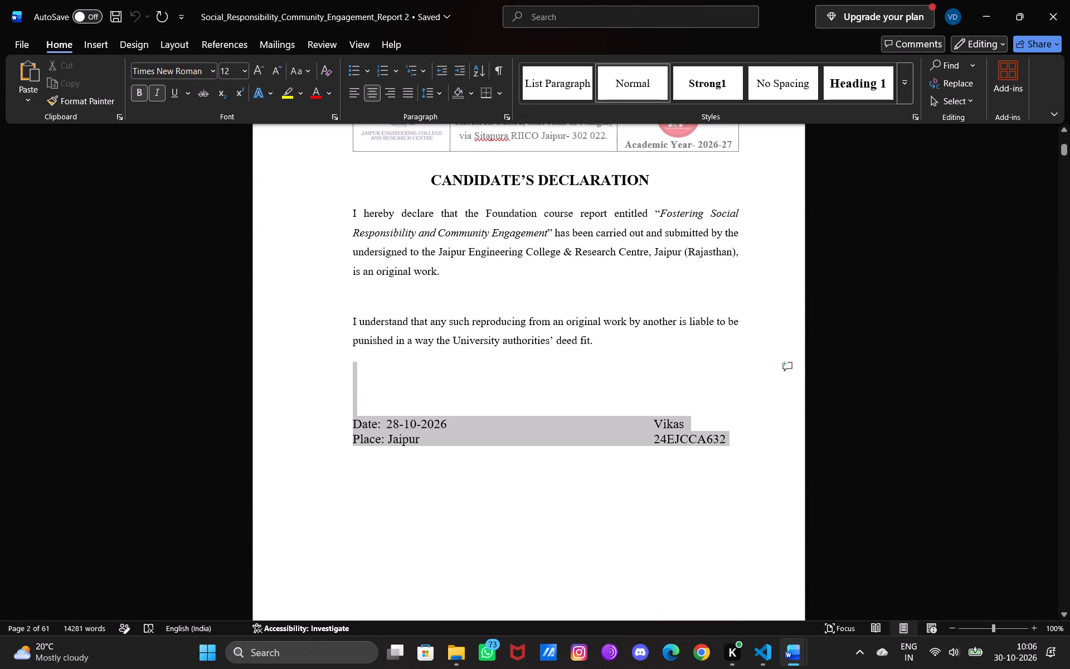
{"action": "left_click_drag", "start_coordinate": [364, 329], "coordinate": [339, 219]}
{"action": "key", "text": "ctrl+c"}
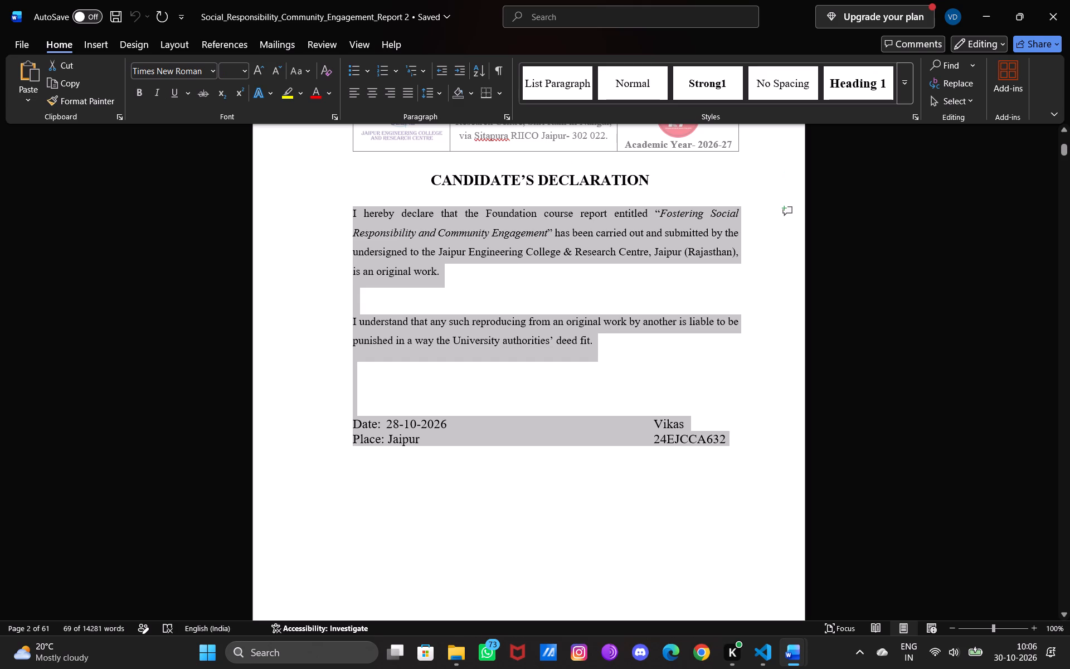
{"action": "key", "text": "alt+Tab"}
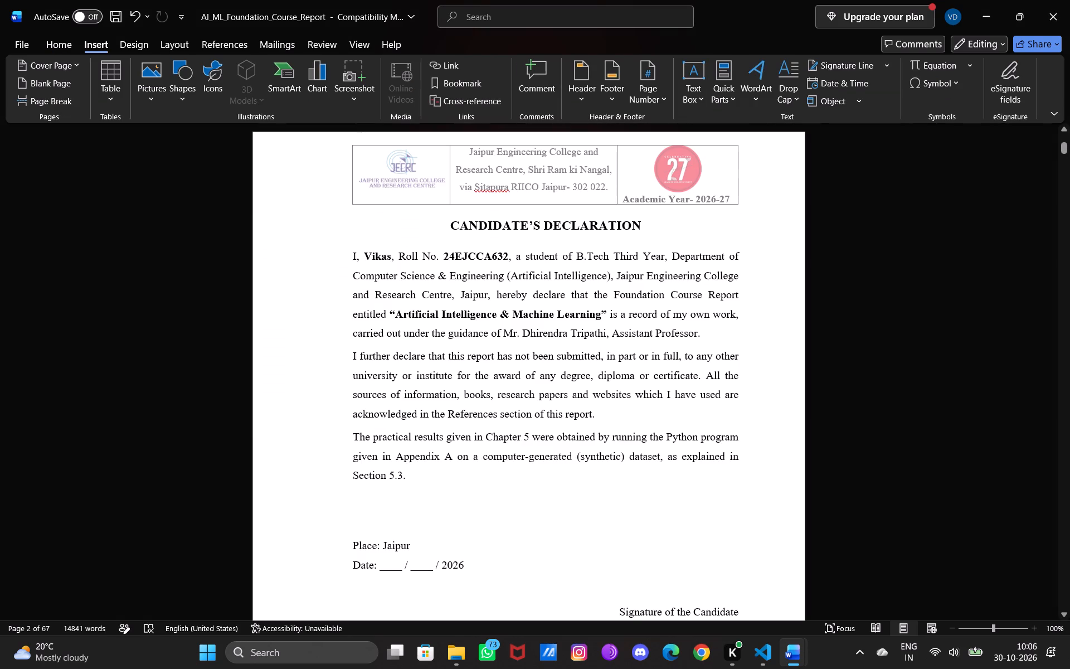
{"action": "scroll", "coordinate": [595, 565], "scroll_direction": "down", "scroll_amount": 1}
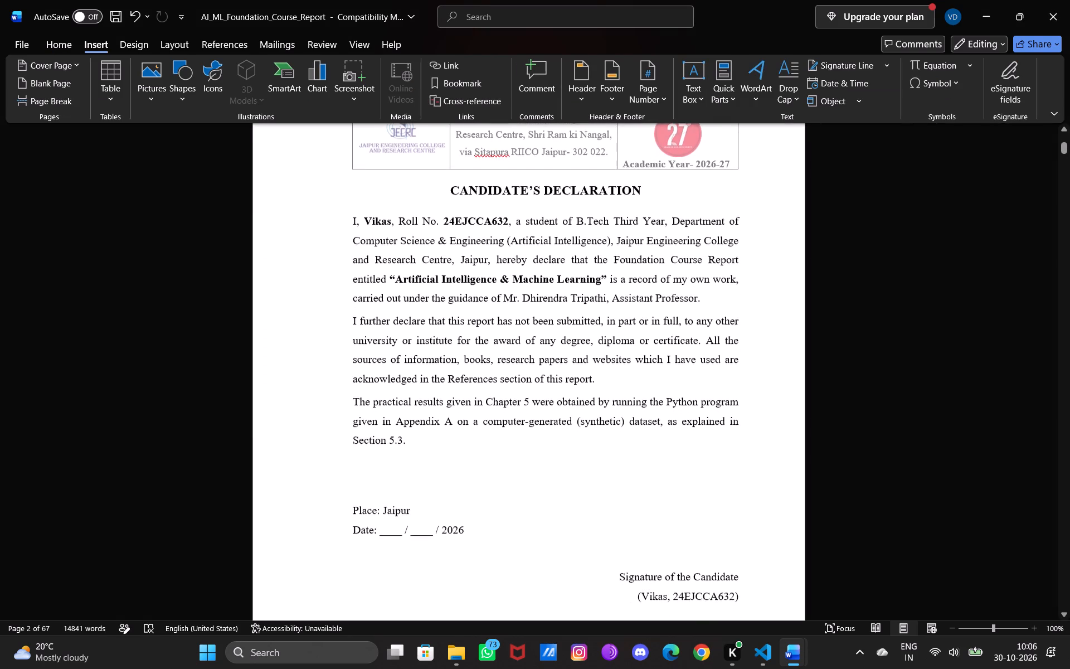
{"action": "scroll", "coordinate": [595, 565], "scroll_direction": "down", "scroll_amount": 1}
{"action": "left_click_drag", "start_coordinate": [741, 566], "coordinate": [349, 187]}
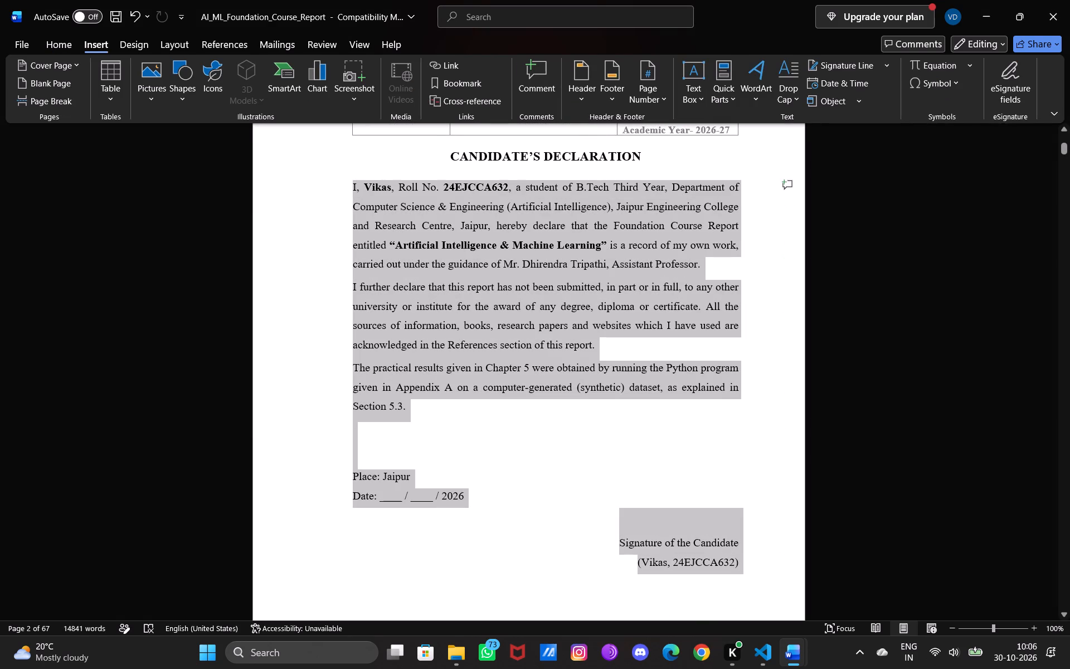
{"action": "left_click_drag", "start_coordinate": [349, 187], "coordinate": [349, 190]}
{"action": "key", "text": "ctrl+v"}
{"action": "scroll", "coordinate": [349, 190], "scroll_direction": "up", "scroll_amount": 1}
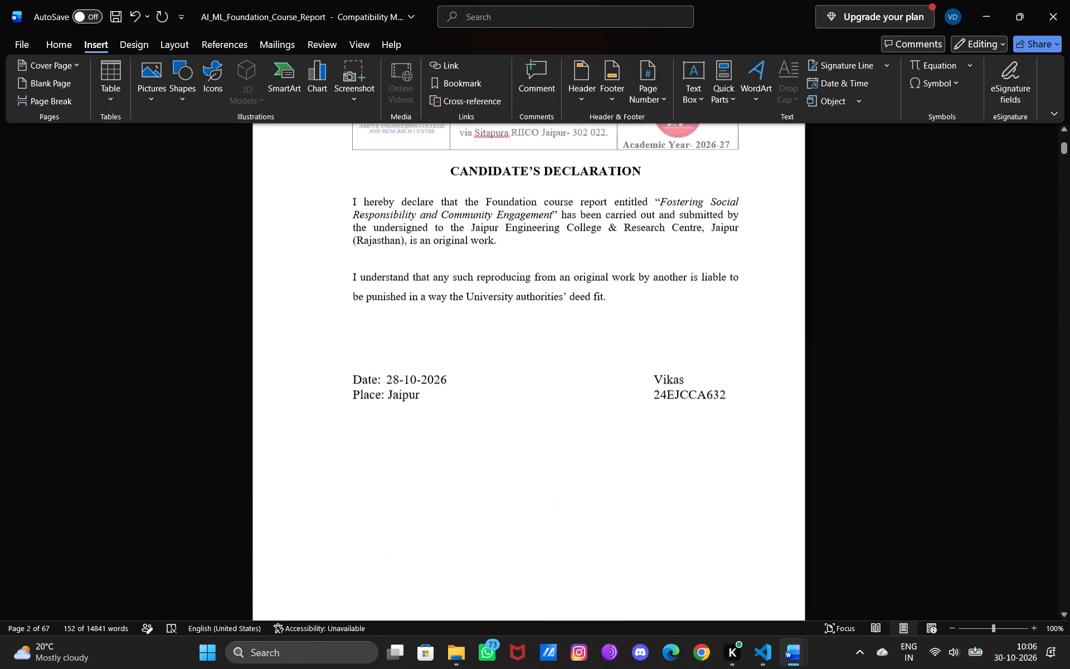
{"action": "scroll", "coordinate": [349, 190], "scroll_direction": "up", "scroll_amount": 1}
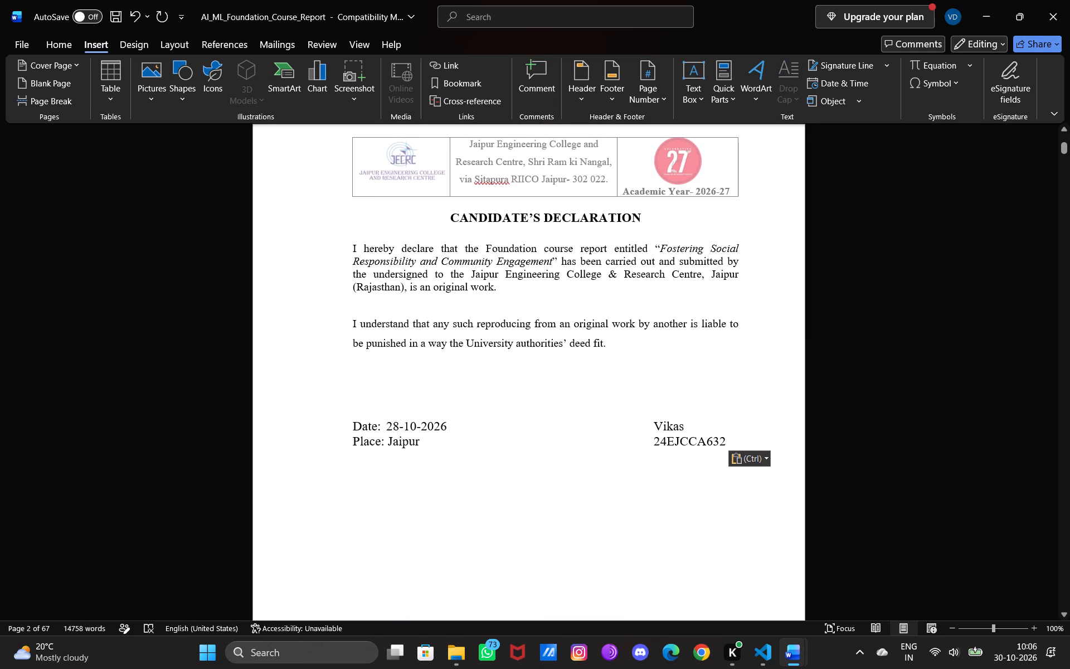
Compare the font size of the declaration's body text between the Social Responsibility report and the AI/ML report.
{"action": "key", "text": "alt+Tab"}
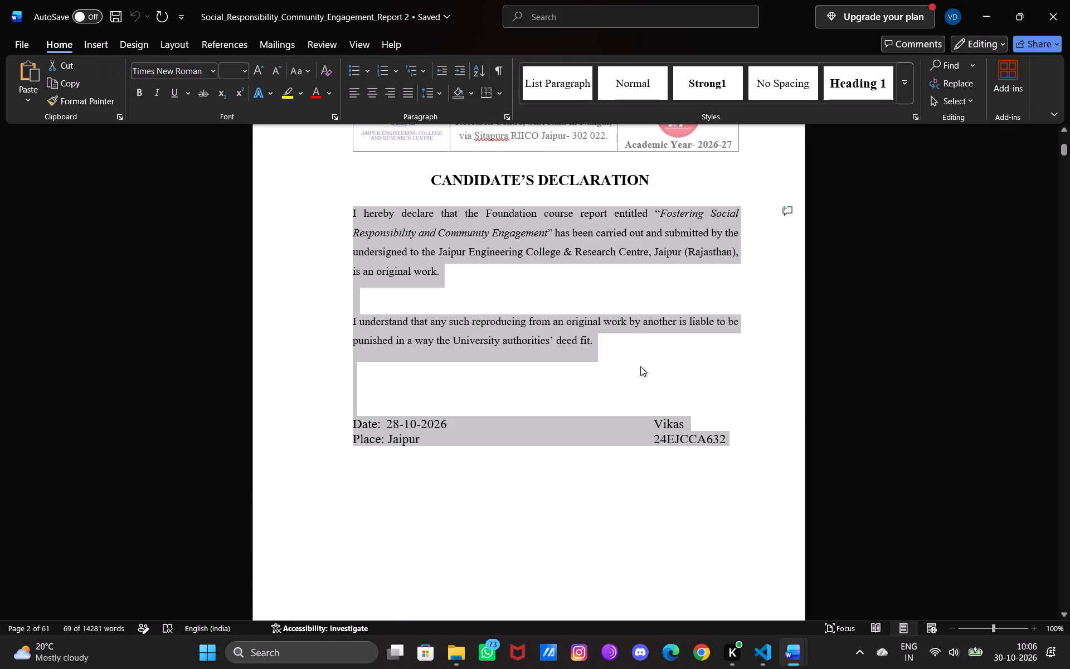
{"action": "left_click", "coordinate": [642, 366]}
{"action": "left_click_drag", "start_coordinate": [599, 341], "coordinate": [552, 341]}
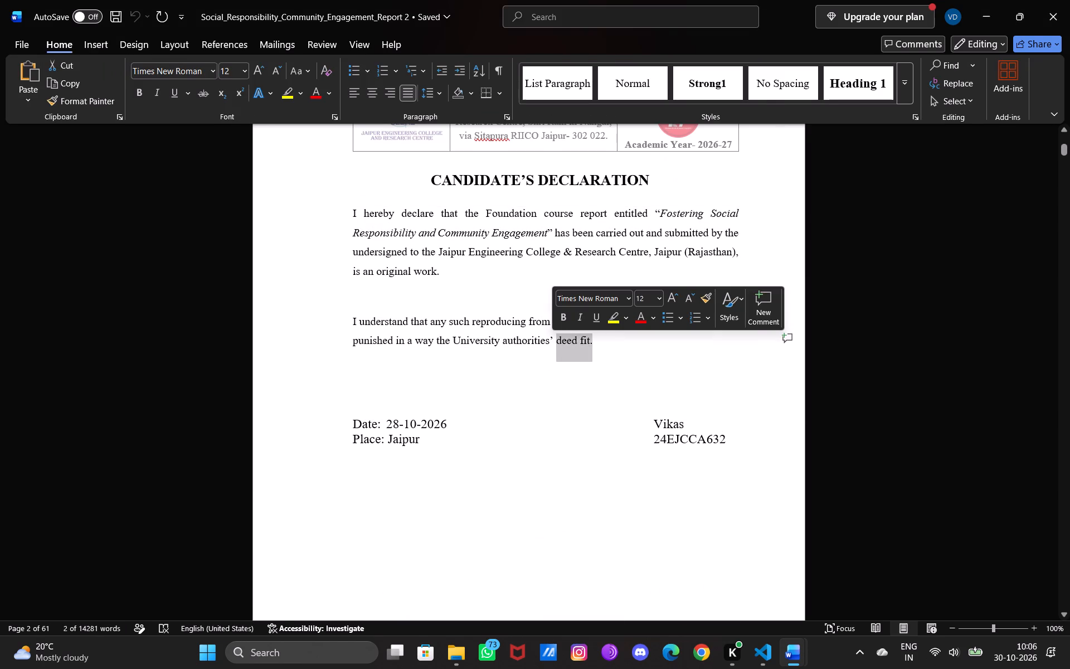
{"action": "key", "text": "alt+Tab"}
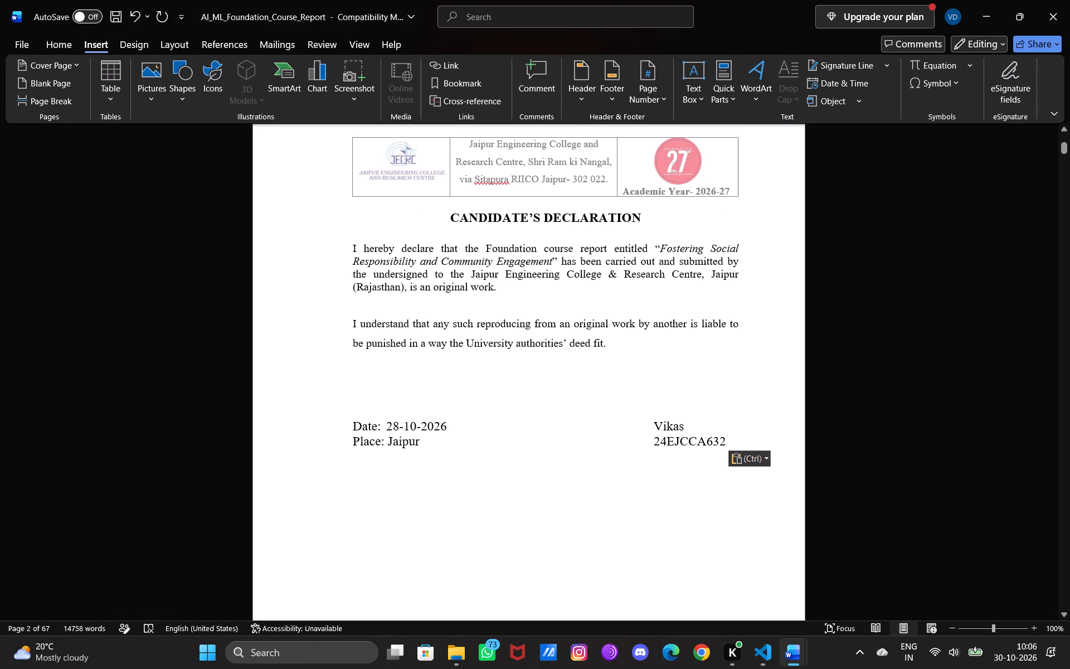
{"action": "left_click_drag", "start_coordinate": [607, 343], "coordinate": [321, 236]}
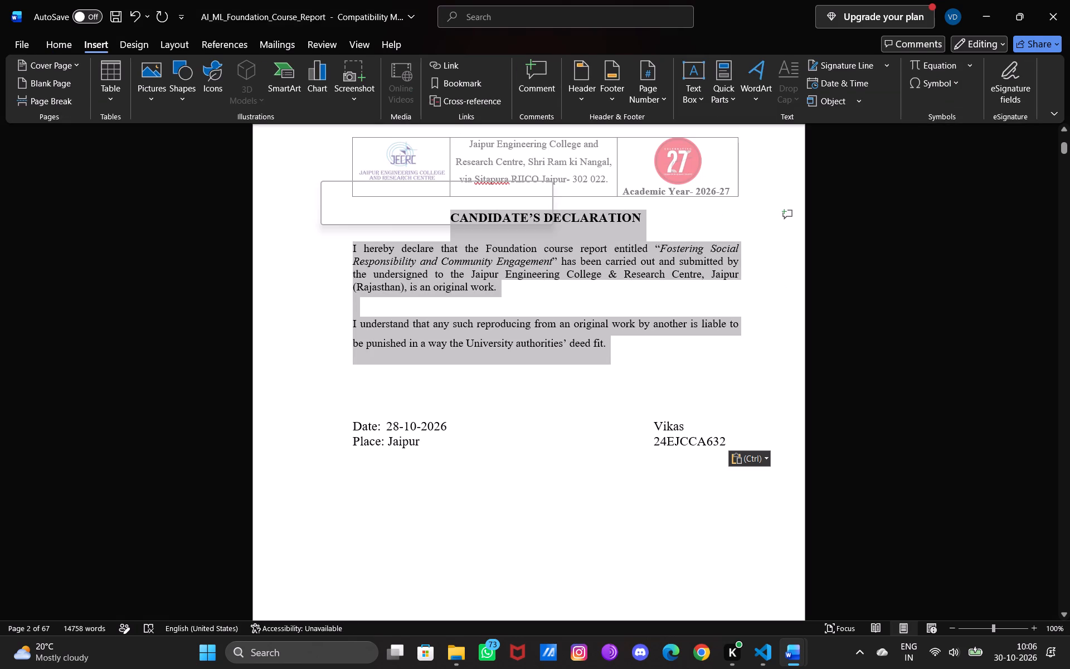
{"action": "left_click", "coordinate": [611, 418]}
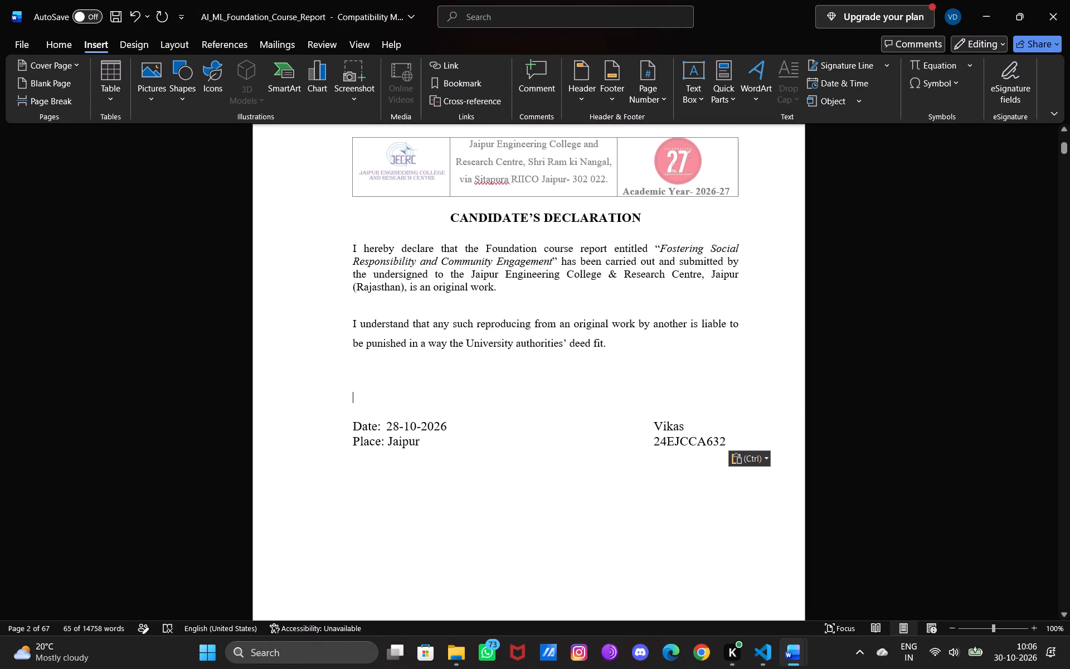
{"action": "left_click_drag", "start_coordinate": [607, 346], "coordinate": [339, 241]}
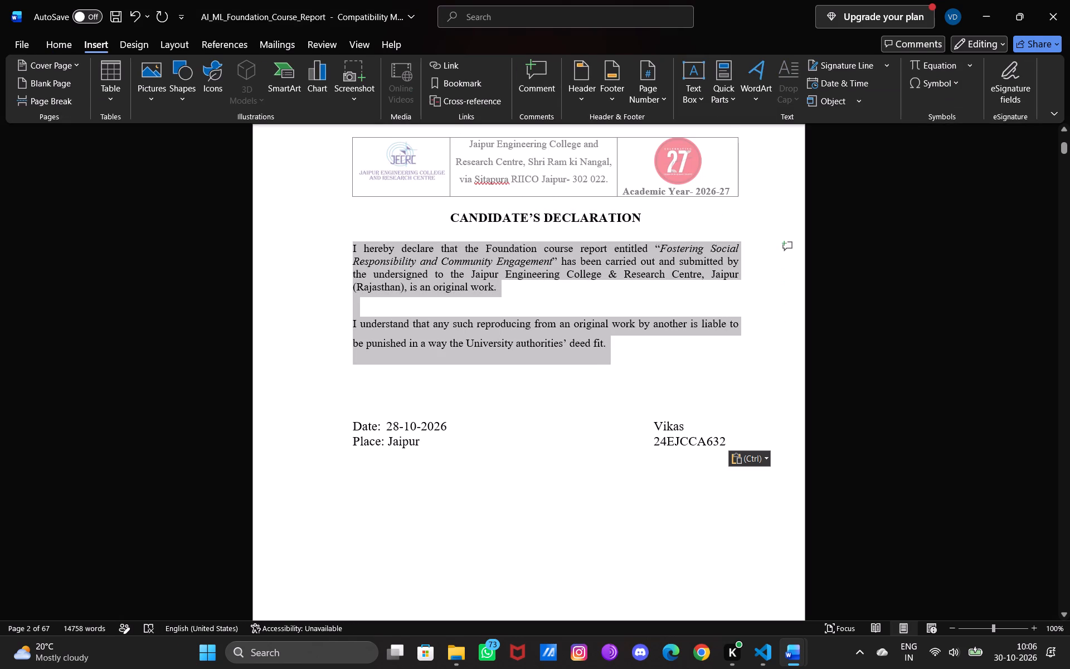
{"action": "left_click_drag", "start_coordinate": [339, 241], "coordinate": [342, 249]}
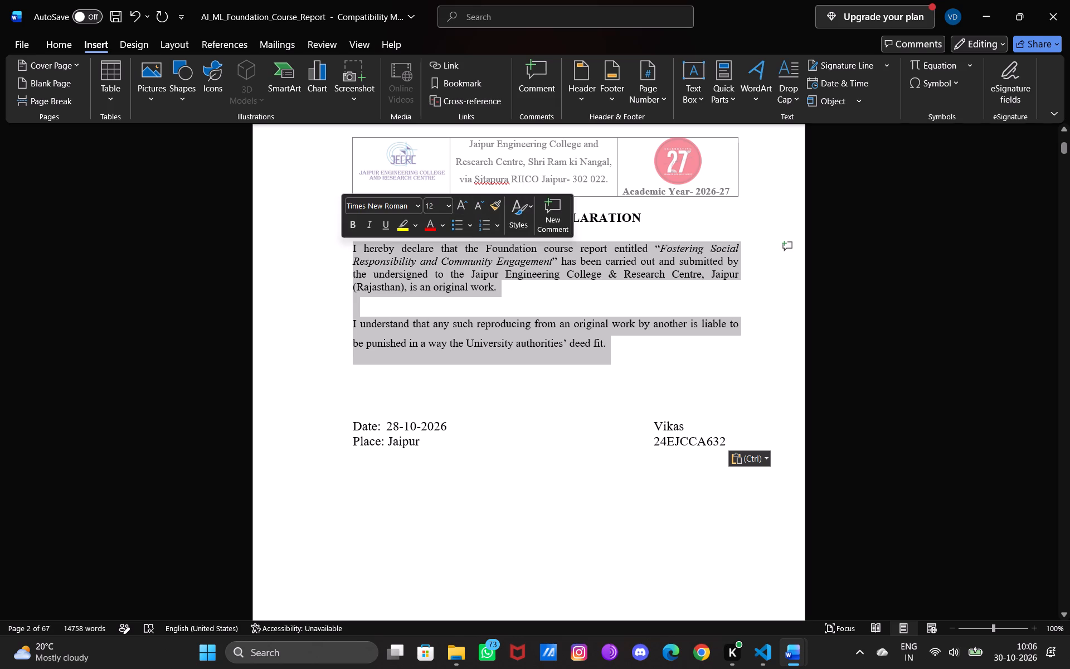
{"action": "left_click", "coordinate": [600, 440]}
Check the "CANDIDATE'S DECLARATION" heading's font size in the Social Responsibility report and set the AI/ML report's heading to 16.
{"action": "key", "text": "alt+Tab"}
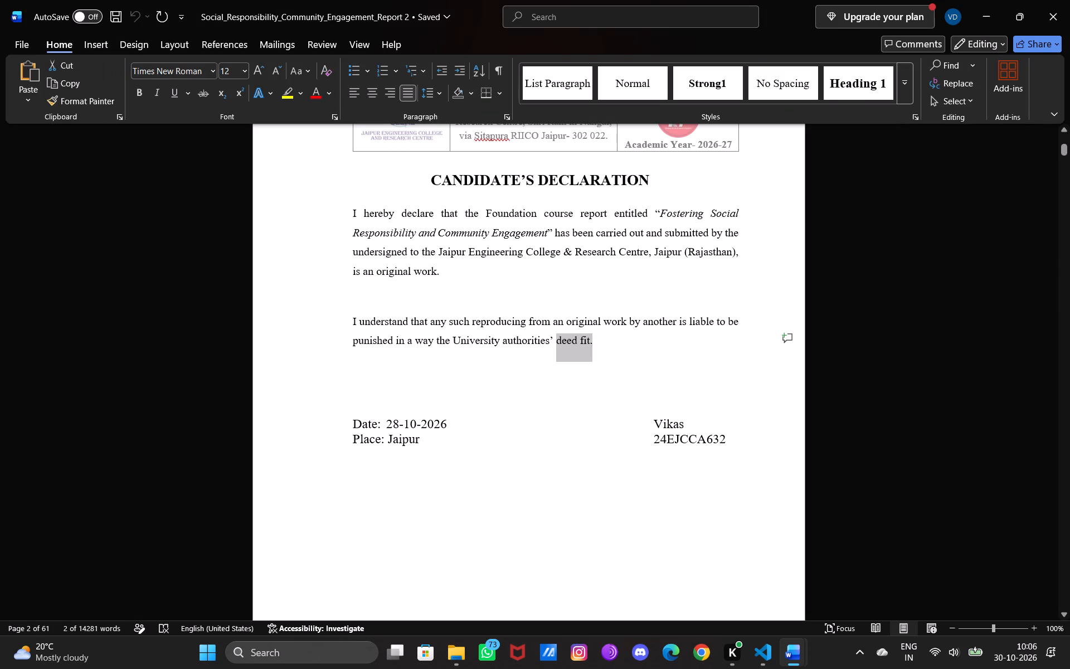
{"action": "left_click_drag", "start_coordinate": [652, 180], "coordinate": [603, 180]}
{"action": "key", "text": "alt+Tab"}
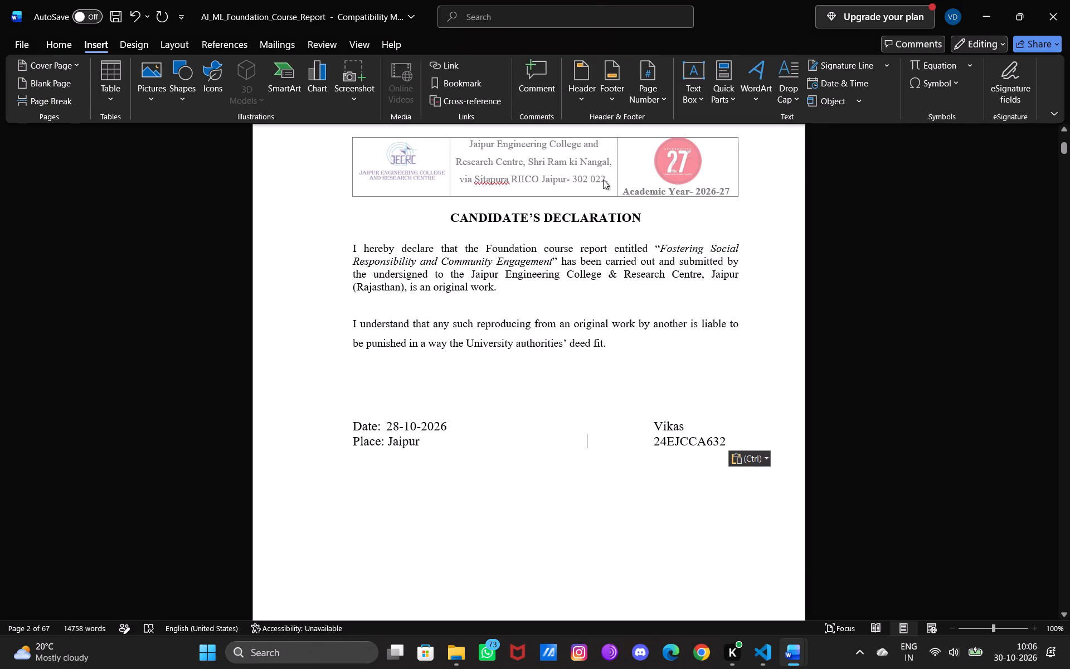
{"action": "left_click_drag", "start_coordinate": [640, 217], "coordinate": [464, 219]}
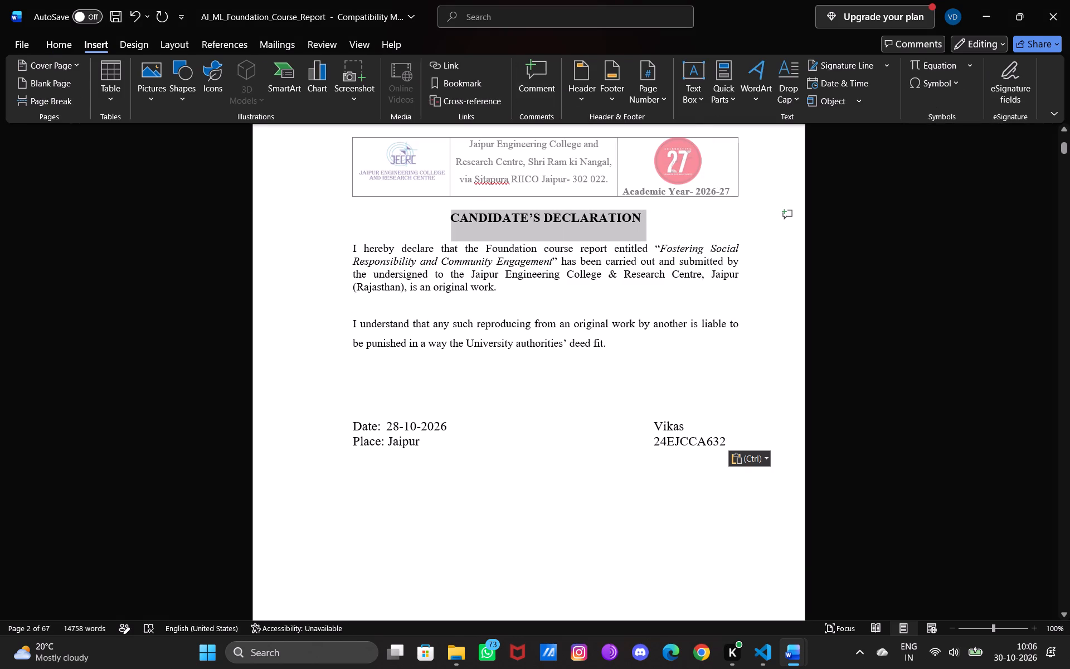
{"action": "left_click_drag", "start_coordinate": [464, 219], "coordinate": [465, 219]}
{"action": "left_click", "coordinate": [570, 177]}
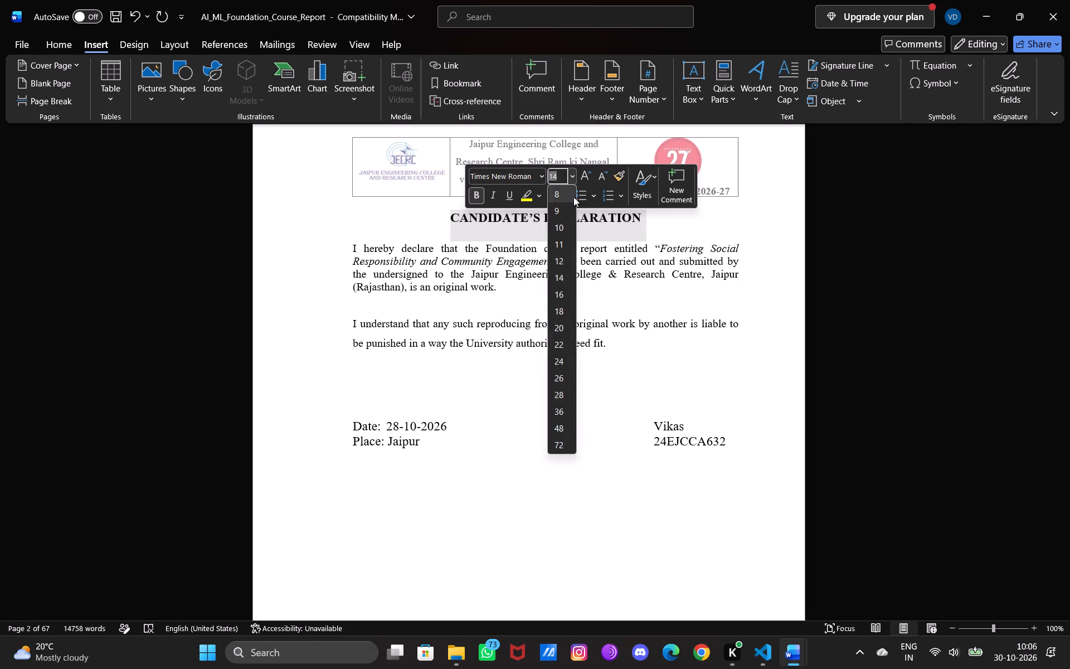
{"action": "left_click", "coordinate": [562, 291]}
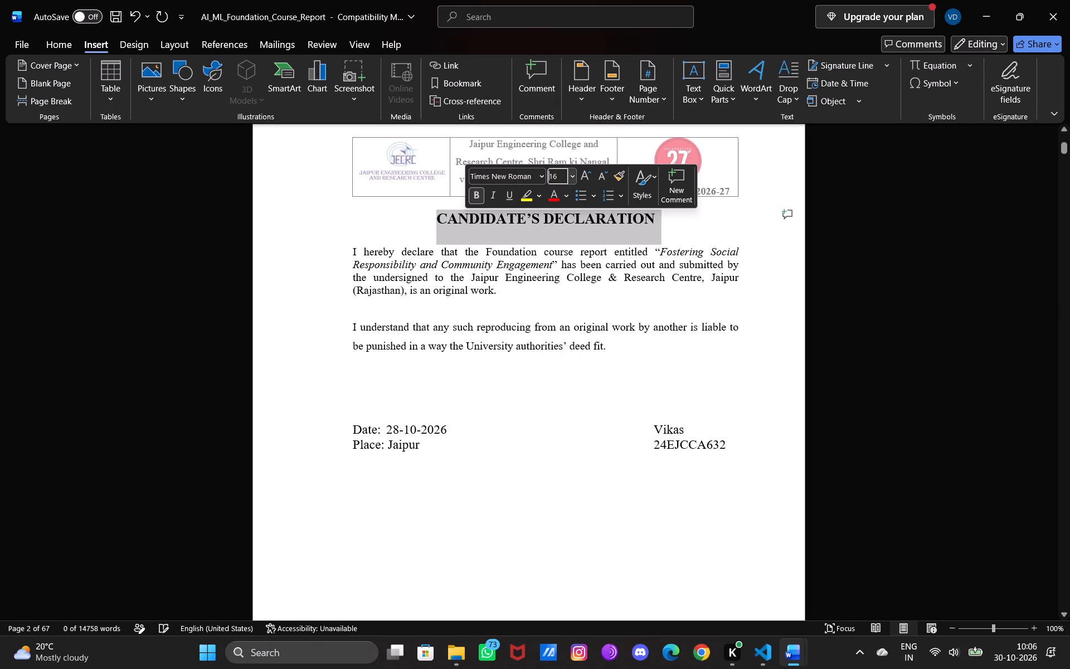
{"action": "left_click", "coordinate": [531, 436]}
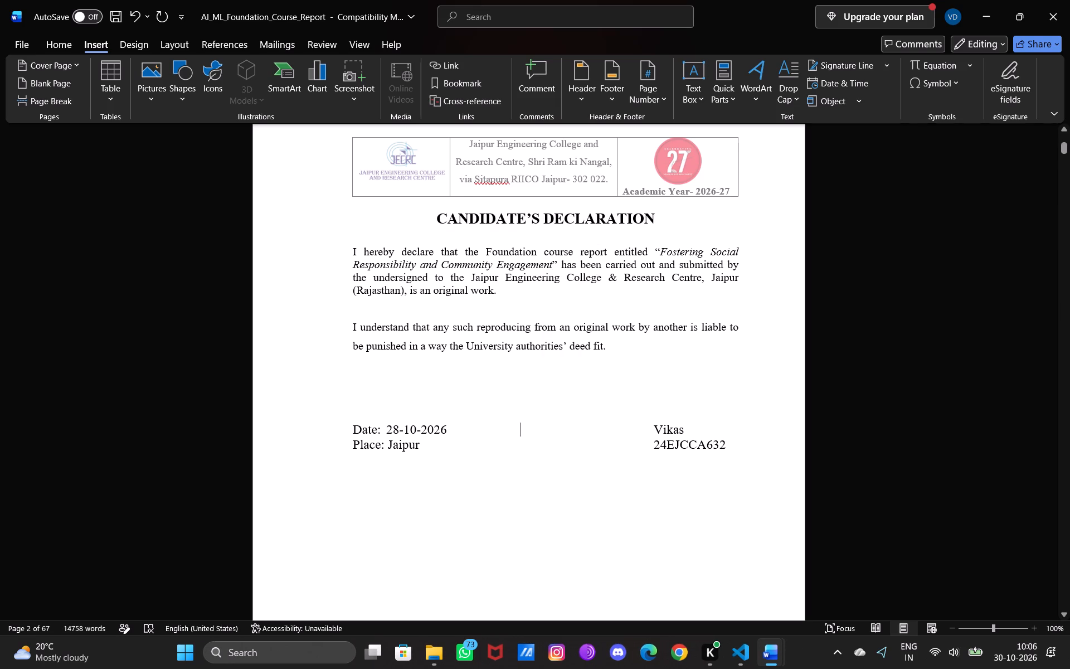
Replace "Fostering Social Responsibility and Community Engagement" in the AI/ML report's declaration with the title "Artificial Intelligence & Machine Learning" copied from the front page.
{"action": "key", "text": "alt+Tab"}
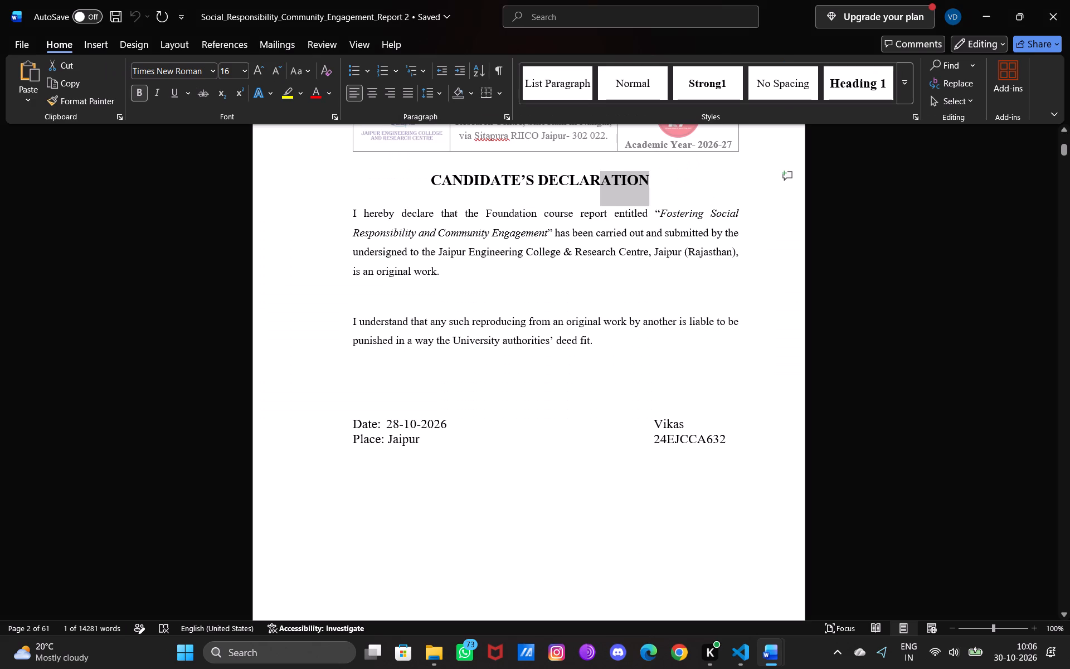
{"action": "left_click", "coordinate": [757, 416]}
{"action": "key", "text": "alt+Tab"}
{"action": "scroll", "coordinate": [758, 405], "scroll_direction": "up", "scroll_amount": 3}
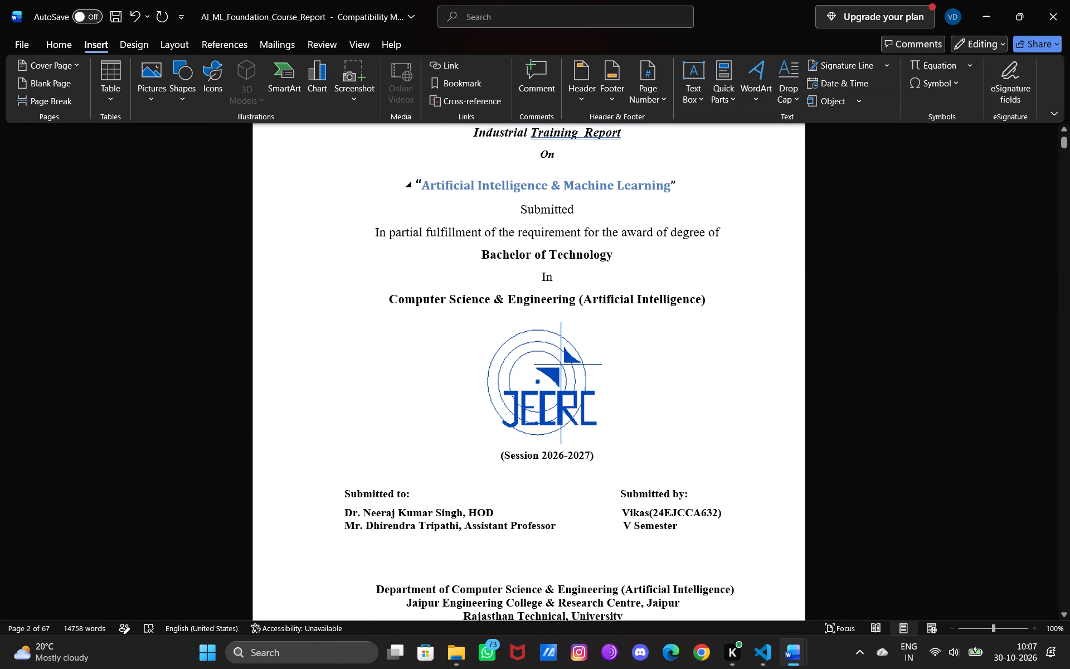
{"action": "left_click_drag", "start_coordinate": [672, 188], "coordinate": [442, 186]}
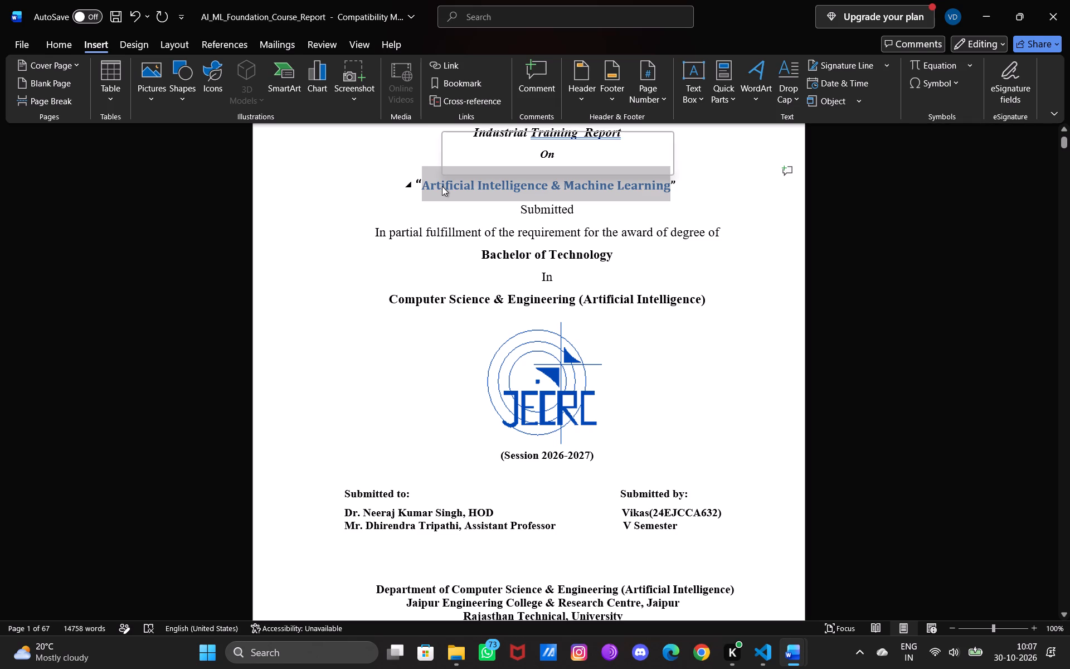
{"action": "key", "text": "ctrl+c"}
{"action": "scroll", "coordinate": [601, 348], "scroll_direction": "down", "scroll_amount": 1}
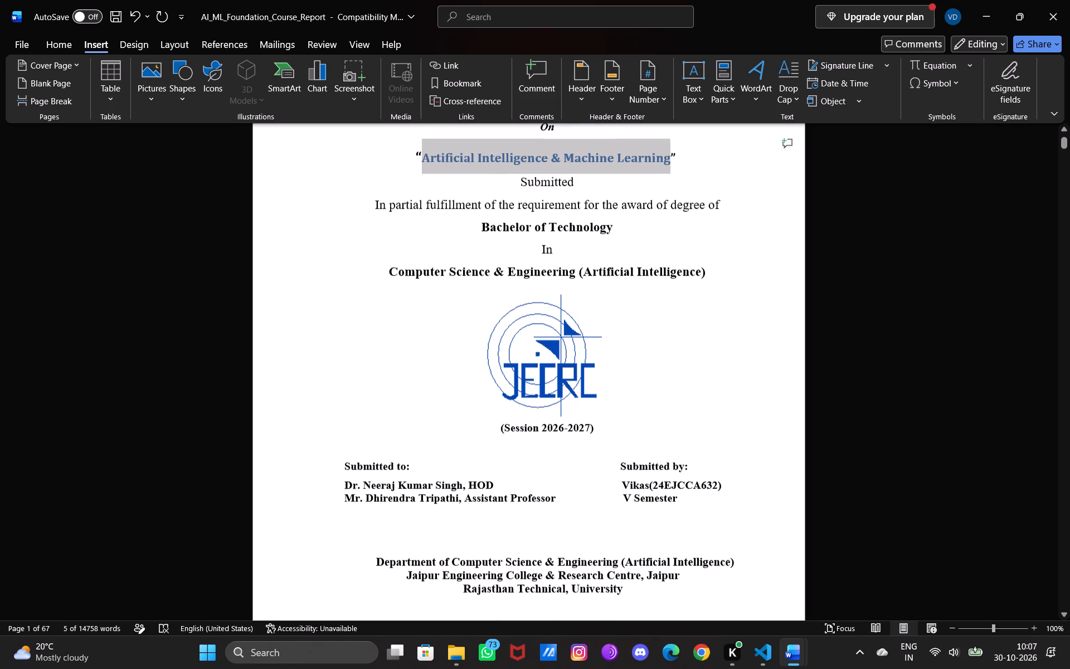
{"action": "scroll", "coordinate": [601, 348], "scroll_direction": "down", "scroll_amount": 3}
{"action": "scroll", "coordinate": [601, 348], "scroll_direction": "up", "scroll_amount": 1}
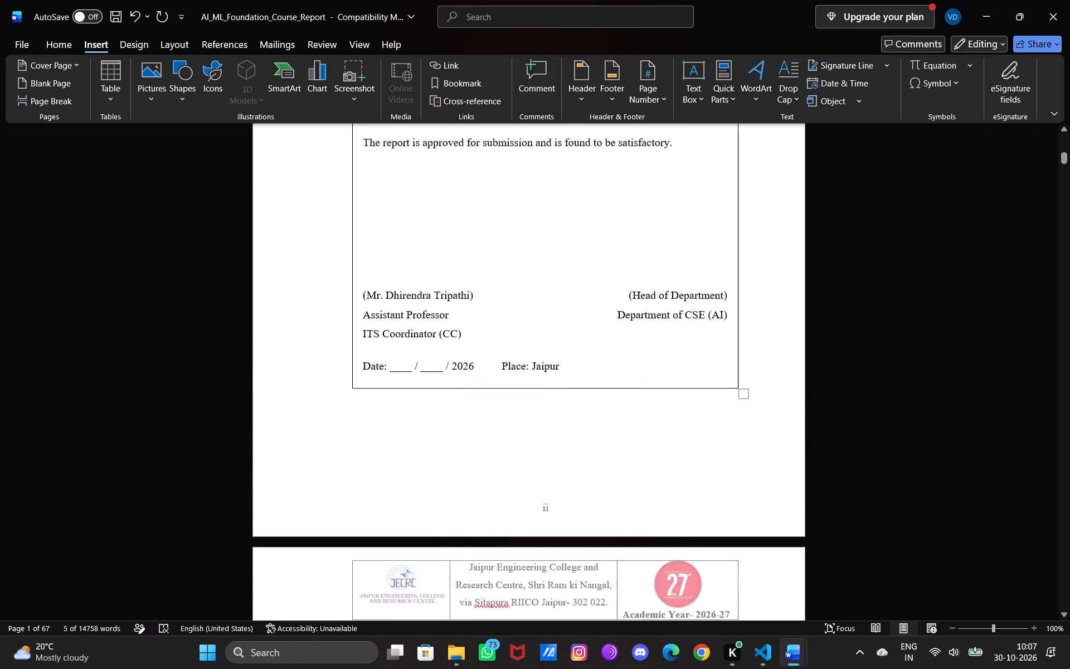
{"action": "scroll", "coordinate": [601, 348], "scroll_direction": "up", "scroll_amount": 4}
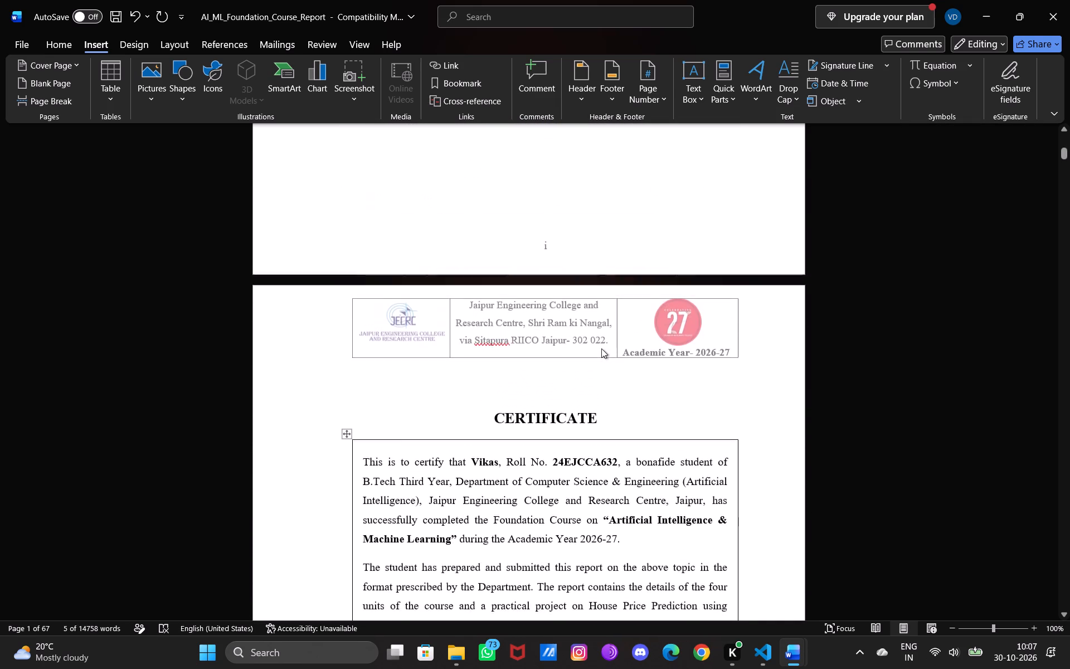
{"action": "scroll", "coordinate": [601, 348], "scroll_direction": "up", "scroll_amount": 4}
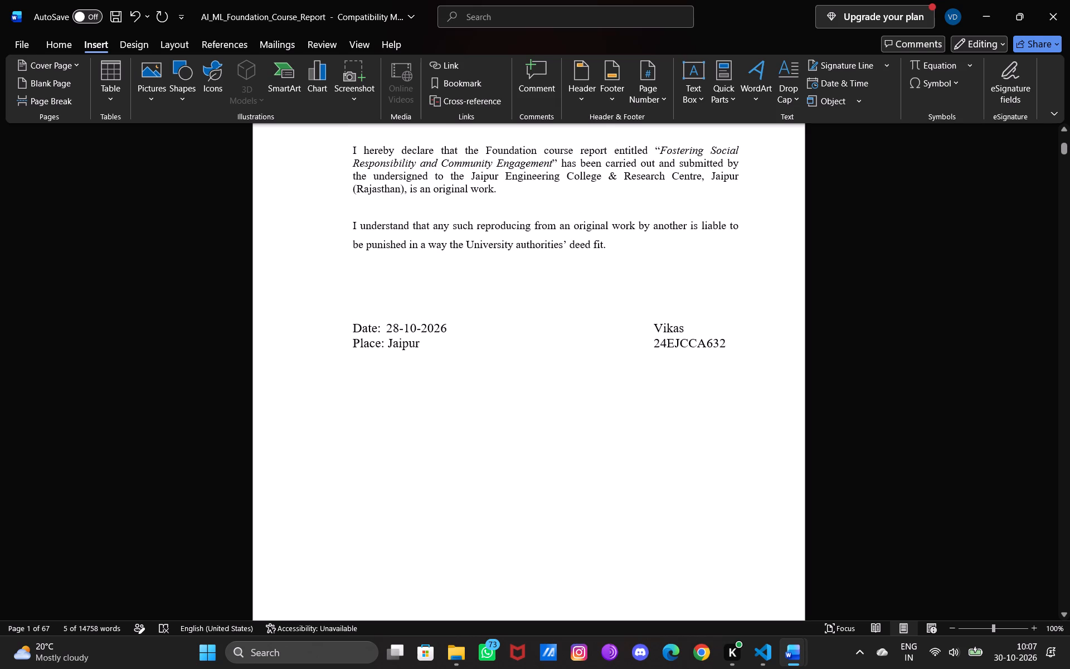
{"action": "scroll", "coordinate": [601, 348], "scroll_direction": "up", "scroll_amount": 2}
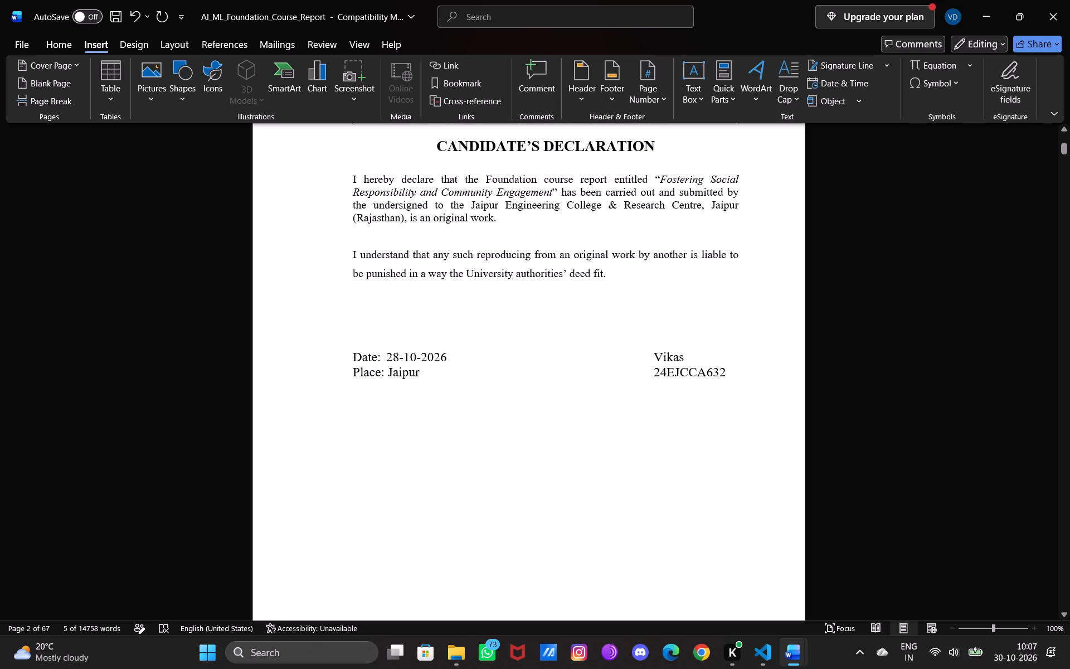
{"action": "left_click_drag", "start_coordinate": [553, 192], "coordinate": [626, 178]}
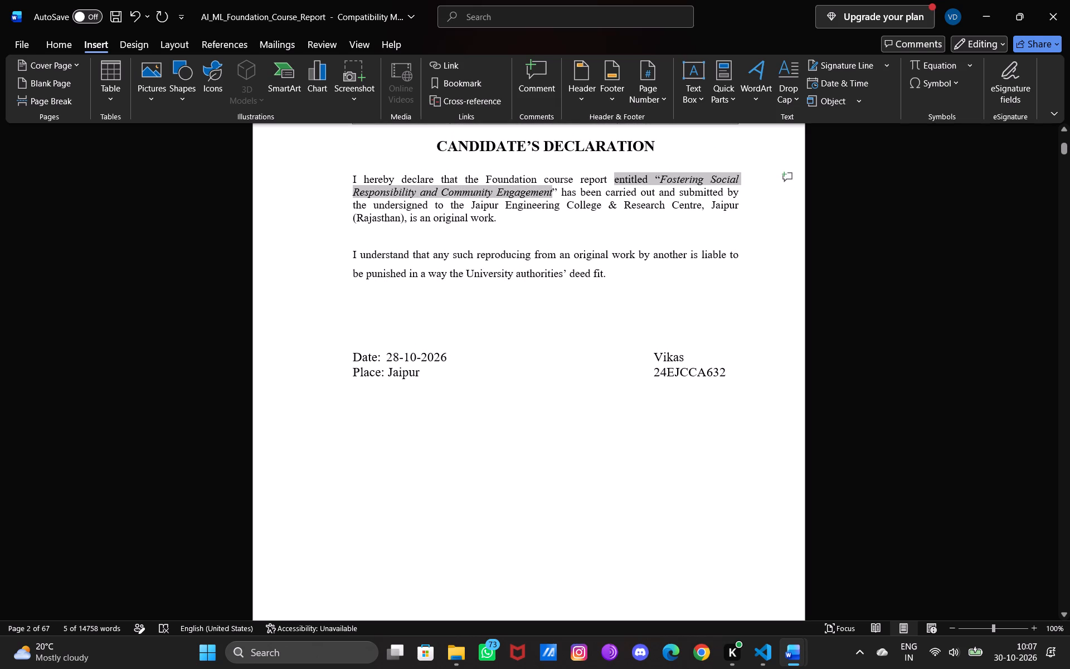
{"action": "left_click_drag", "start_coordinate": [626, 178], "coordinate": [664, 178]}
{"action": "key", "text": "ctrl+v"}
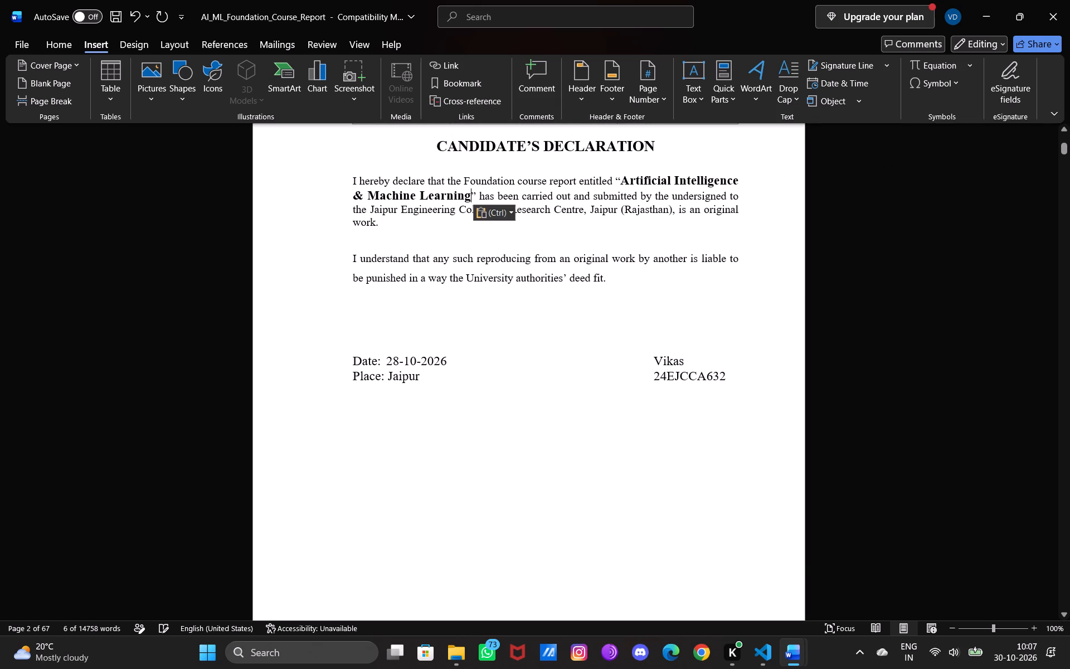
Set the font size of the declaration's second paragraph, starting "I understand that any such reproducing", to 12.
{"action": "scroll", "coordinate": [777, 221], "scroll_direction": "up", "scroll_amount": 1}
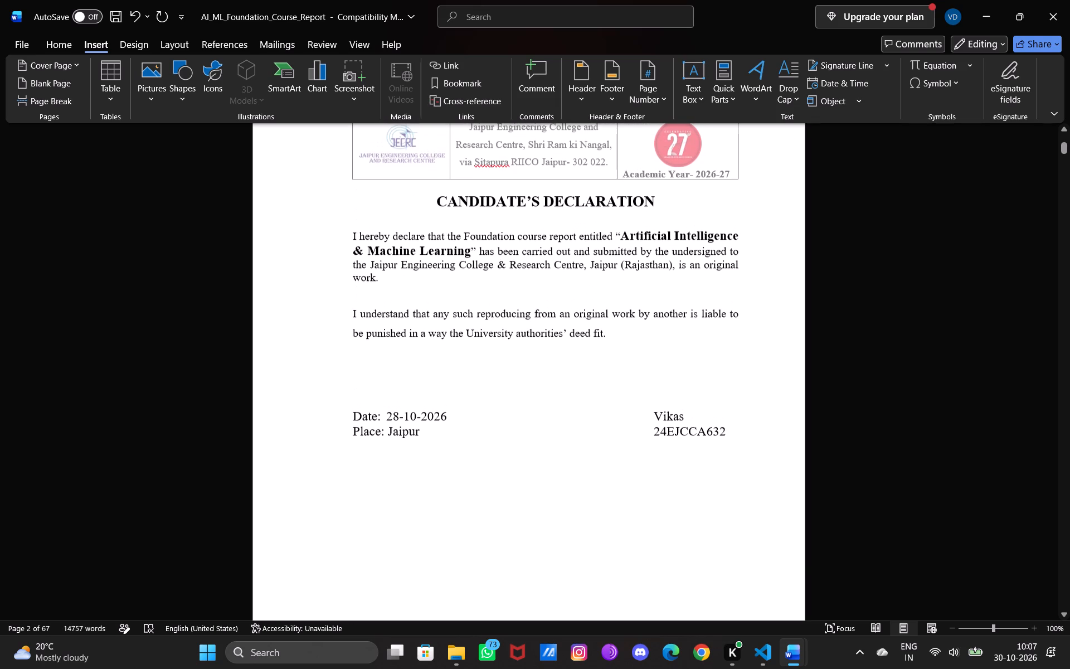
{"action": "scroll", "coordinate": [777, 221], "scroll_direction": "up", "scroll_amount": 1}
{"action": "left_click_drag", "start_coordinate": [611, 340], "coordinate": [565, 336]}
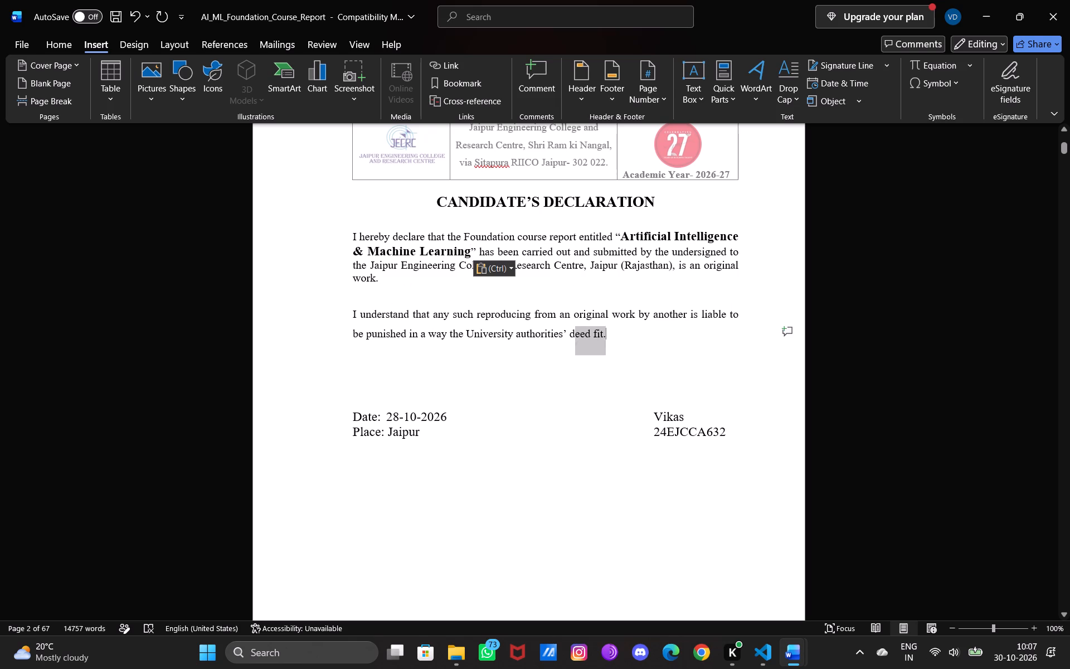
{"action": "left_click_drag", "start_coordinate": [565, 336], "coordinate": [350, 317]}
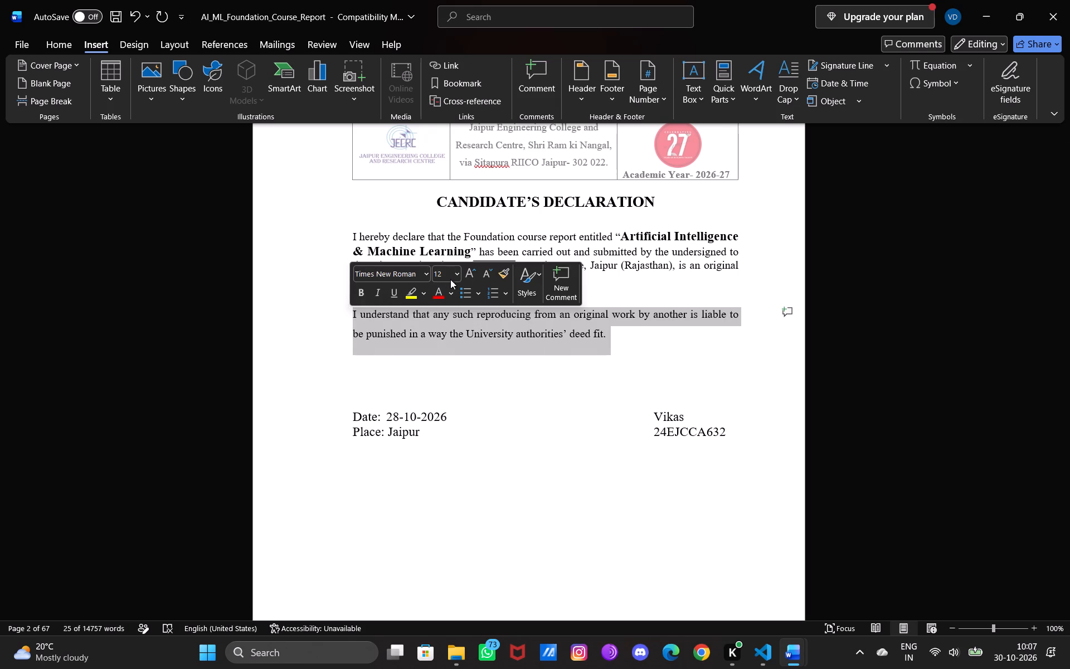
{"action": "left_click", "coordinate": [455, 277]}
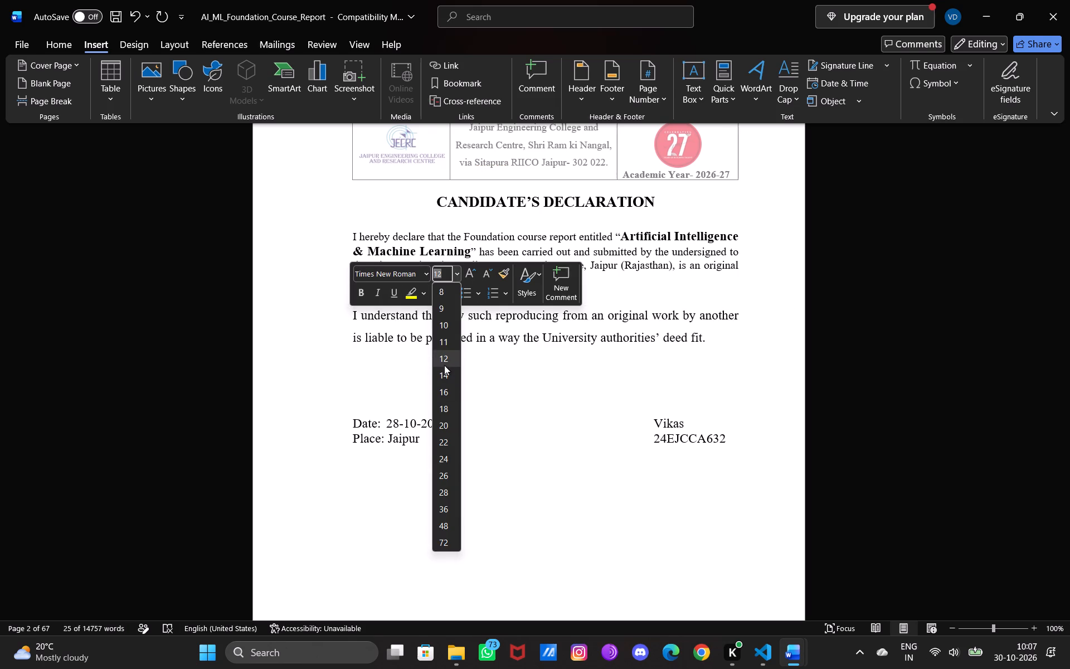
{"action": "left_click", "coordinate": [445, 363]}
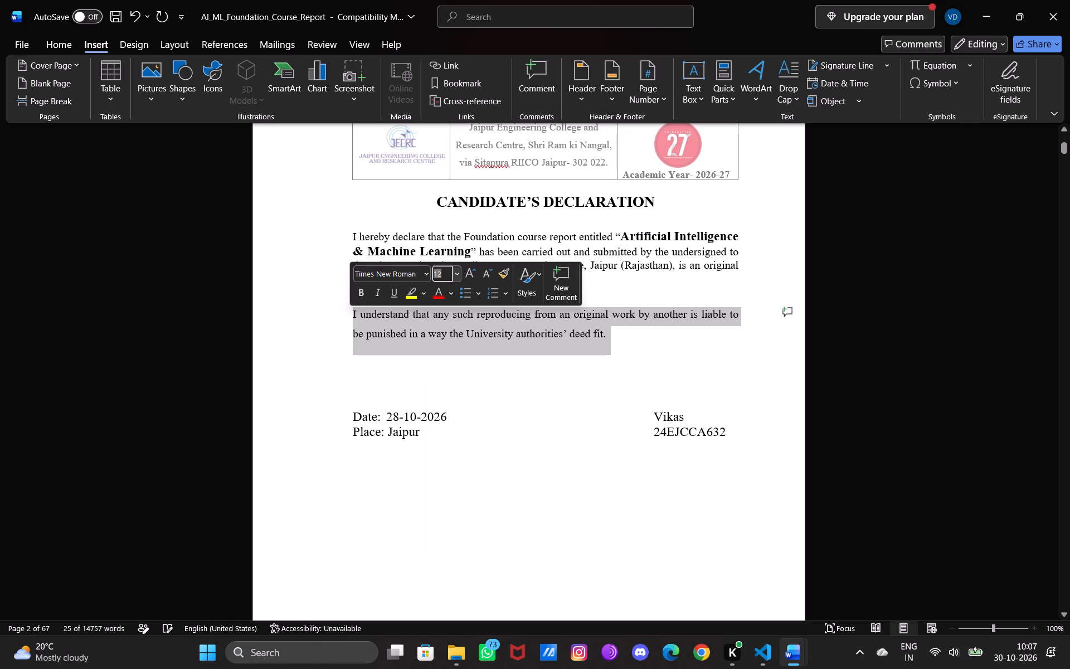
{"action": "left_click", "coordinate": [528, 472]}
Delete the certification text and signature block inside the box on the AI/ML report's Certificate page.
{"action": "scroll", "coordinate": [528, 472], "scroll_direction": "up", "scroll_amount": 2}
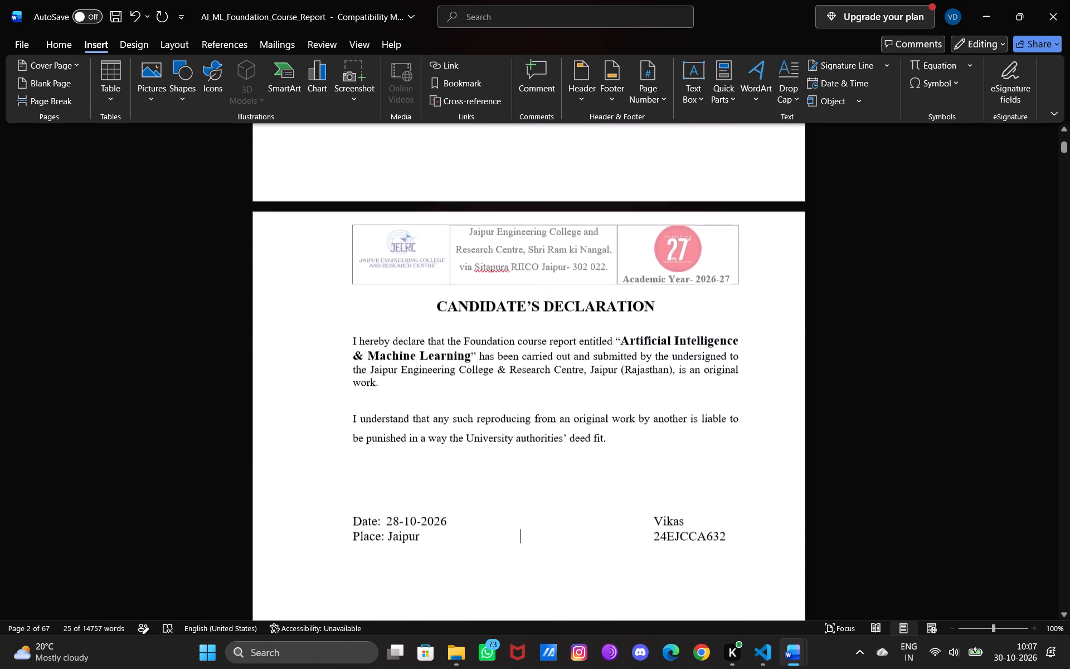
{"action": "scroll", "coordinate": [528, 472], "scroll_direction": "up", "scroll_amount": 2}
{"action": "scroll", "coordinate": [528, 472], "scroll_direction": "down", "scroll_amount": 1}
{"action": "scroll", "coordinate": [528, 472], "scroll_direction": "up", "scroll_amount": 1}
{"action": "scroll", "coordinate": [528, 472], "scroll_direction": "down", "scroll_amount": 2}
{"action": "scroll", "coordinate": [528, 472], "scroll_direction": "up", "scroll_amount": 1}
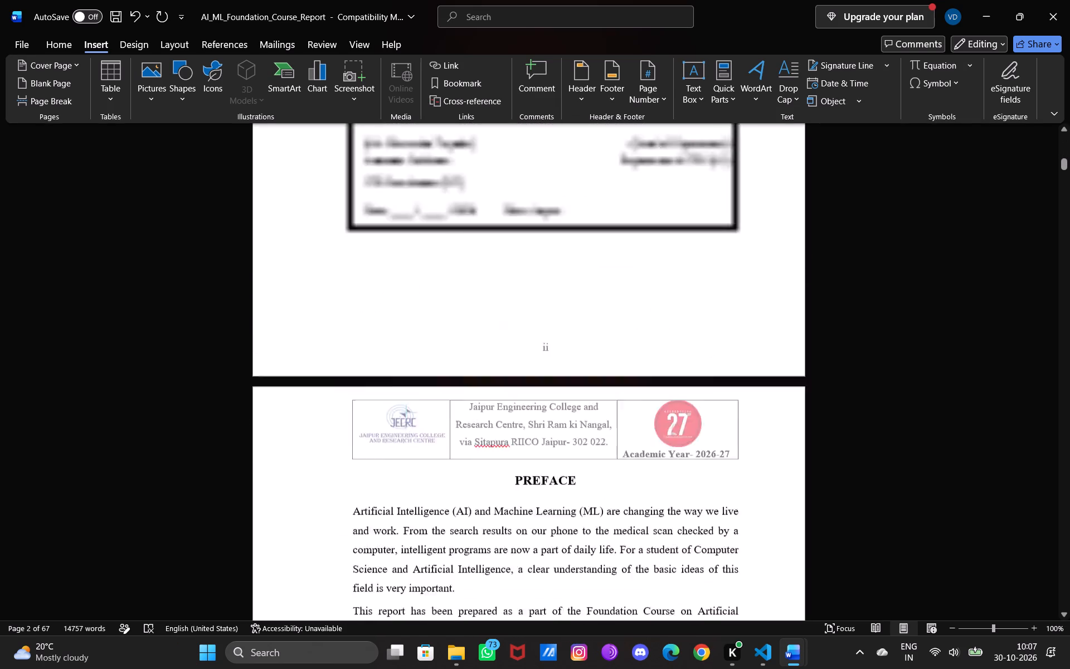
{"action": "scroll", "coordinate": [528, 472], "scroll_direction": "up", "scroll_amount": 3}
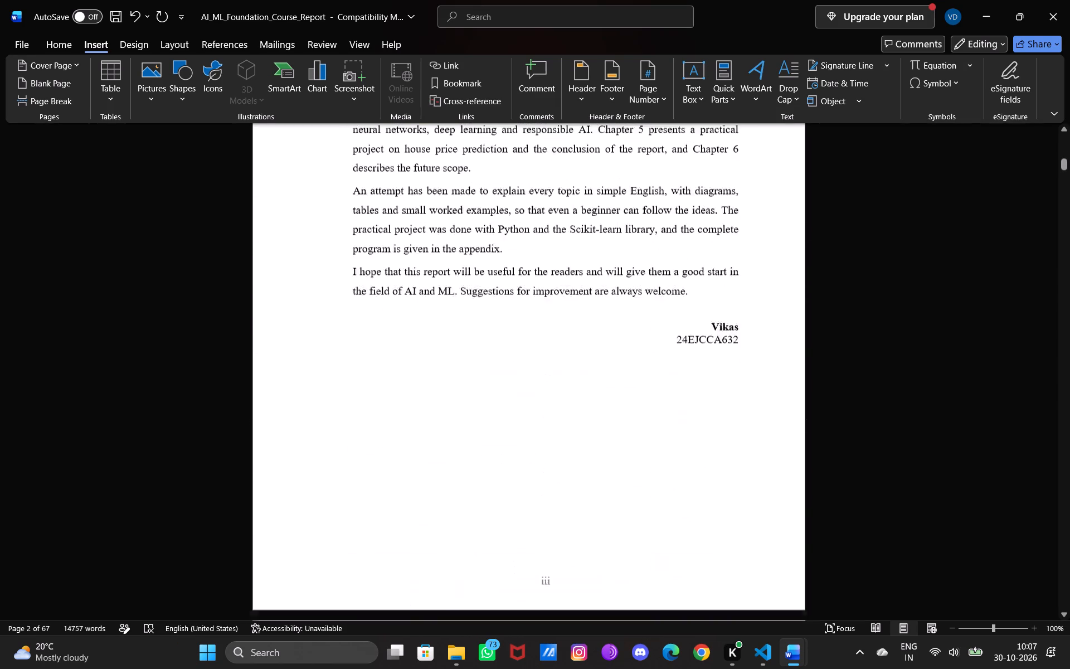
{"action": "scroll", "coordinate": [528, 472], "scroll_direction": "up", "scroll_amount": 3}
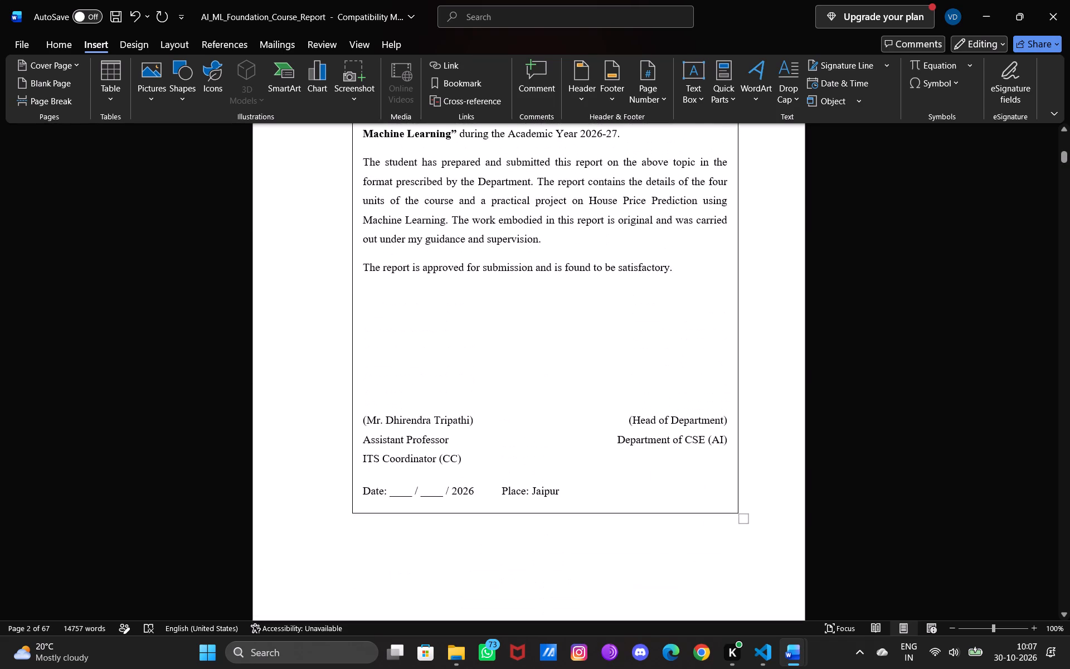
{"action": "scroll", "coordinate": [528, 472], "scroll_direction": "up", "scroll_amount": 2}
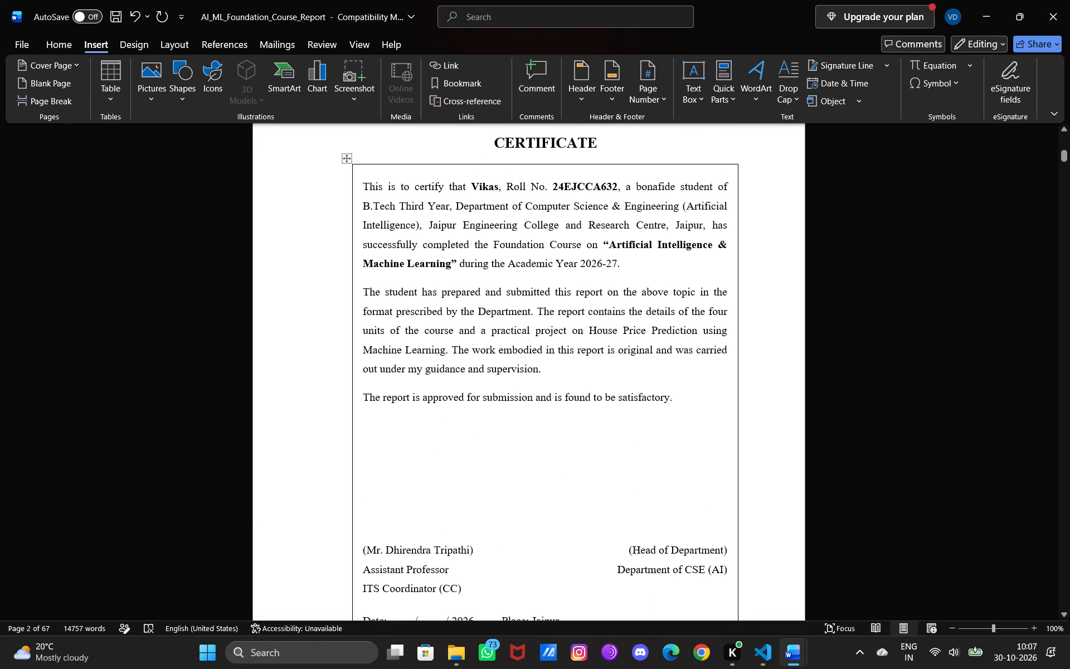
{"action": "left_click_drag", "start_coordinate": [363, 187], "coordinate": [413, 391]}
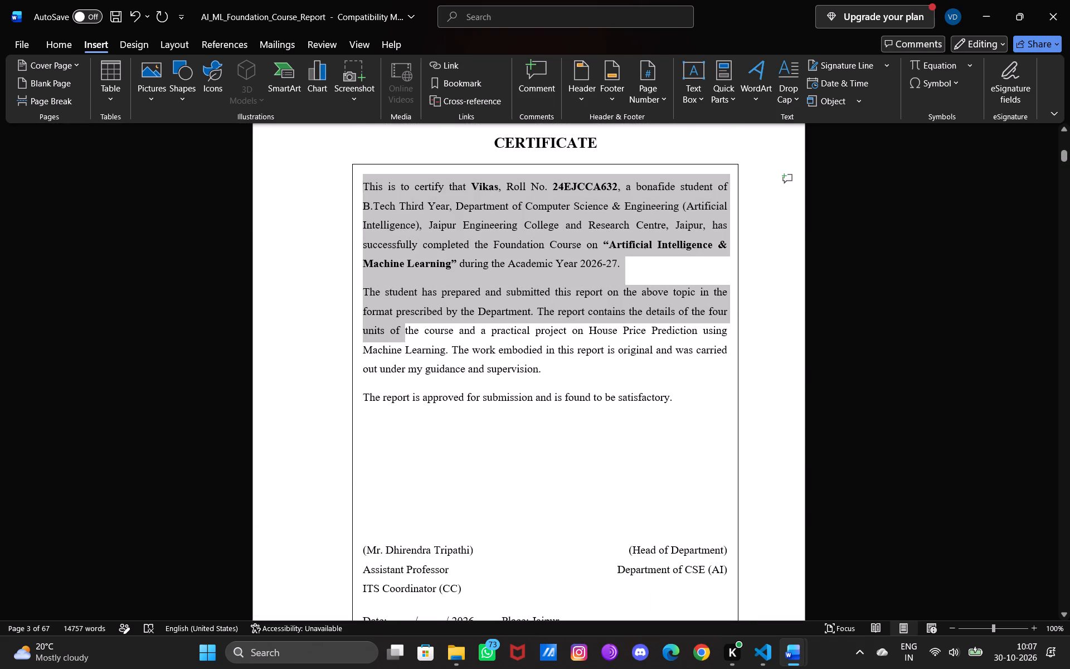
{"action": "left_click_drag", "start_coordinate": [413, 391], "coordinate": [620, 600]}
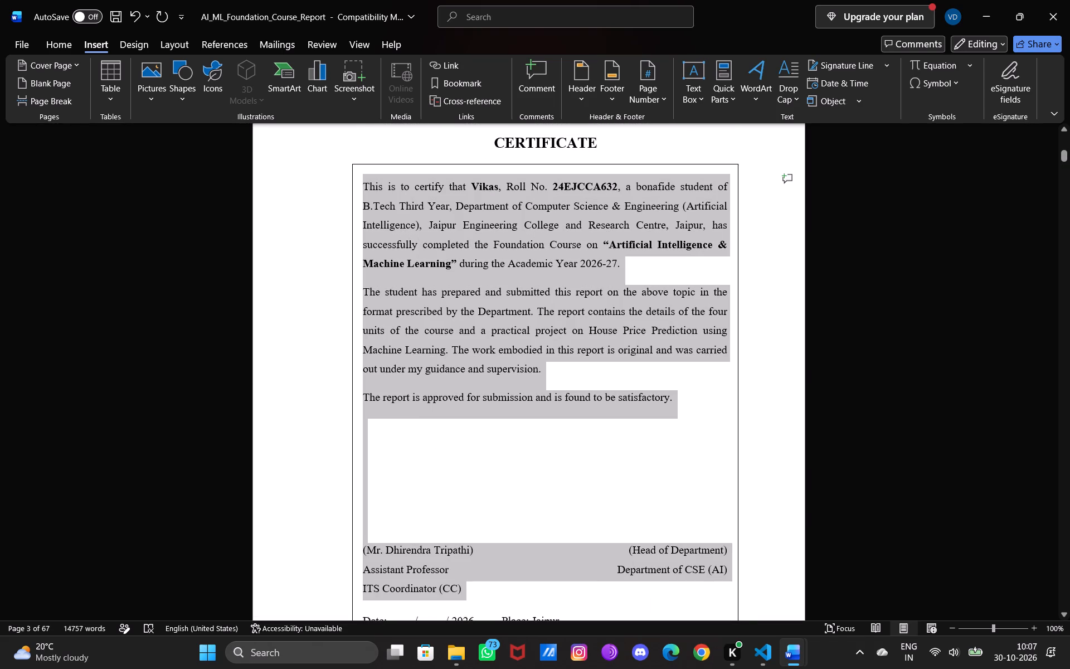
{"action": "left_click_drag", "start_coordinate": [620, 600], "coordinate": [617, 599]}
{"action": "key", "text": "BackSpace"}
Enlarge the empty Certificate box by extending its bottom edge slightly downward.
{"action": "scroll", "coordinate": [617, 599], "scroll_direction": "down", "scroll_amount": 1}
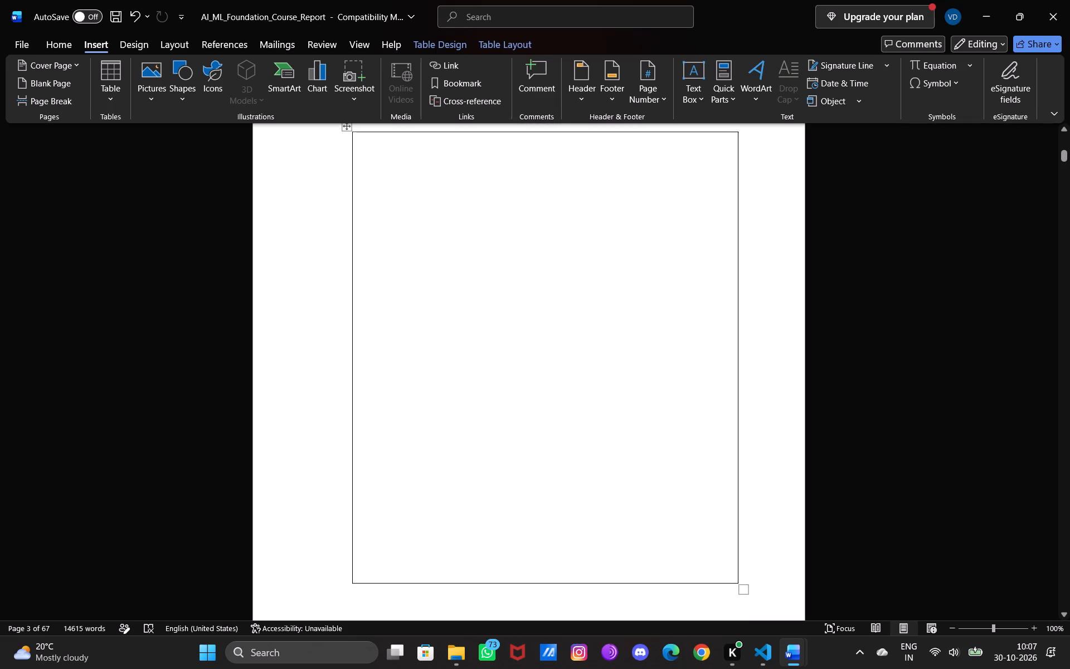
{"action": "scroll", "coordinate": [617, 599], "scroll_direction": "down", "scroll_amount": 1}
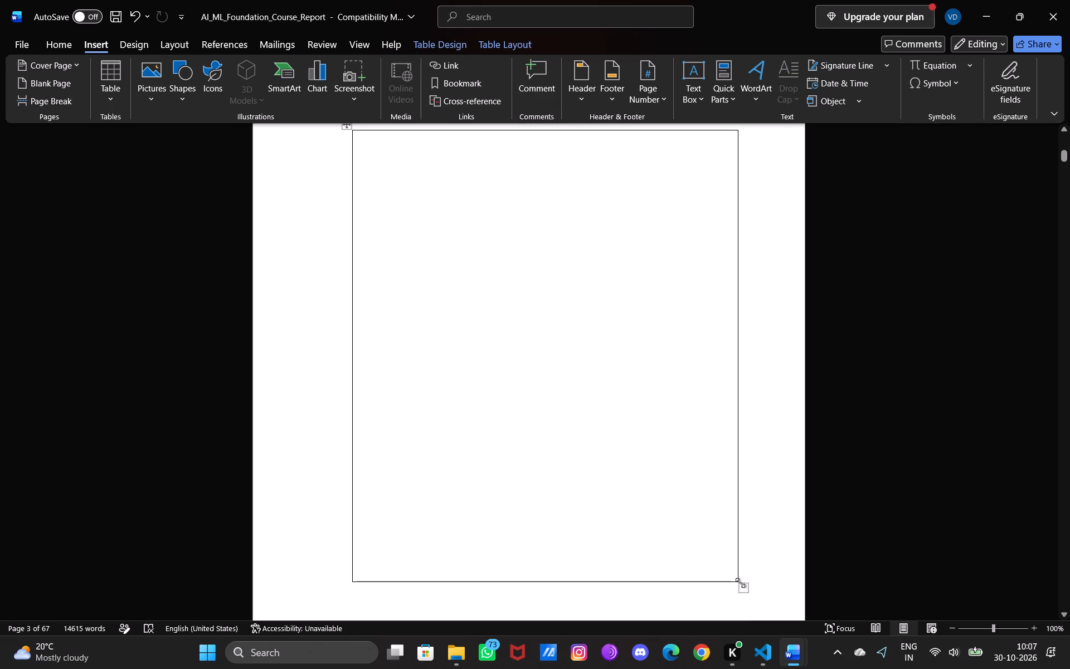
{"action": "left_click_drag", "start_coordinate": [737, 581], "coordinate": [735, 608]}
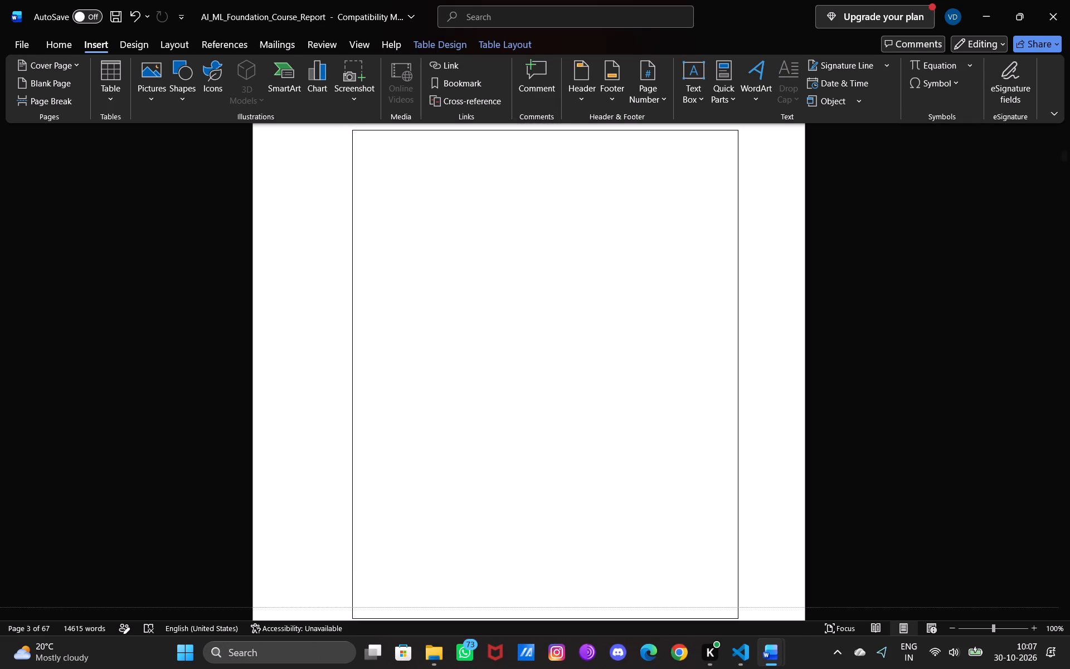
{"action": "left_click_drag", "start_coordinate": [735, 608], "coordinate": [750, 598]}
Compare the name and roll number block of the Candidate's Declaration between the AI/ML report and the Social Responsibility report.
{"action": "scroll", "coordinate": [778, 479], "scroll_direction": "up", "scroll_amount": 1}
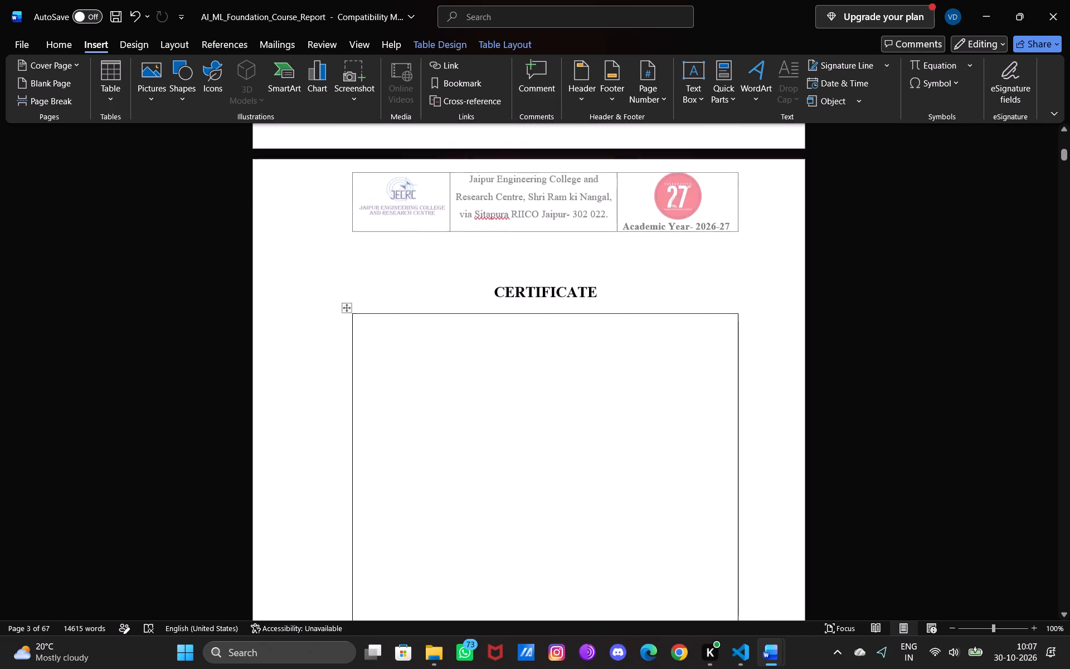
{"action": "scroll", "coordinate": [778, 479], "scroll_direction": "up", "scroll_amount": 1}
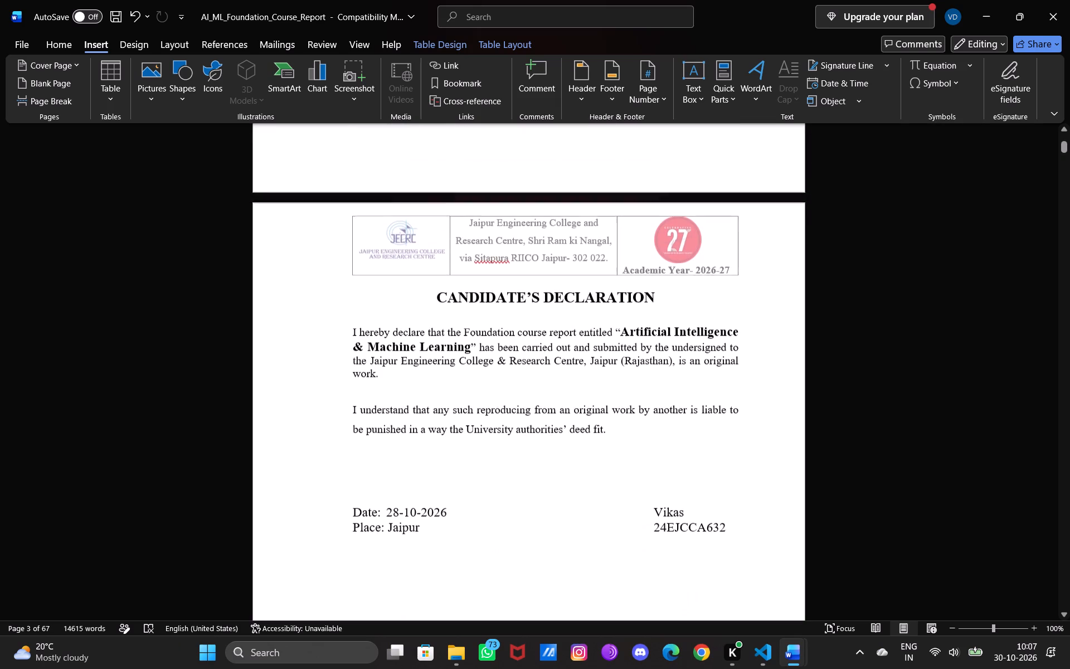
{"action": "scroll", "coordinate": [778, 479], "scroll_direction": "up", "scroll_amount": 1}
{"action": "key", "text": "alt+Tab"}
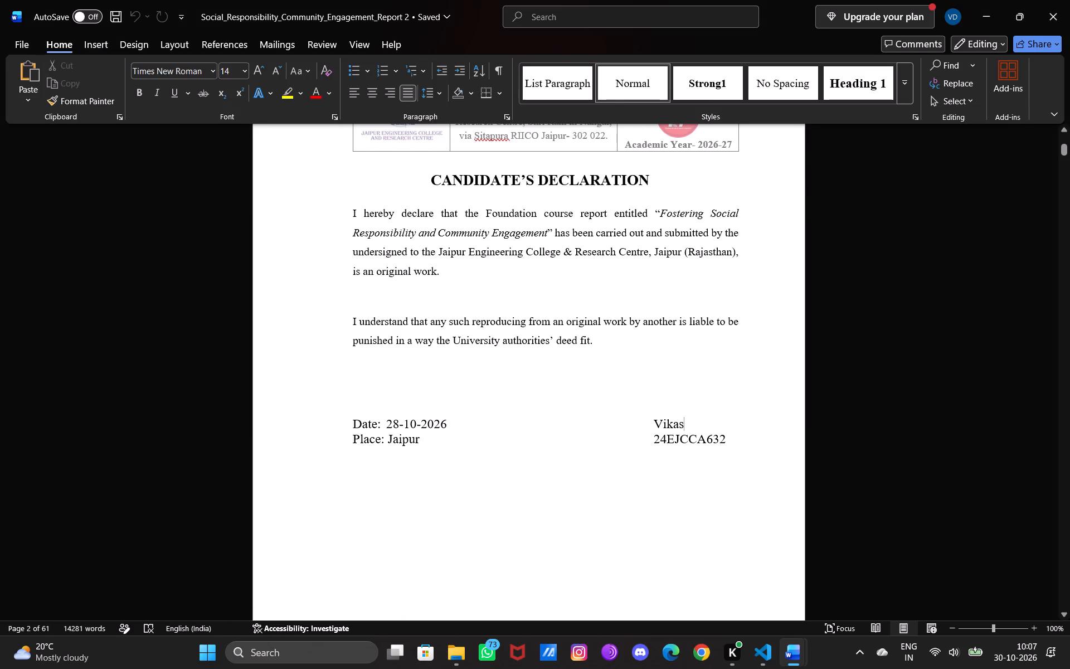
{"action": "left_click_drag", "start_coordinate": [743, 433], "coordinate": [714, 424]}
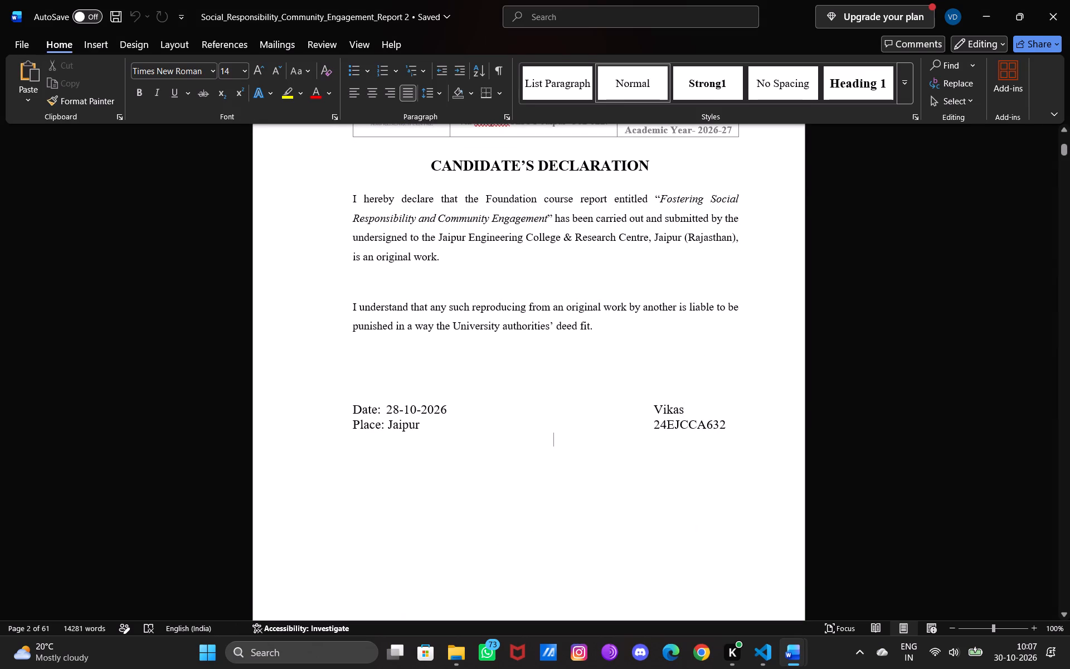
{"action": "left_click_drag", "start_coordinate": [714, 424], "coordinate": [673, 412]}
{"action": "key", "text": "alt+Tab"}
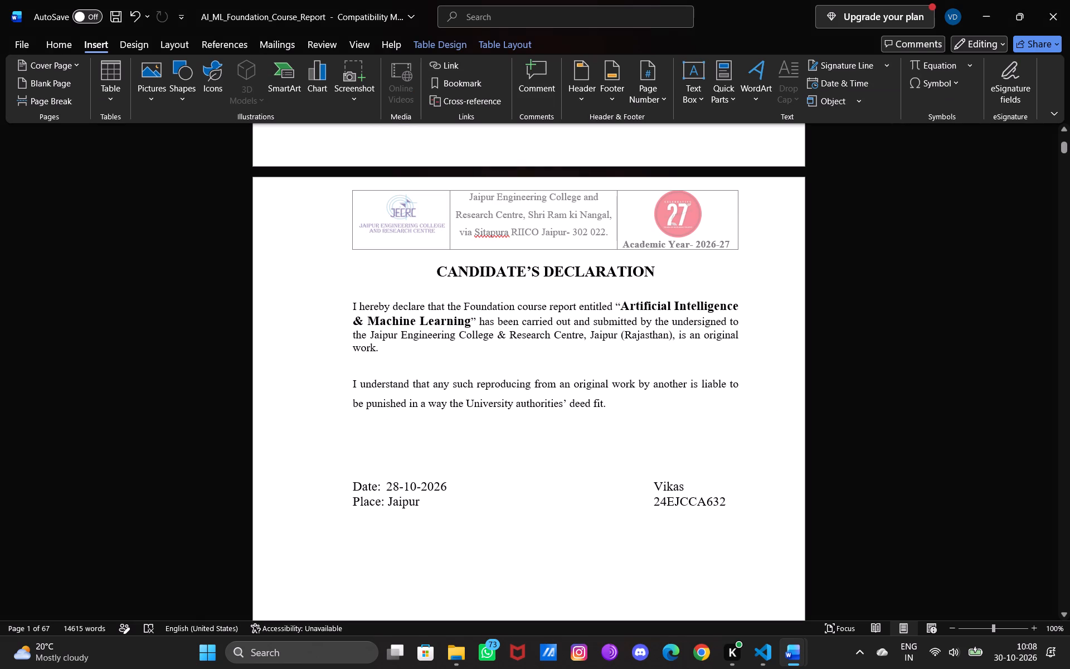
{"action": "left_click_drag", "start_coordinate": [727, 500], "coordinate": [663, 482]}
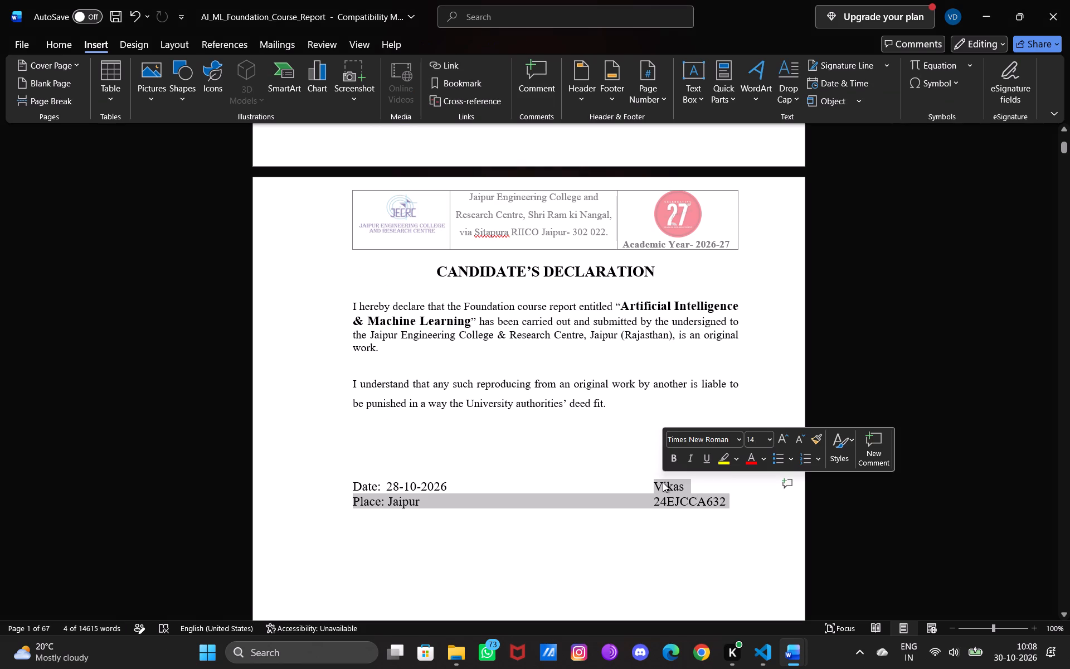
{"action": "left_click", "coordinate": [743, 512]}
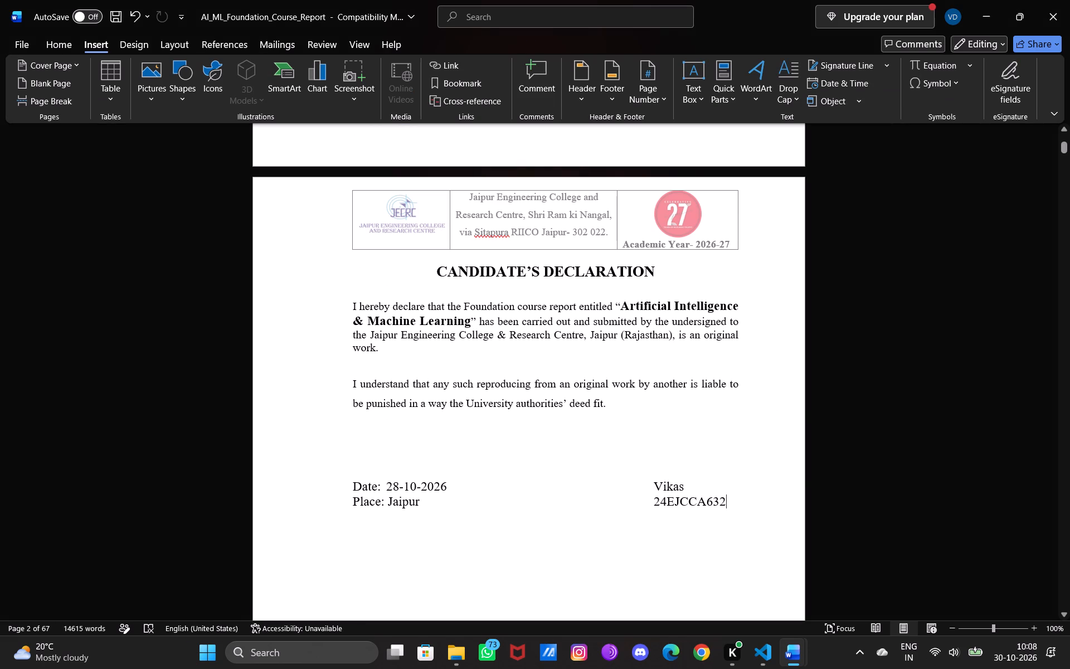
{"action": "key", "text": "alt+Tab"}
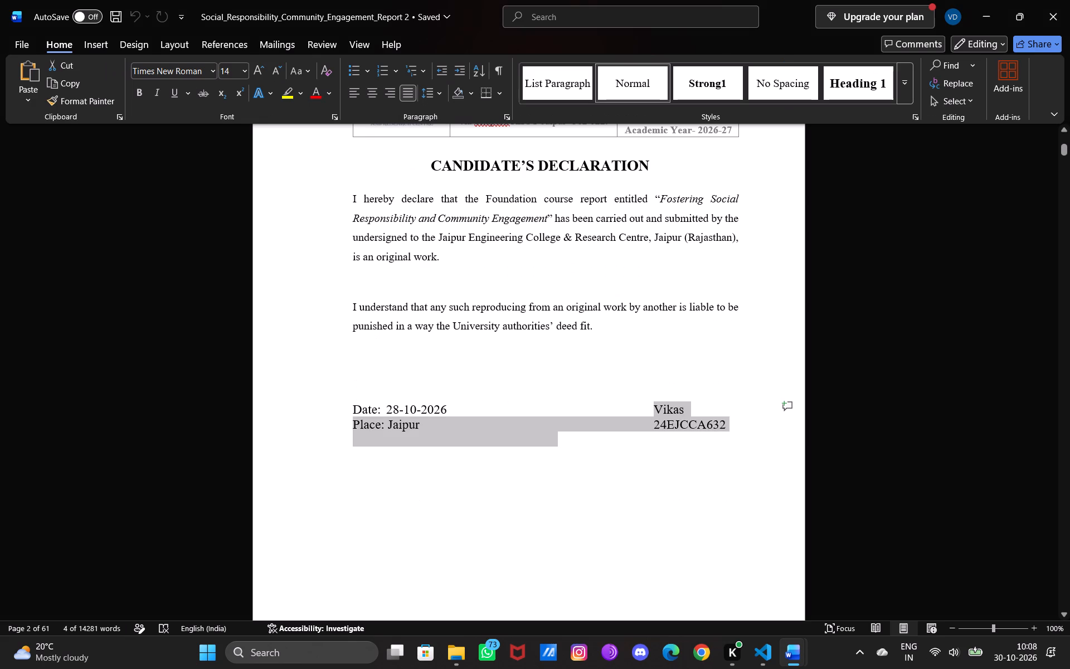
{"action": "key", "text": "alt+Tab"}
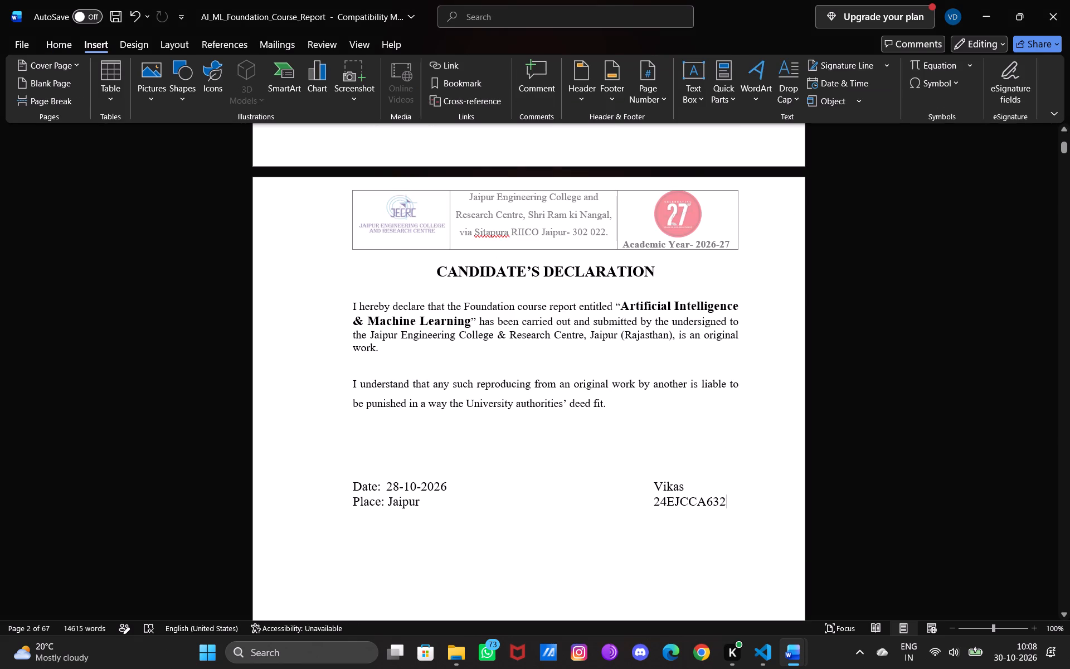
Set the font size of both body paragraphs of the AI/ML report's Candidate's Declaration to 14.
{"action": "left_click_drag", "start_coordinate": [606, 405], "coordinate": [313, 310]}
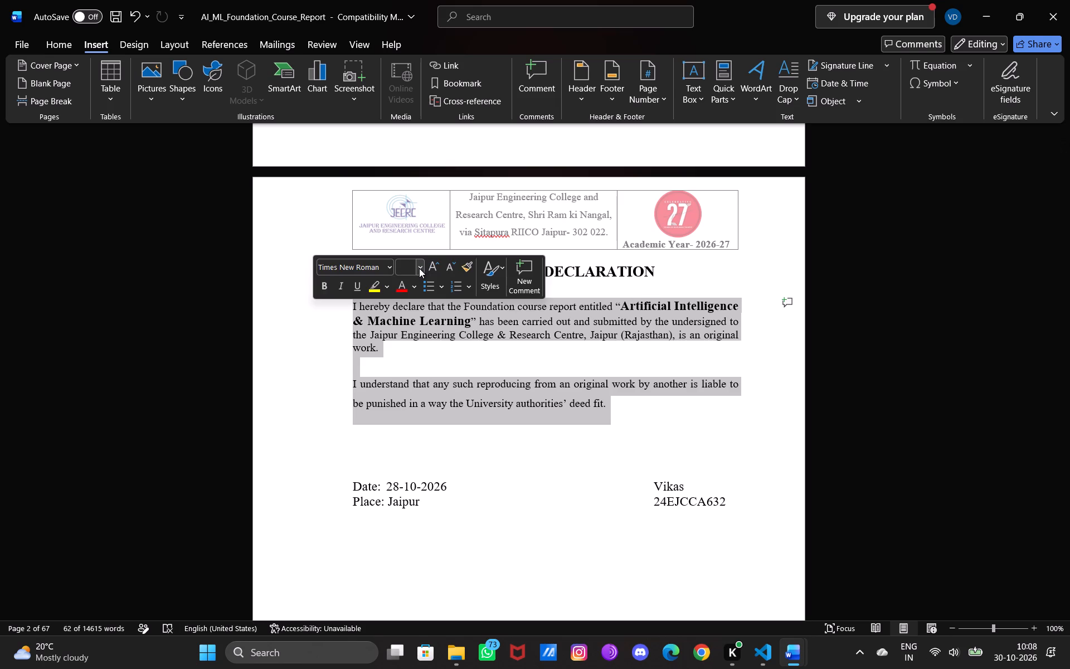
{"action": "left_click", "coordinate": [419, 268]}
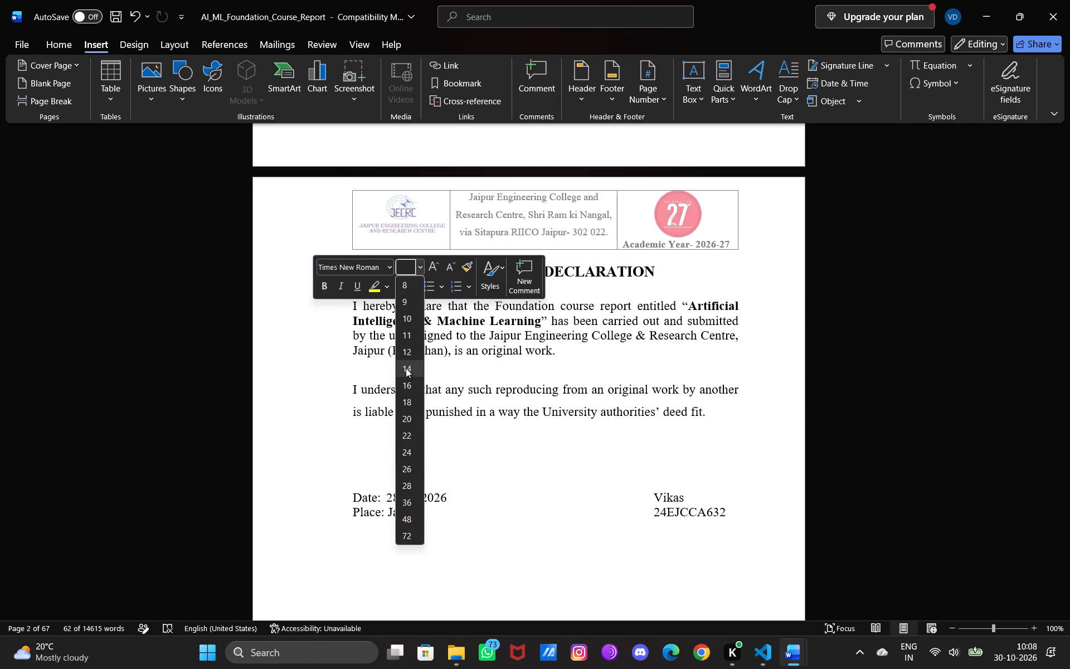
{"action": "left_click", "coordinate": [406, 368]}
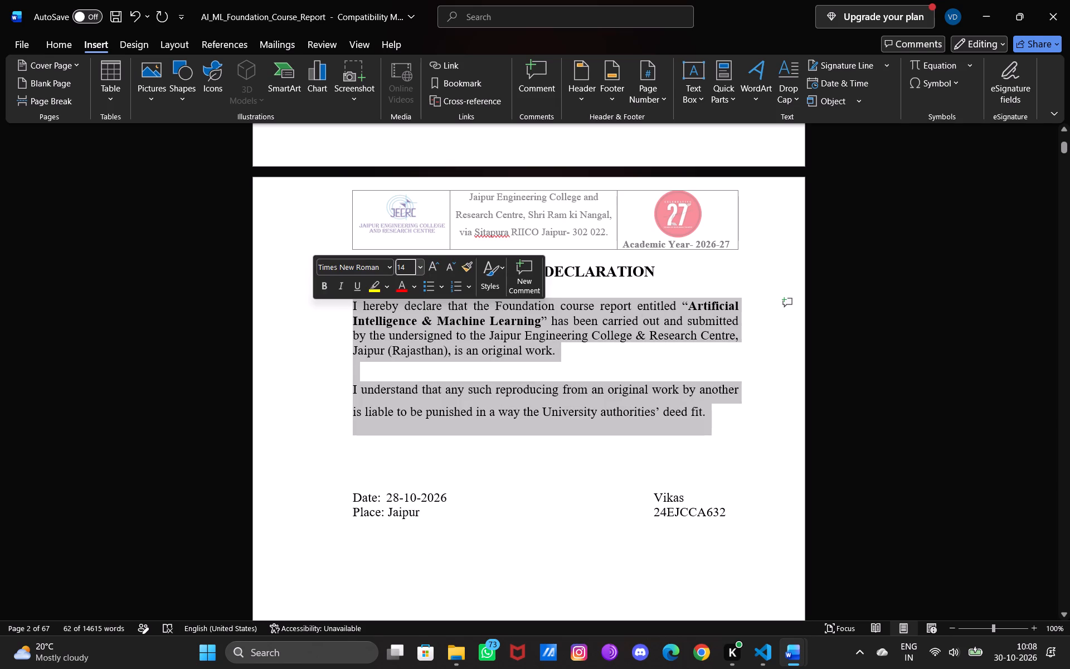
{"action": "left_click", "coordinate": [655, 270]}
{"action": "left_click_drag", "start_coordinate": [655, 270], "coordinate": [451, 269]}
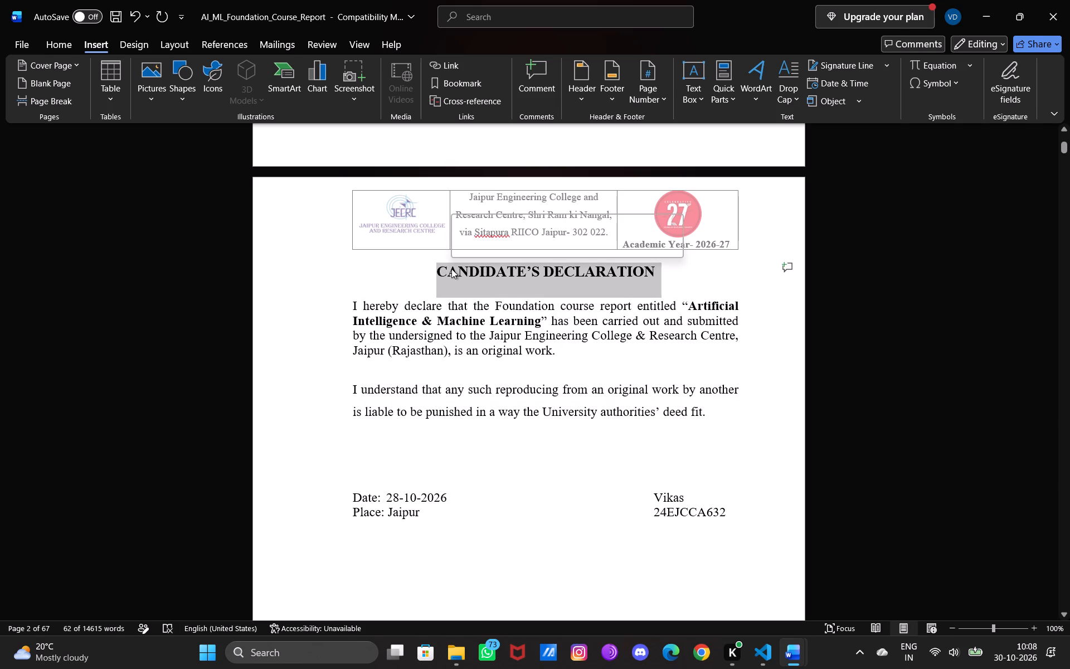
{"action": "left_click", "coordinate": [769, 469]}
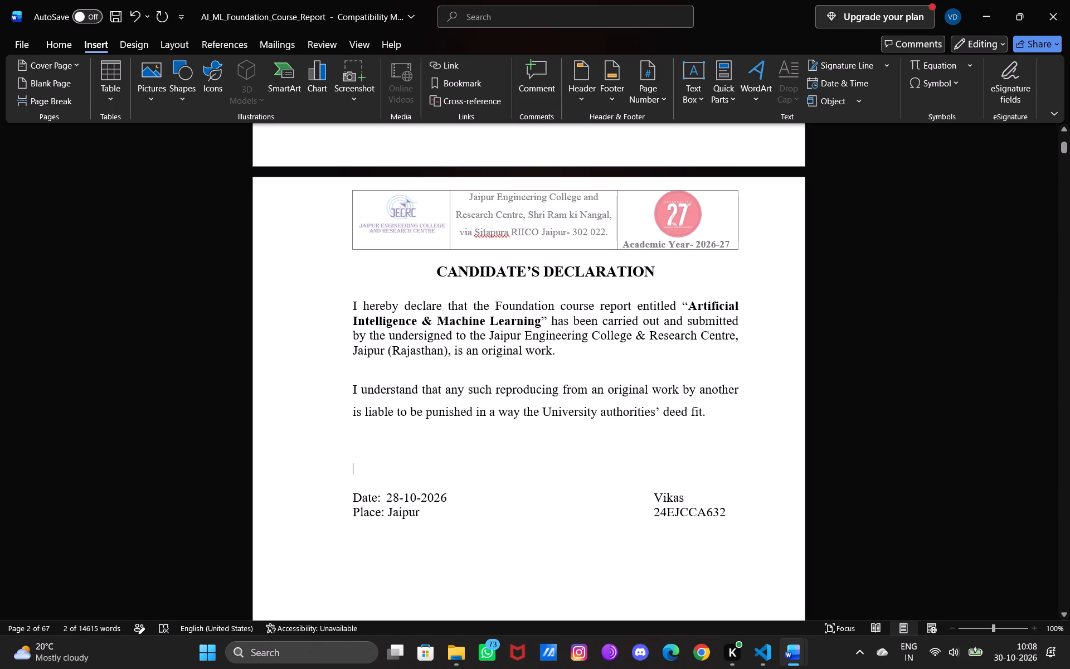
Compare the Certificate and Preface pages of the Social Responsibility report with those of the AI/ML report.
{"action": "scroll", "coordinate": [769, 469], "scroll_direction": "down", "scroll_amount": 1}
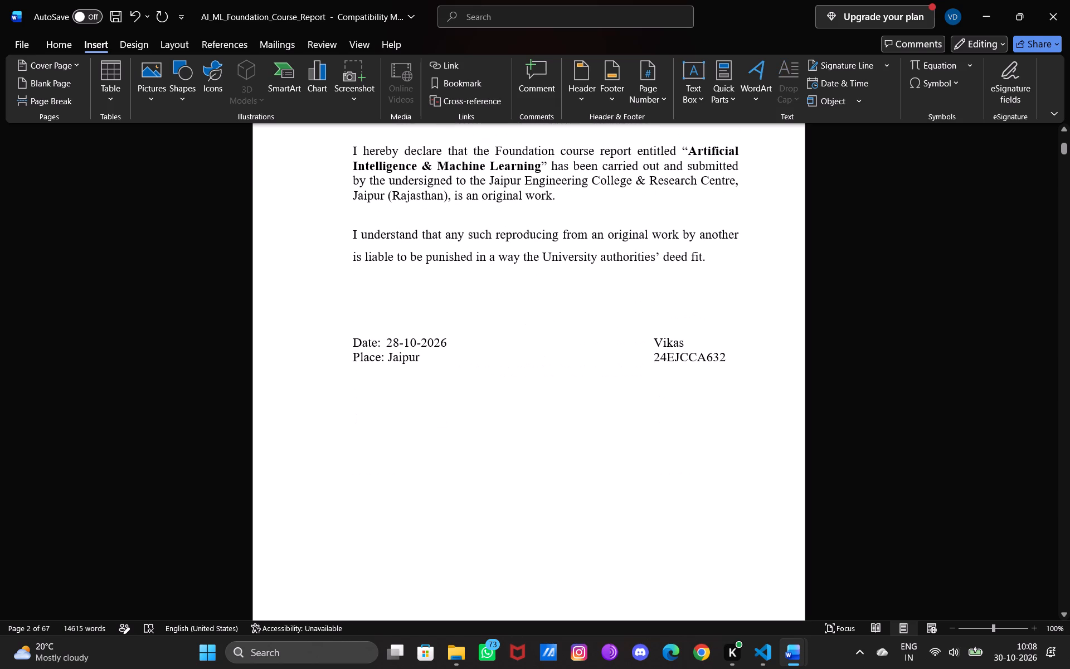
{"action": "key", "text": "alt+Tab"}
{"action": "left_click", "coordinate": [771, 485]}
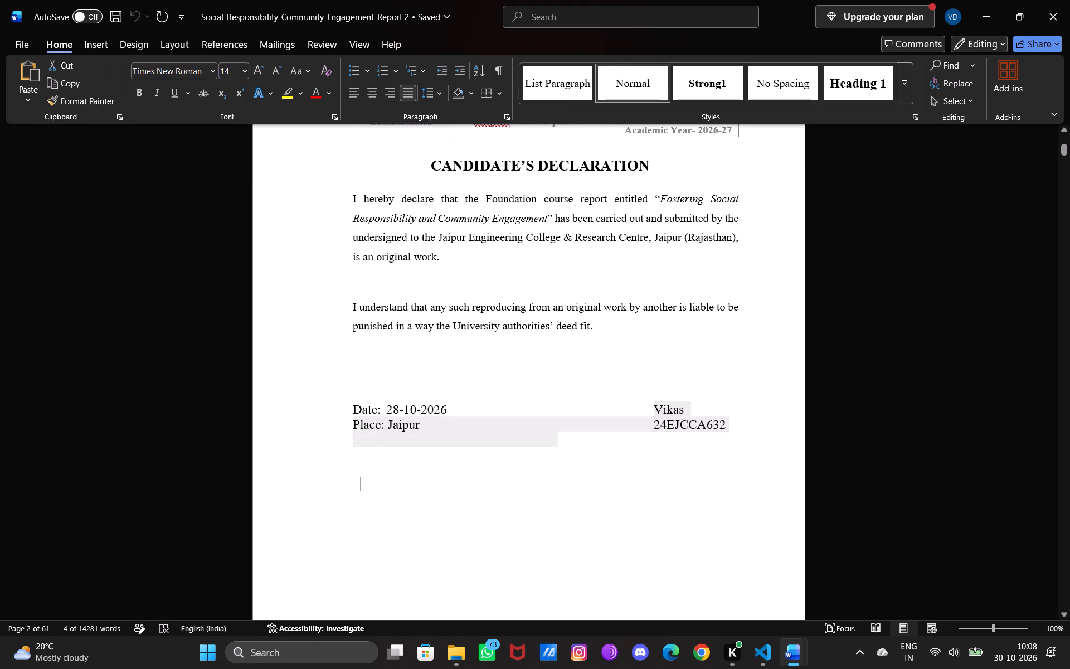
{"action": "scroll", "coordinate": [771, 485], "scroll_direction": "down", "scroll_amount": 7}
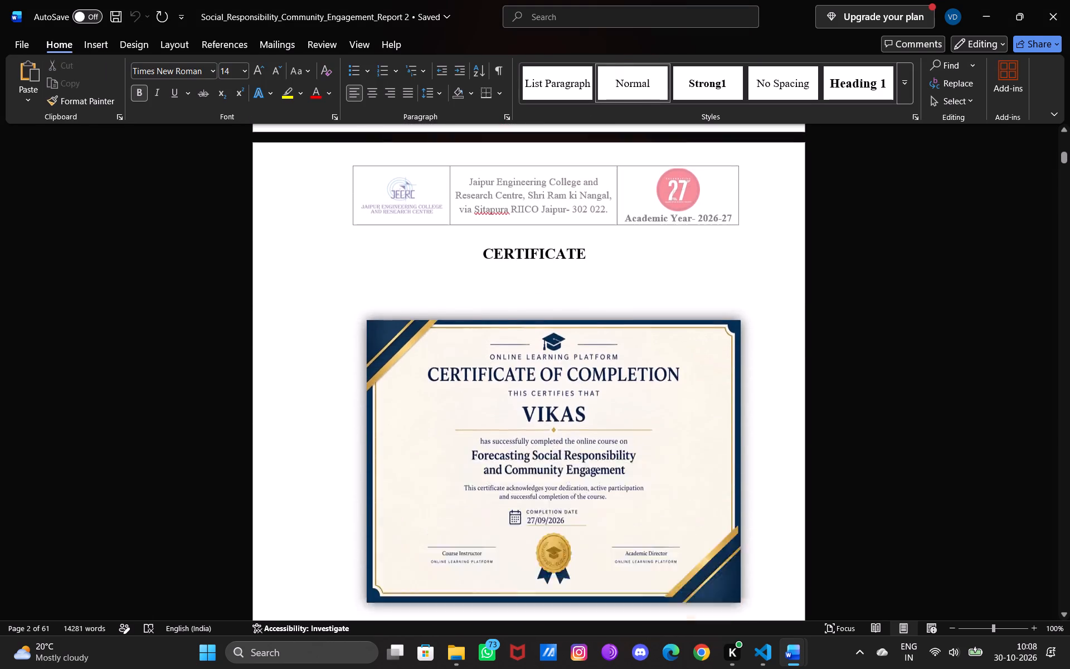
{"action": "scroll", "coordinate": [771, 485], "scroll_direction": "down", "scroll_amount": 2}
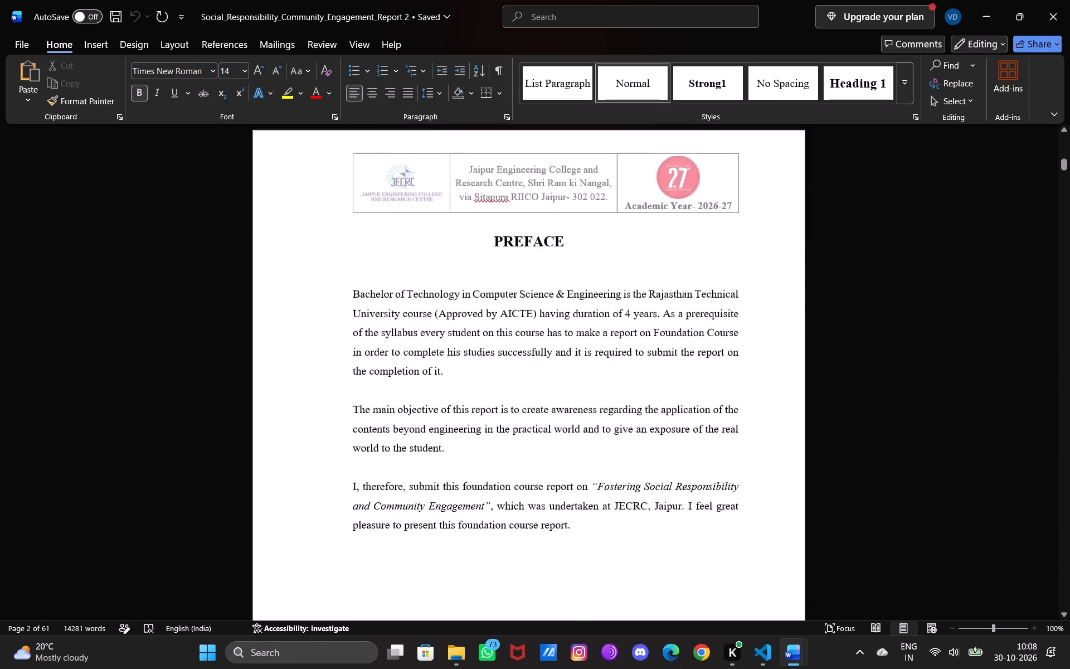
{"action": "scroll", "coordinate": [771, 485], "scroll_direction": "down", "scroll_amount": 1}
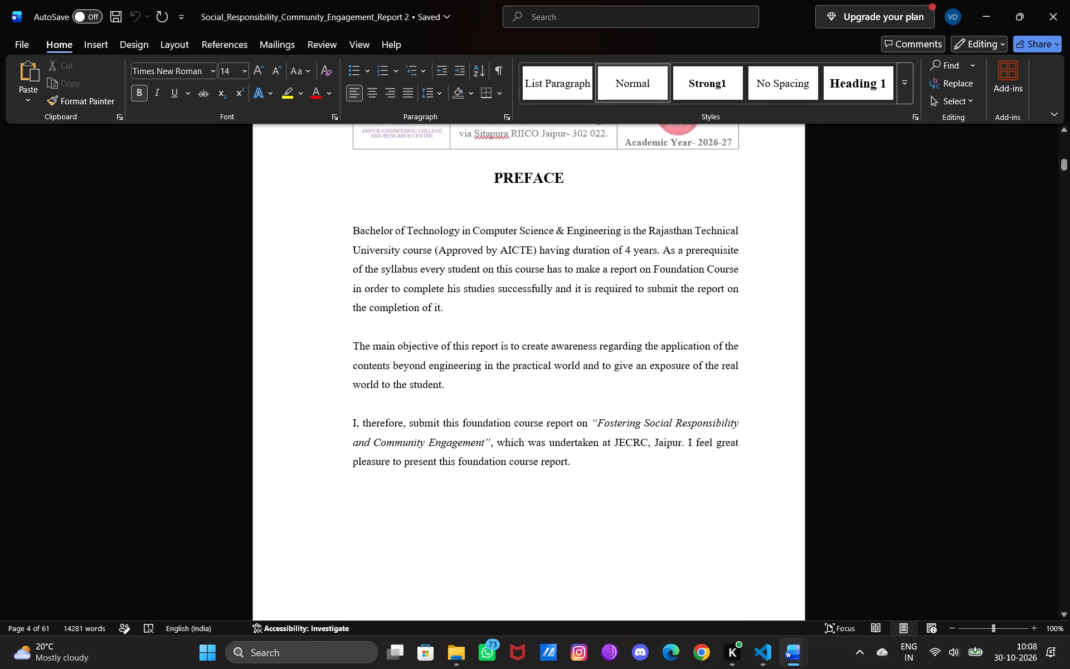
{"action": "key", "text": "alt+Tab"}
{"action": "scroll", "coordinate": [771, 485], "scroll_direction": "down", "scroll_amount": 1}
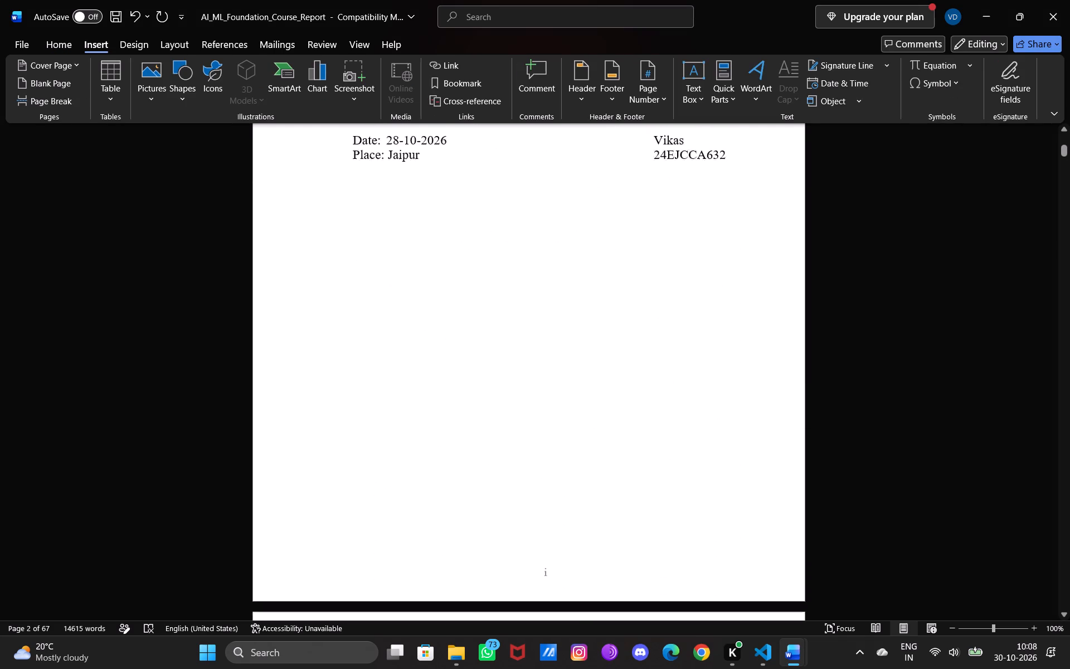
{"action": "scroll", "coordinate": [771, 485], "scroll_direction": "down", "scroll_amount": 5}
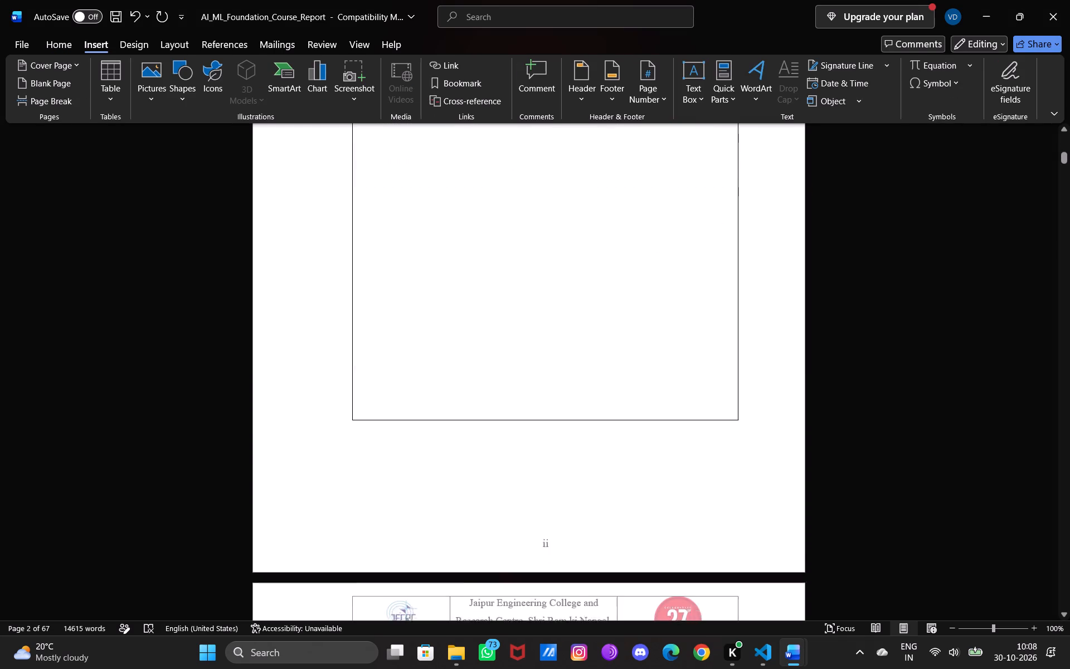
{"action": "scroll", "coordinate": [771, 485], "scroll_direction": "down", "scroll_amount": 2}
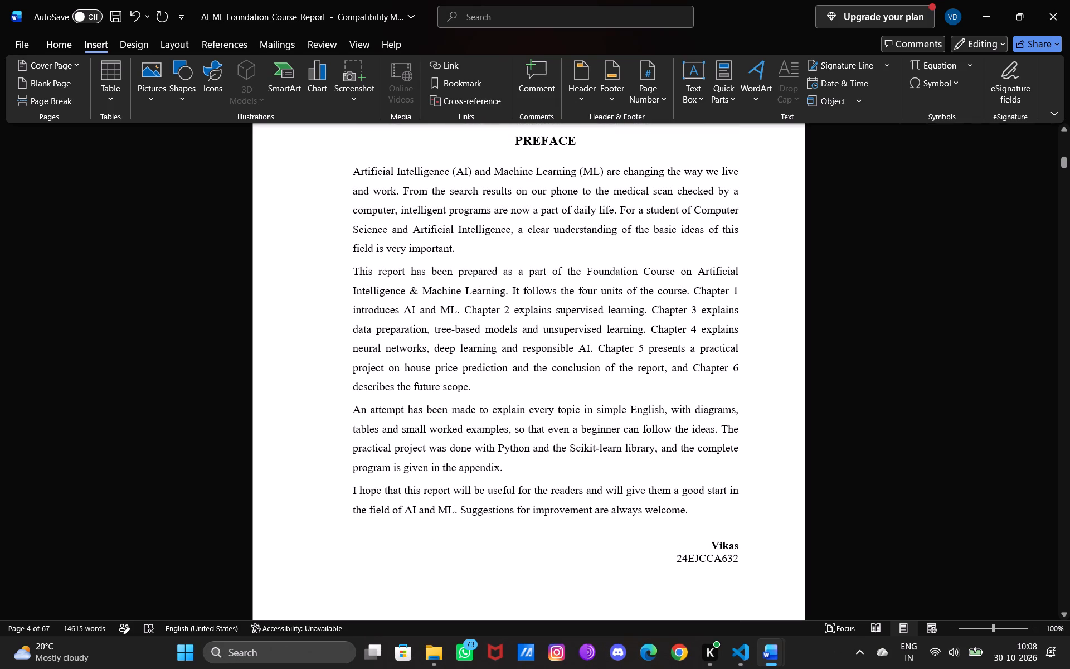
Replace "Foundation course" with "Industrial Training" in the first sentence of the AI/ML report's Candidate's Declaration.
{"action": "scroll", "coordinate": [771, 485], "scroll_direction": "up", "scroll_amount": 5}
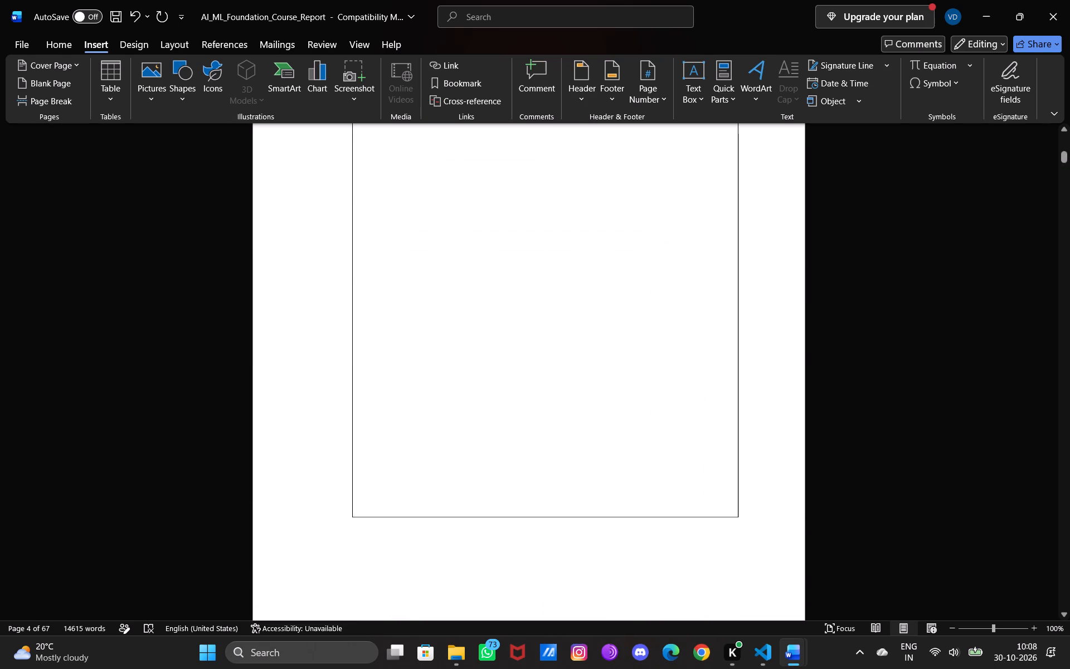
{"action": "scroll", "coordinate": [771, 485], "scroll_direction": "up", "scroll_amount": 4}
{"action": "scroll", "coordinate": [763, 531], "scroll_direction": "up", "scroll_amount": 1}
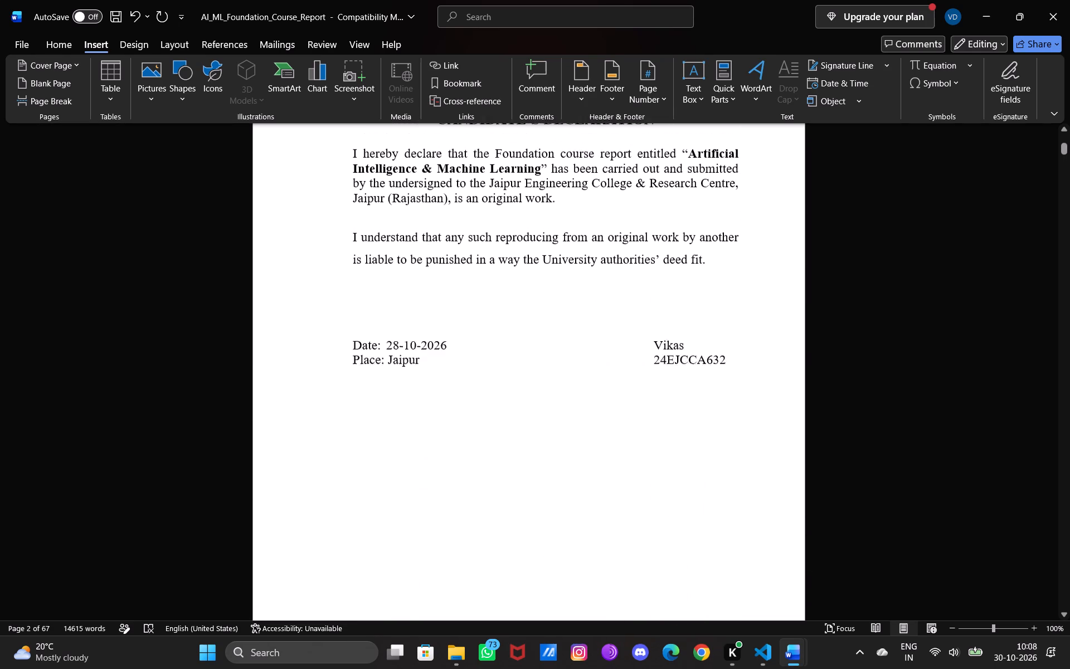
{"action": "scroll", "coordinate": [763, 531], "scroll_direction": "up", "scroll_amount": 1}
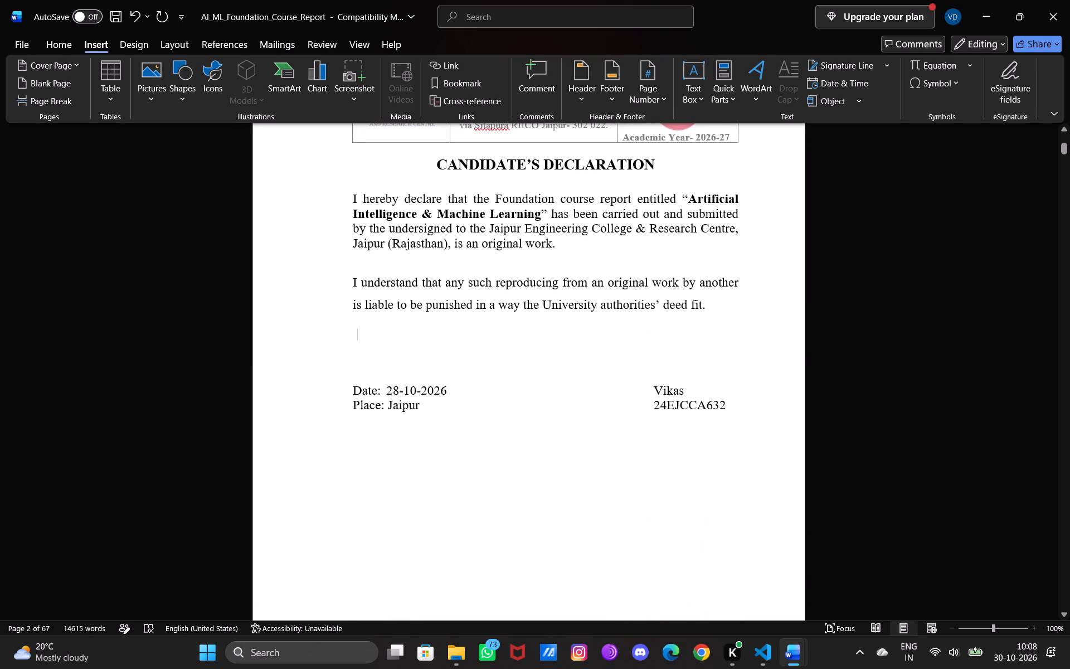
{"action": "left_click", "coordinate": [595, 201]}
{"action": "key", "text": "BackSpace"}
{"action": "key", "text": "BackSpace"}
{"action": "key", "text": "BackSpace"}
{"action": "key", "text": "BackSpace"}
{"action": "key", "text": "BackSpace"}
{"action": "key", "text": "BackSpace"}
{"action": "key", "text": "BackSpace"}
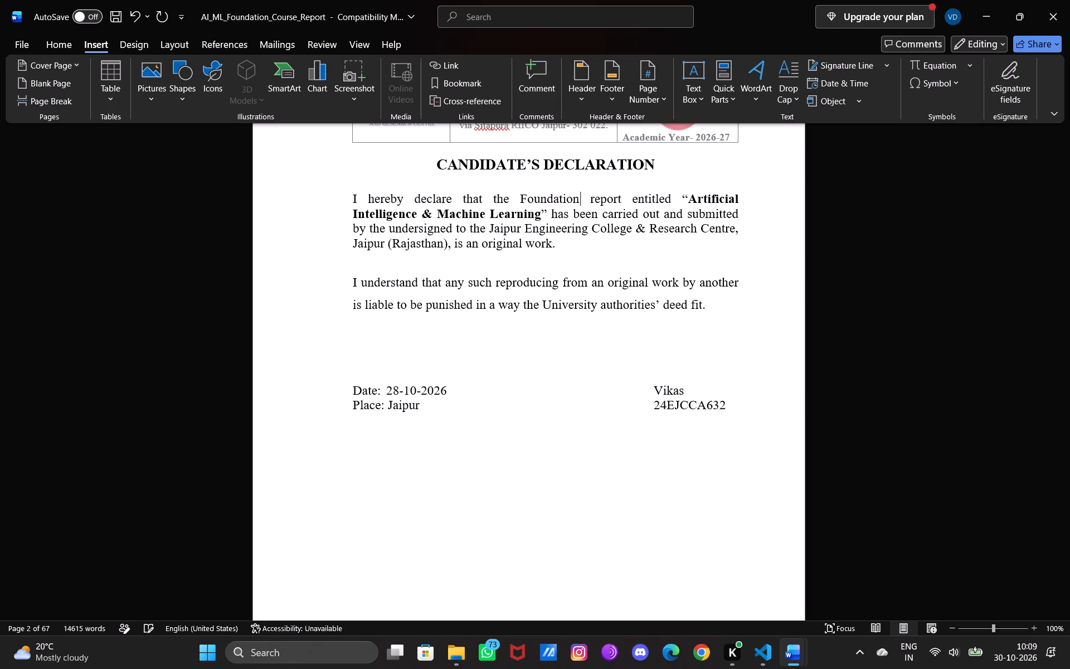
{"action": "key", "text": "BackSpace"}
{"action": "key", "text": "BackSpace"}
{"action": "key", "text": "BackSpace"}
{"action": "key", "text": "BackSpace"}
{"action": "key", "text": "BackSpace"}
{"action": "key", "text": "BackSpace"}
{"action": "key", "text": "BackSpace"}
{"action": "key", "text": "BackSpace"}
{"action": "key", "text": "BackSpace"}
{"action": "key", "text": "BackSpace"}
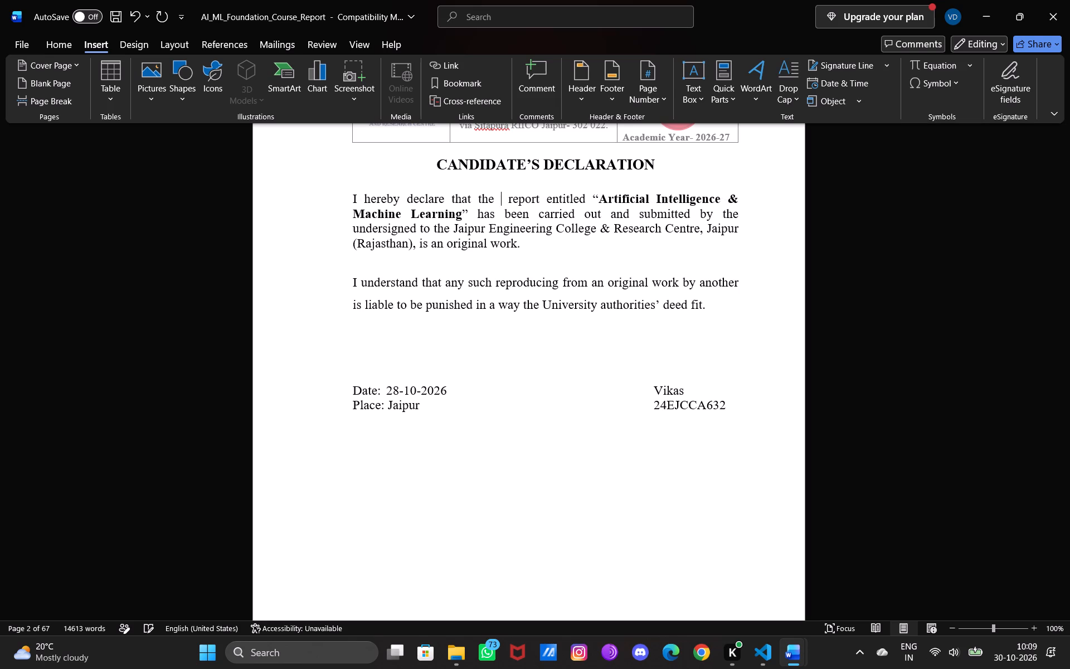
{"action": "type", "text": "Industrial Trainni"}
{"action": "type", "text": "ng"}
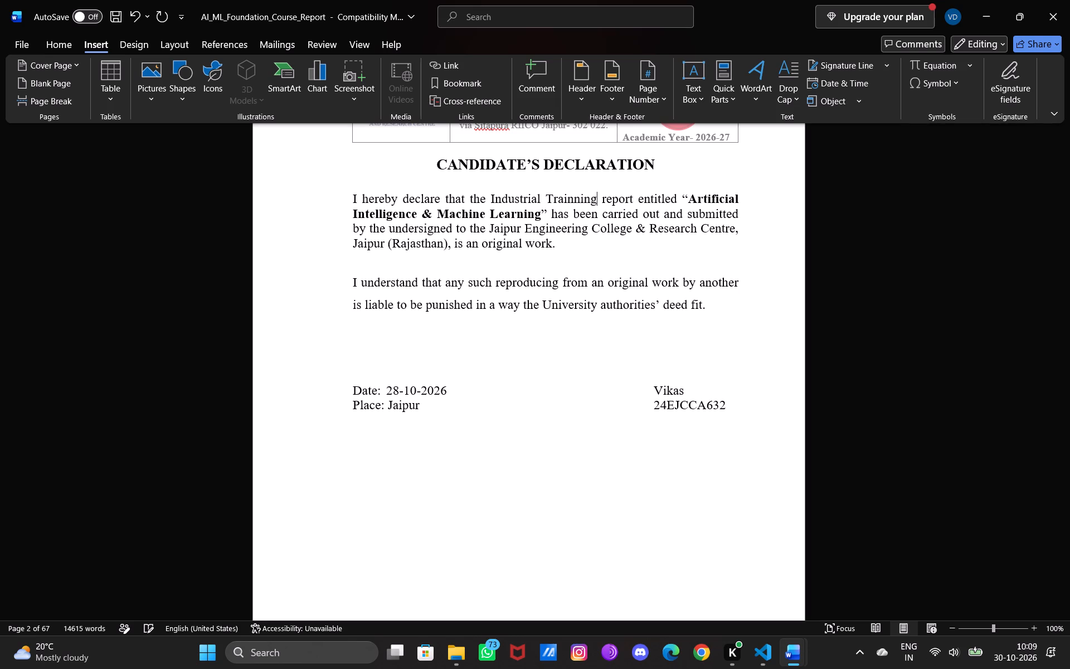
{"action": "key", "text": "BackSpace"}
{"action": "key", "text": "BackSpace"}
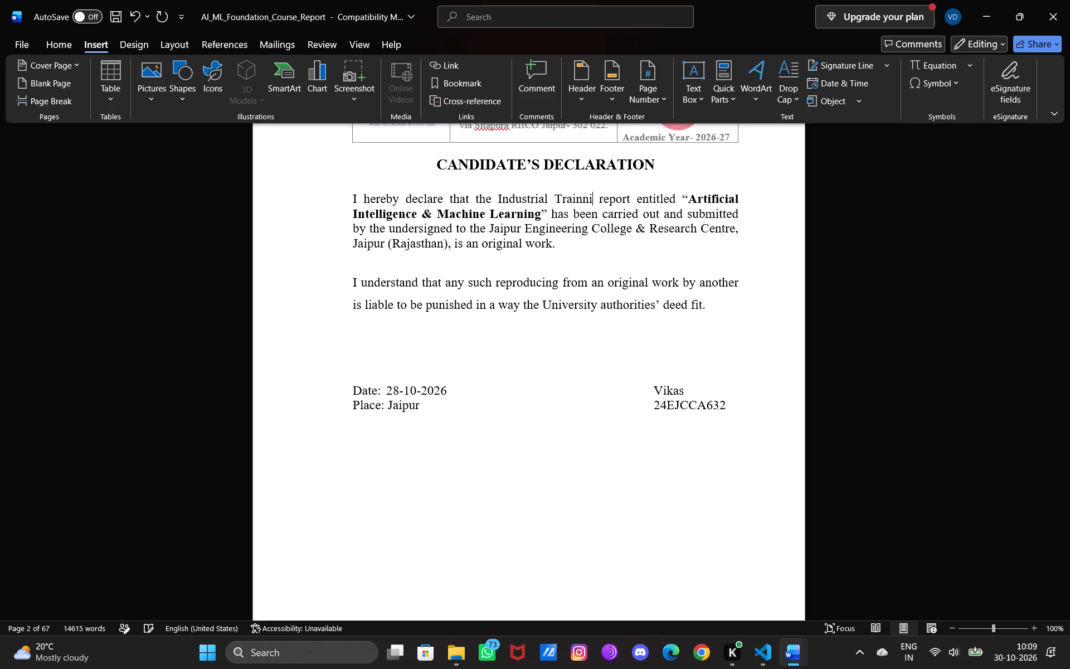
{"action": "key", "text": "BackSpace"}
{"action": "key", "text": "BackSpace"}
{"action": "key", "text": "i"}
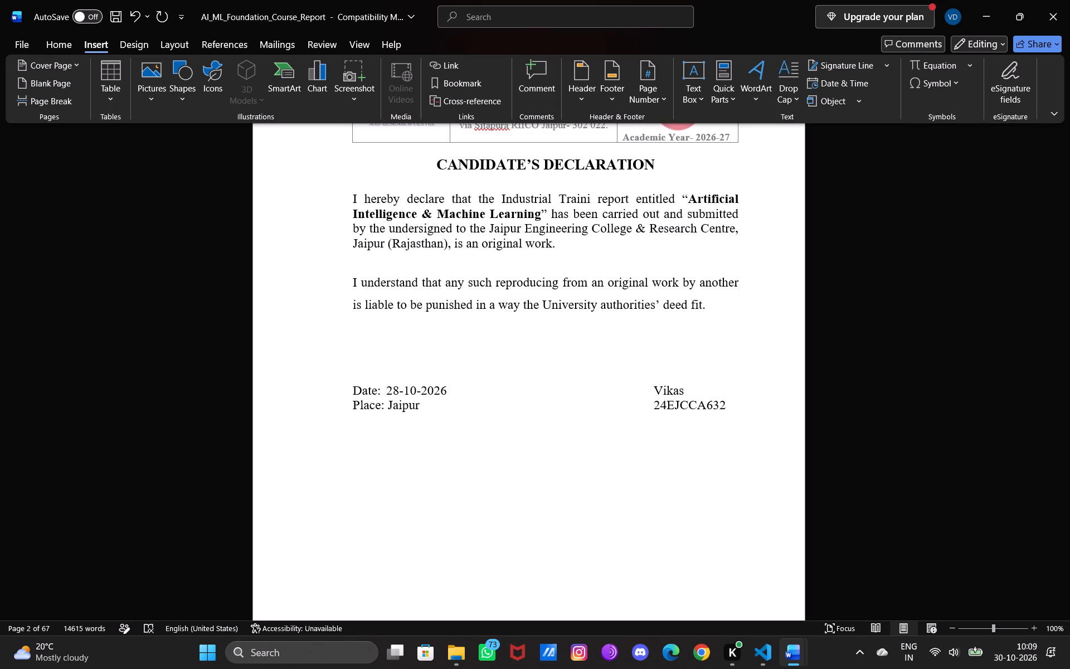
{"action": "type", "text": "ng"}
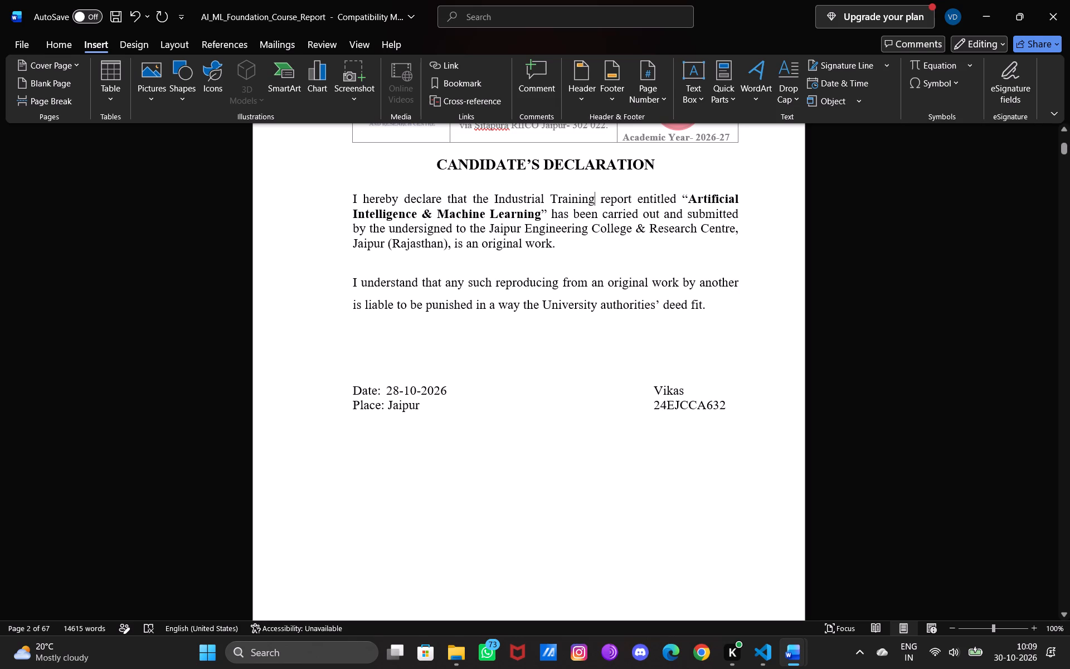
Review the AI/ML report's pages from the Certificate to Vision and Mission against what follows the Preface in the Social Responsibility report.
{"action": "scroll", "coordinate": [750, 254], "scroll_direction": "down", "scroll_amount": 2}
{"action": "left_click", "coordinate": [774, 319]}
{"action": "scroll", "coordinate": [774, 319], "scroll_direction": "down", "scroll_amount": 3}
{"action": "scroll", "coordinate": [762, 475], "scroll_direction": "down", "scroll_amount": 2}
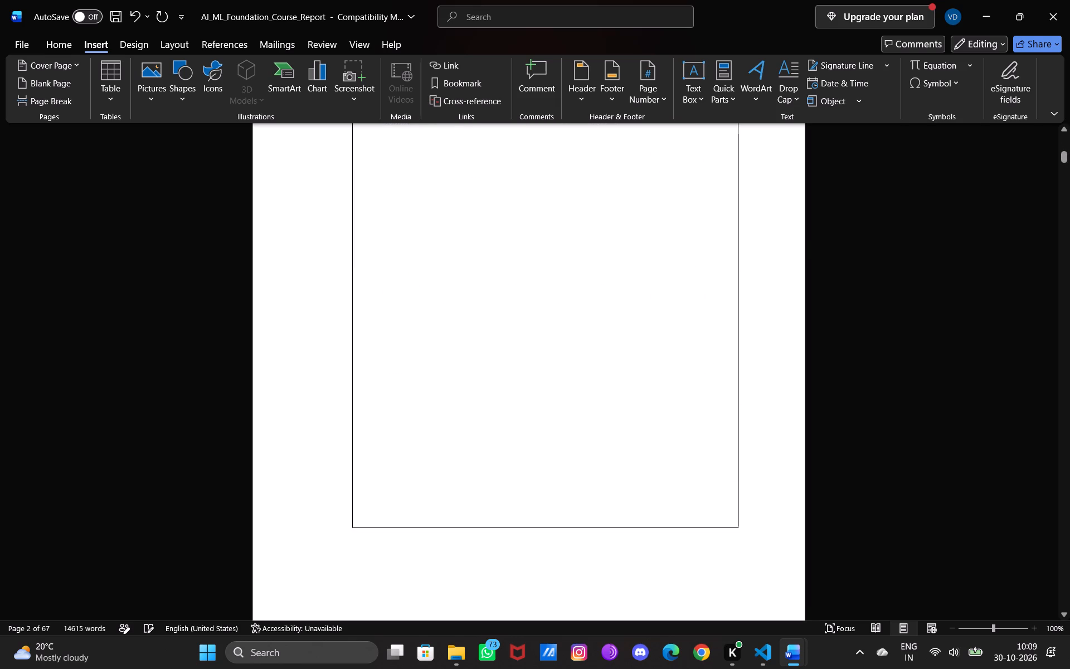
{"action": "scroll", "coordinate": [762, 475], "scroll_direction": "down", "scroll_amount": 3}
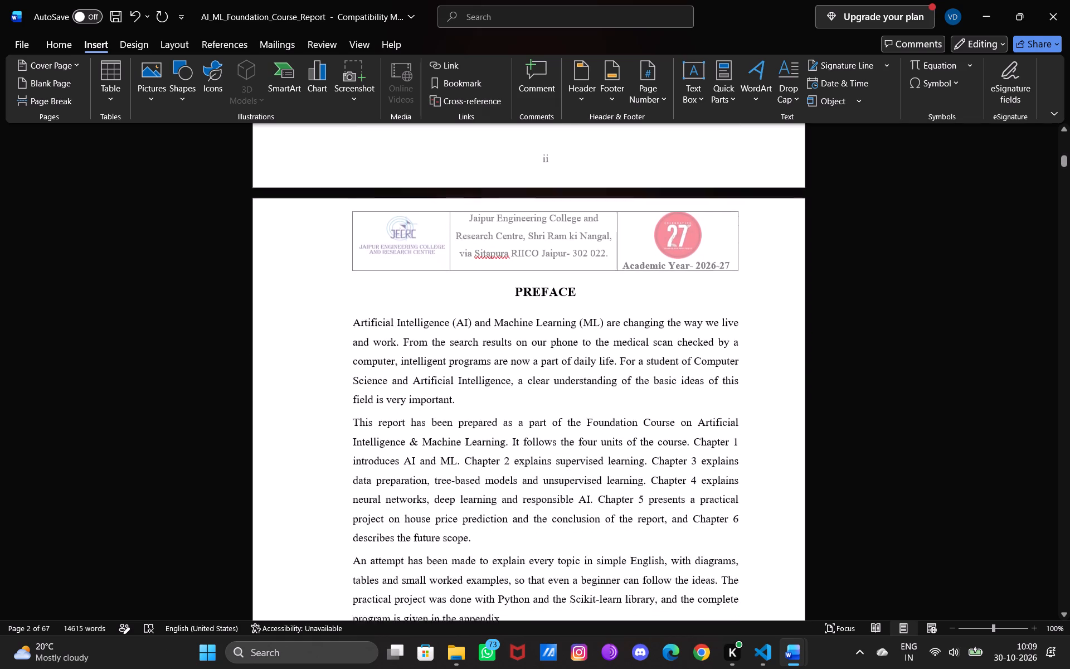
{"action": "scroll", "coordinate": [762, 475], "scroll_direction": "down", "scroll_amount": 3}
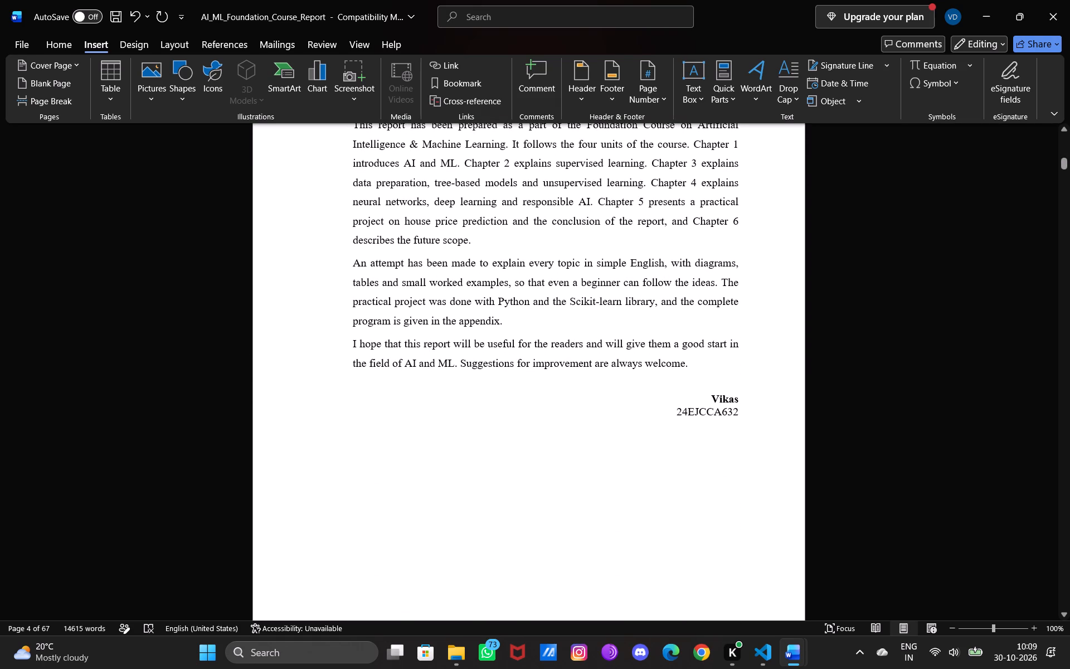
{"action": "left_click_drag", "start_coordinate": [693, 365], "coordinate": [663, 359]}
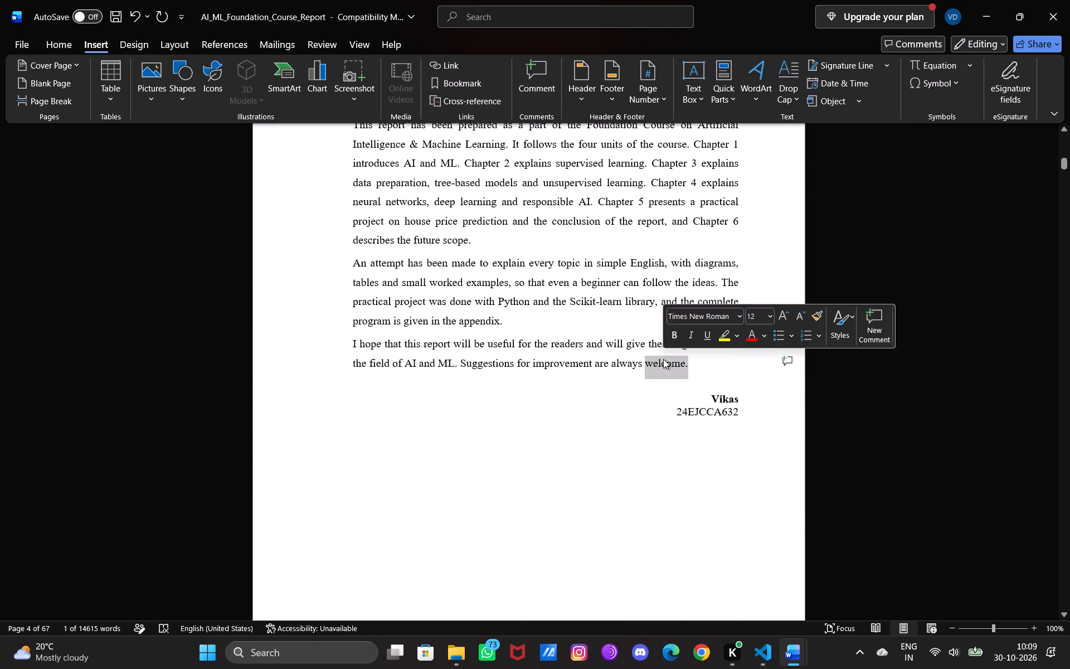
{"action": "left_click", "coordinate": [703, 366]}
{"action": "scroll", "coordinate": [703, 366], "scroll_direction": "up", "scroll_amount": 3}
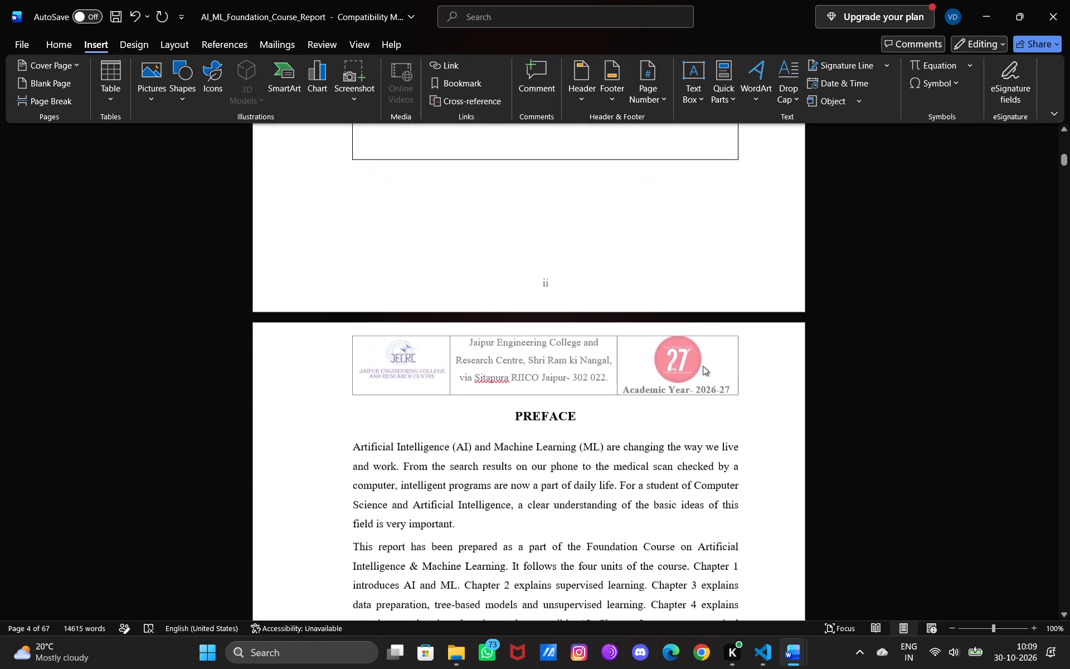
{"action": "scroll", "coordinate": [703, 366], "scroll_direction": "up", "scroll_amount": 8}
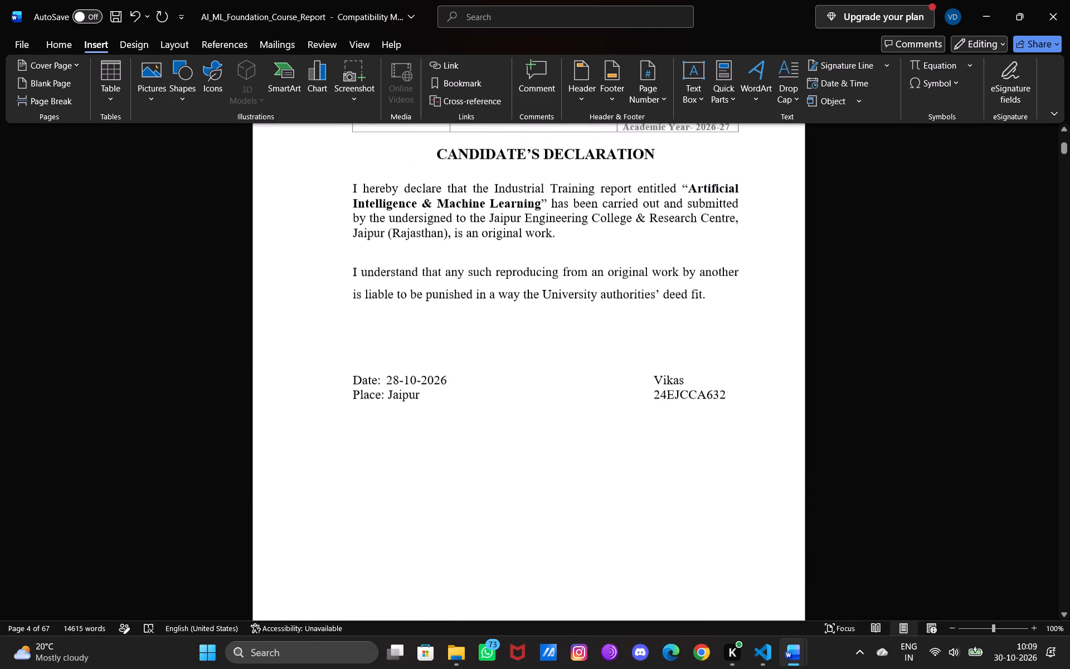
{"action": "scroll", "coordinate": [703, 366], "scroll_direction": "down", "scroll_amount": 5}
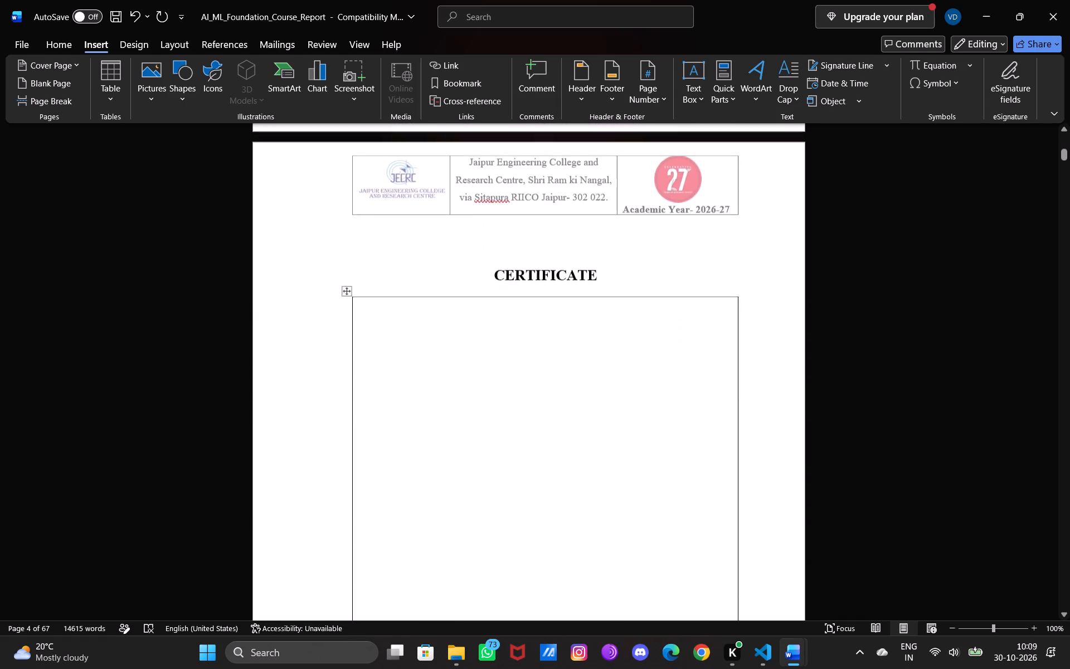
{"action": "scroll", "coordinate": [703, 366], "scroll_direction": "down", "scroll_amount": 6}
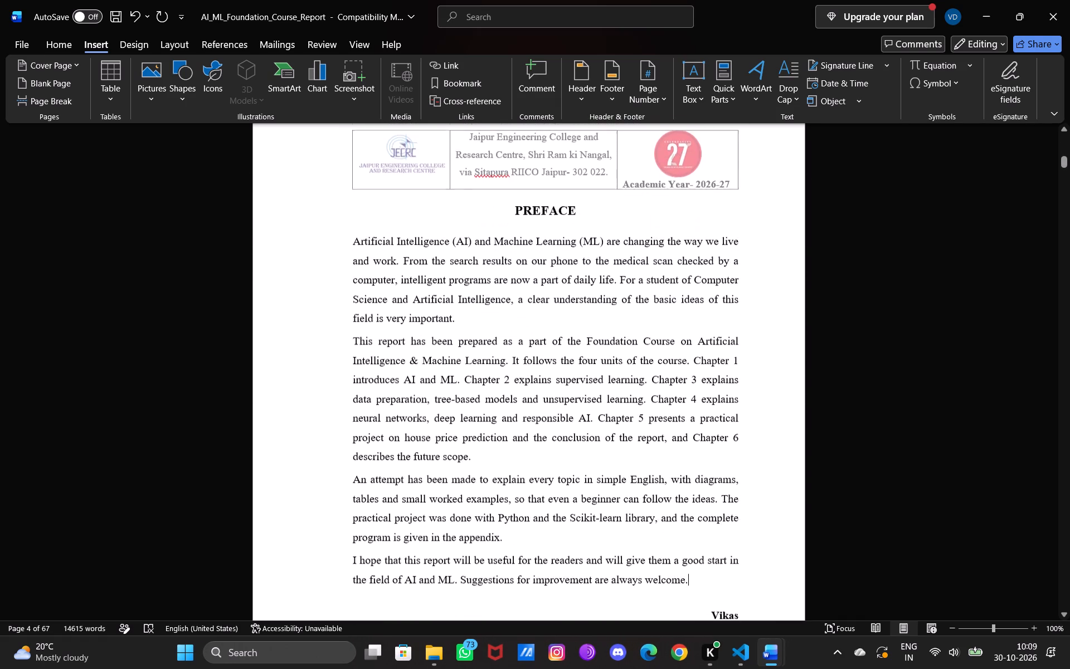
{"action": "scroll", "coordinate": [703, 366], "scroll_direction": "down", "scroll_amount": 3}
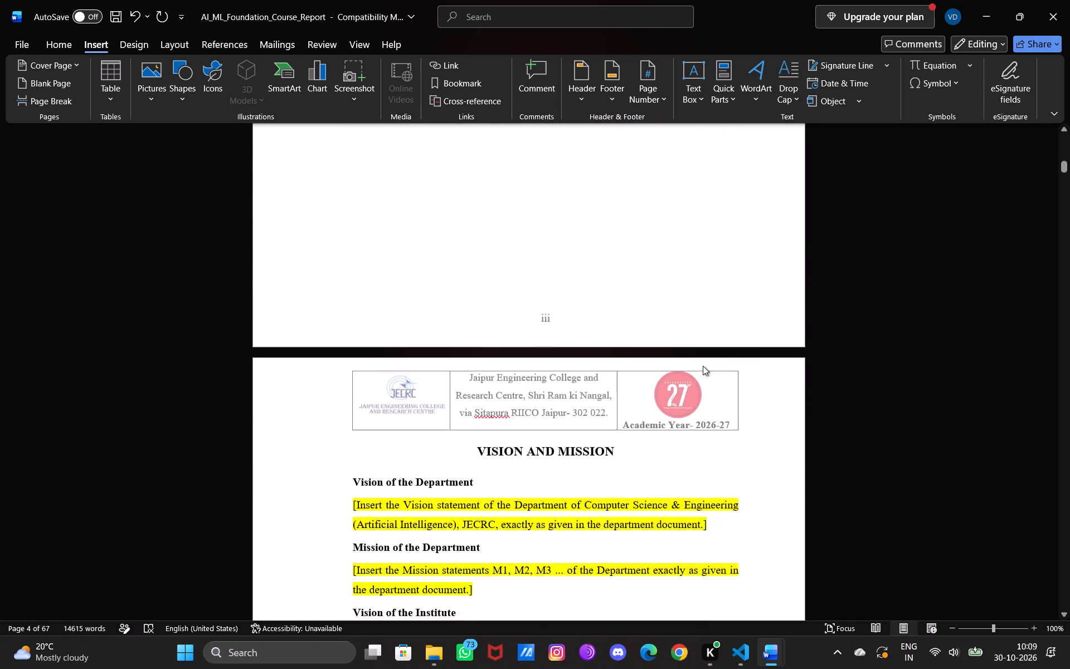
{"action": "scroll", "coordinate": [703, 366], "scroll_direction": "down", "scroll_amount": 2}
{"action": "key", "text": "alt+Tab"}
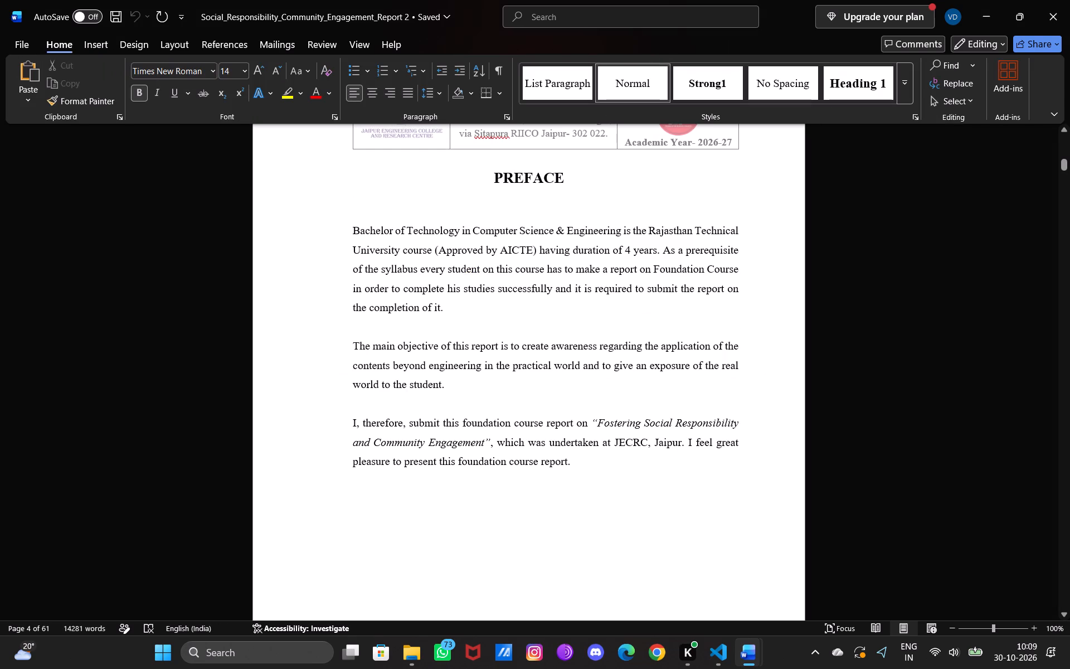
{"action": "scroll", "coordinate": [703, 366], "scroll_direction": "down", "scroll_amount": 1}
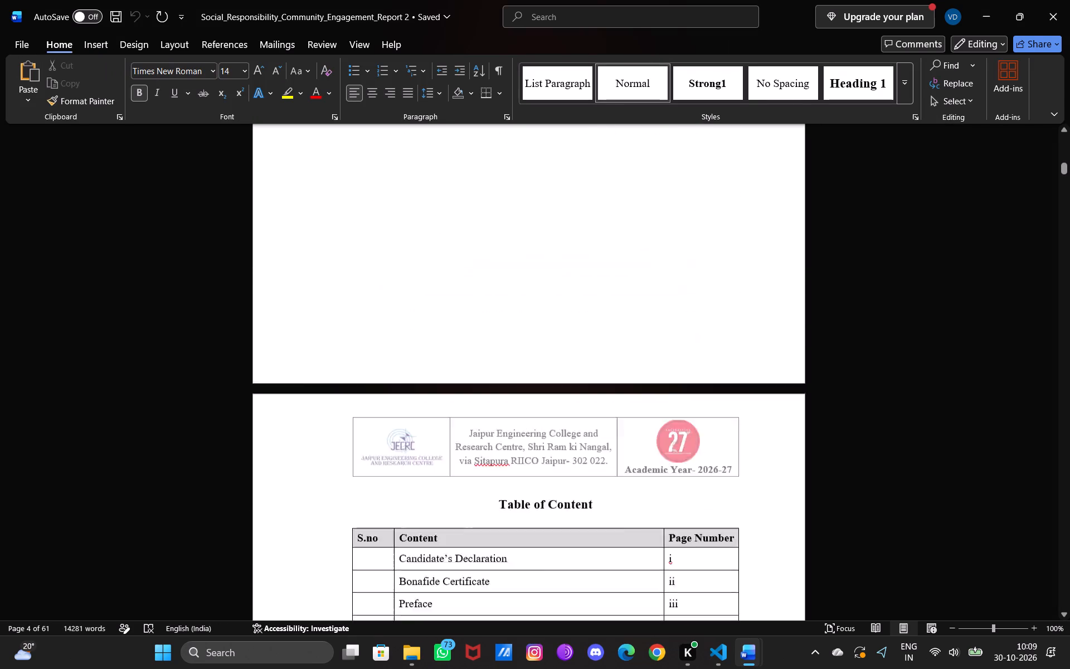
{"action": "scroll", "coordinate": [703, 366], "scroll_direction": "down", "scroll_amount": 1}
In the AI/ML report, delete all department and institute subheadings and placeholder text beneath the Vision and Mission title.
{"action": "key", "text": "alt+Tab"}
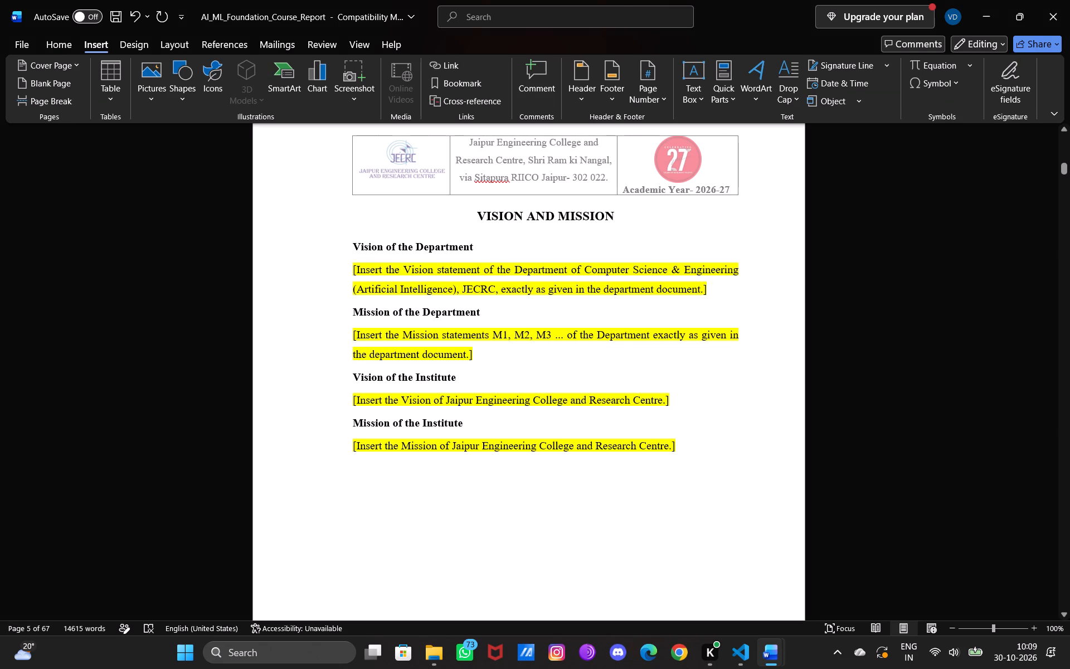
{"action": "left_click_drag", "start_coordinate": [681, 450], "coordinate": [581, 450]}
{"action": "left_click_drag", "start_coordinate": [581, 450], "coordinate": [322, 247]}
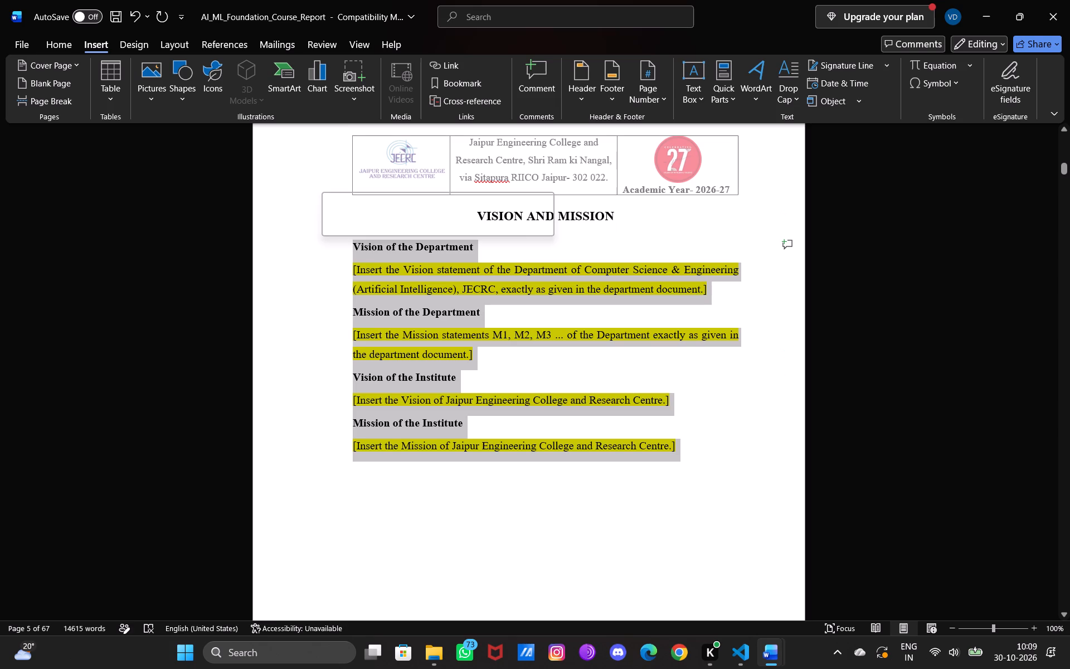
{"action": "key", "text": "BackSpace"}
Delete the introductory line "Engineering graduates will be able to:" from the Program Outcomes (POs) page.
{"action": "scroll", "coordinate": [322, 247], "scroll_direction": "down", "scroll_amount": 1}
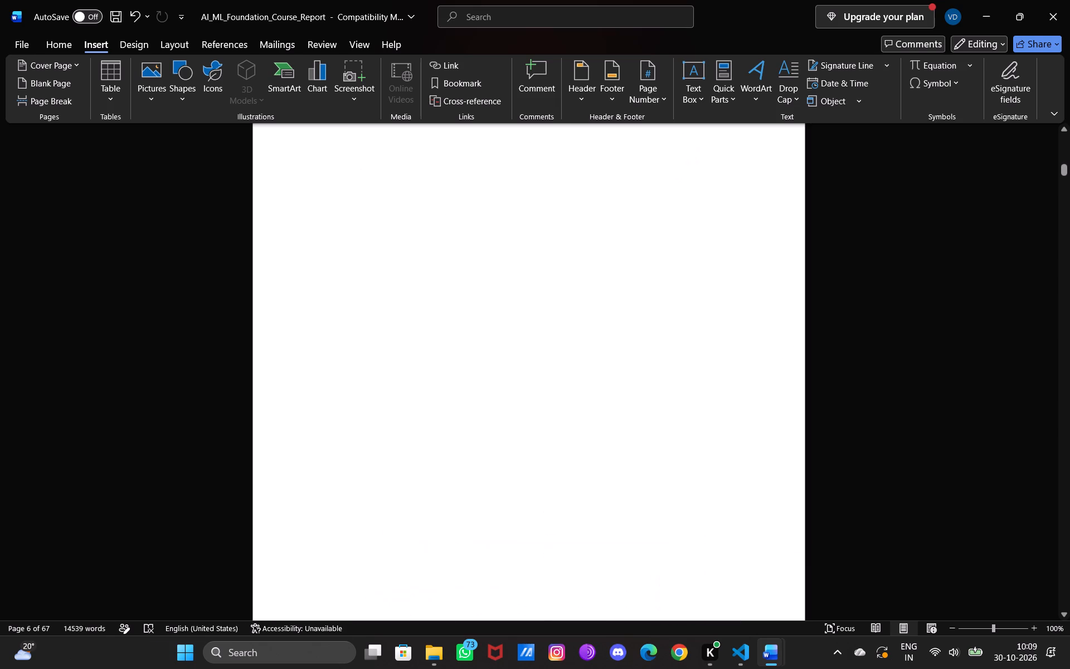
{"action": "scroll", "coordinate": [322, 247], "scroll_direction": "down", "scroll_amount": 1}
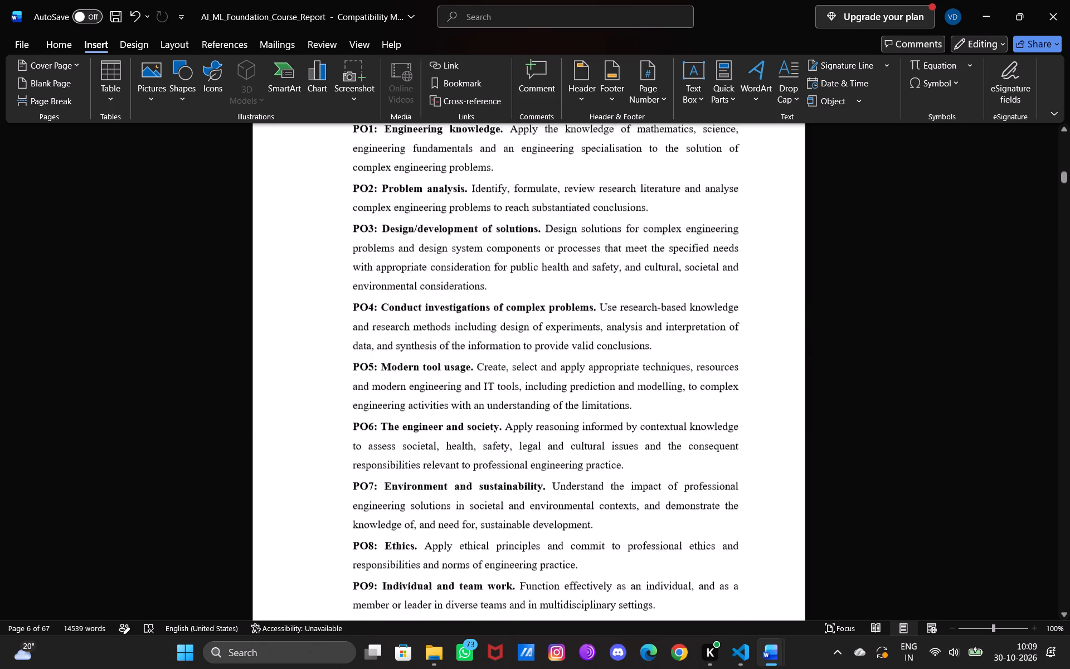
{"action": "scroll", "coordinate": [322, 247], "scroll_direction": "down", "scroll_amount": 1}
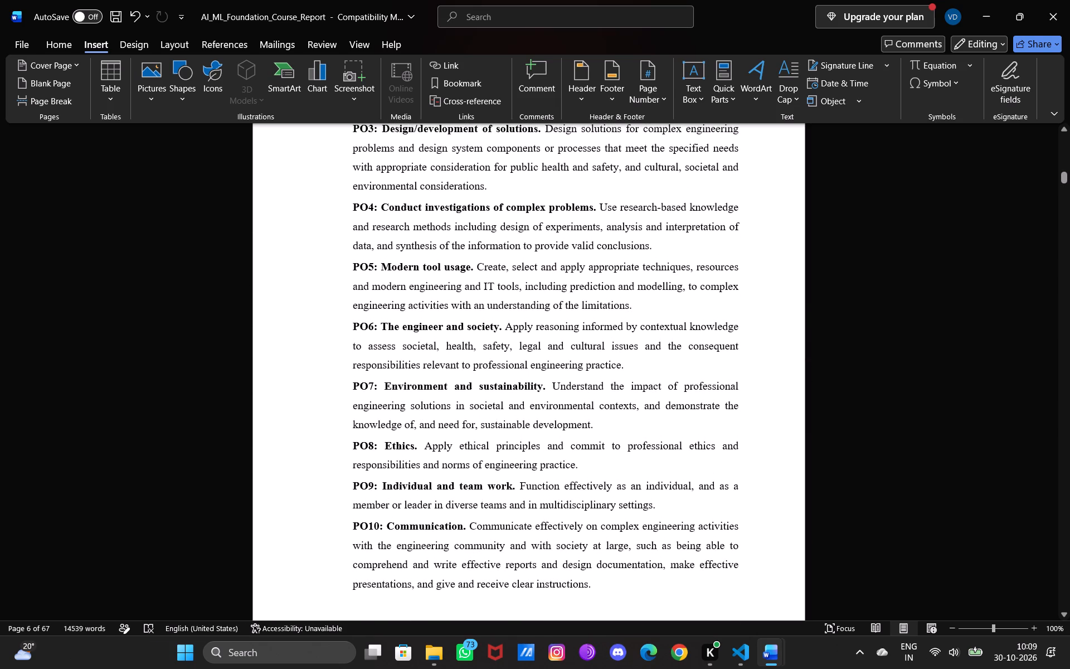
{"action": "scroll", "coordinate": [322, 247], "scroll_direction": "up", "scroll_amount": 2}
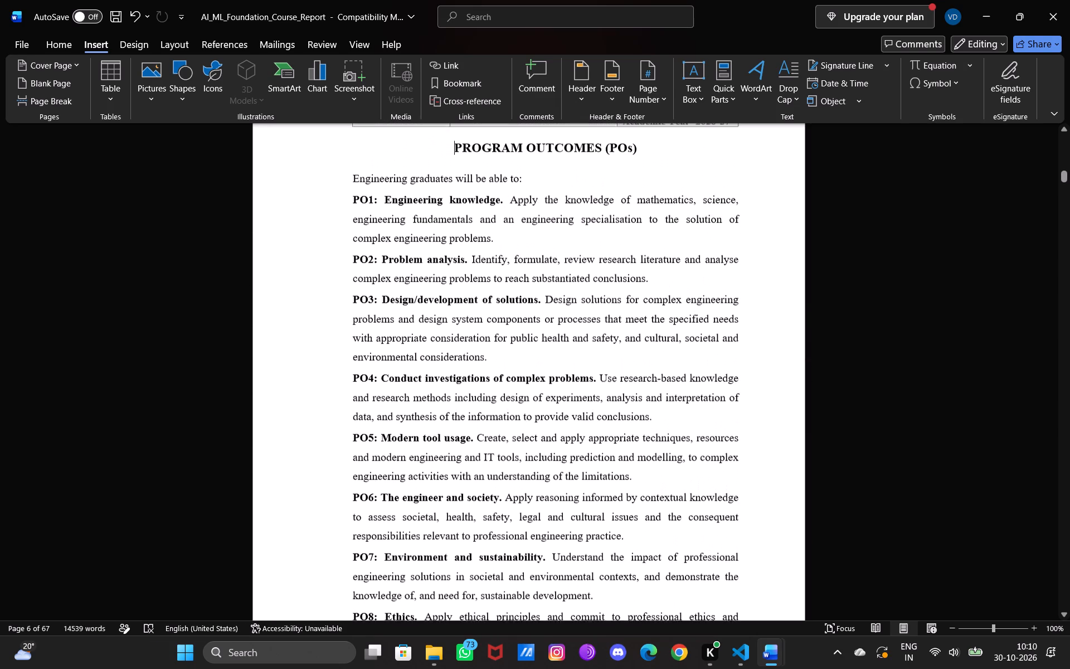
{"action": "scroll", "coordinate": [322, 247], "scroll_direction": "up", "scroll_amount": 2}
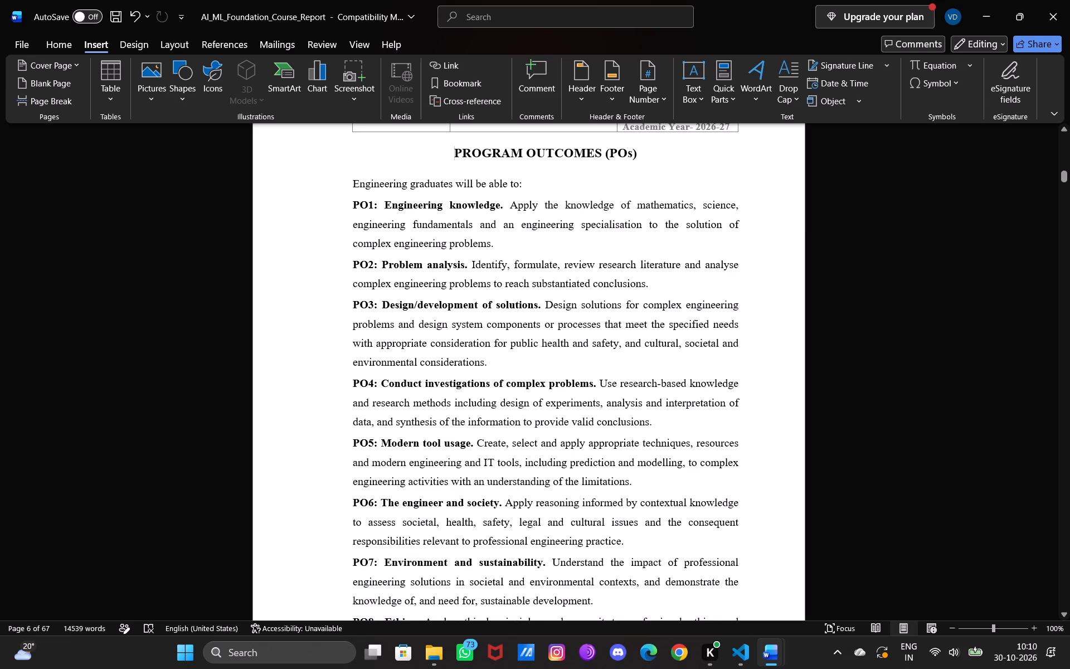
{"action": "left_click_drag", "start_coordinate": [352, 185], "coordinate": [533, 181]}
{"action": "key", "text": "BackSpace"}
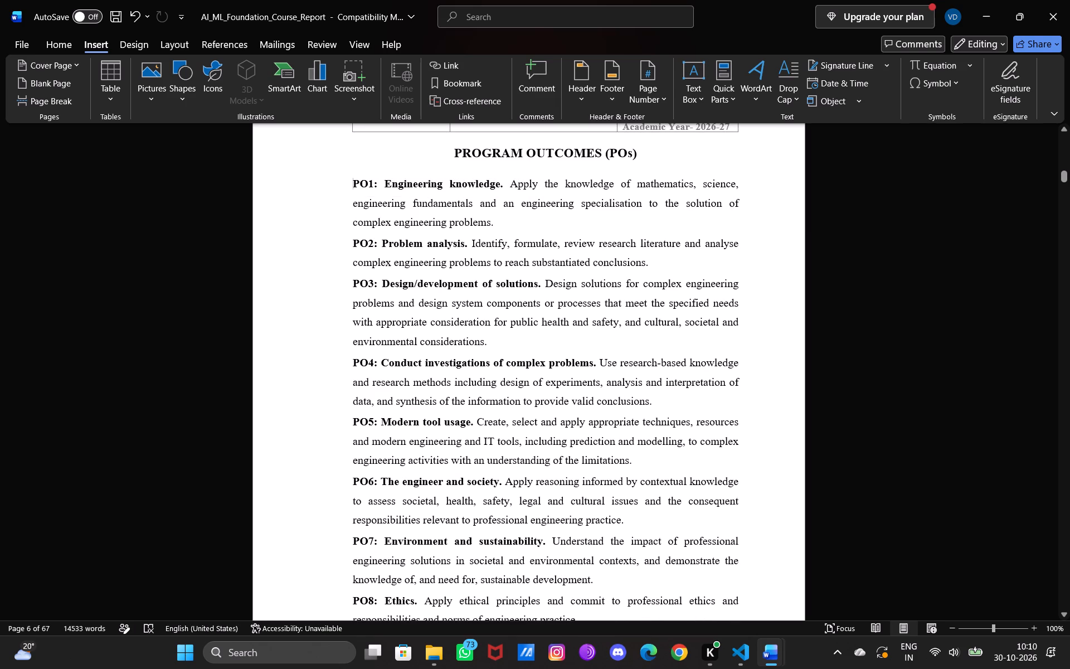
Delete the highlighted placeholder paragraph beneath the Program Education Objectives (PEOs) heading.
{"action": "scroll", "coordinate": [777, 389], "scroll_direction": "up", "scroll_amount": 1}
{"action": "scroll", "coordinate": [777, 389], "scroll_direction": "down", "scroll_amount": 3}
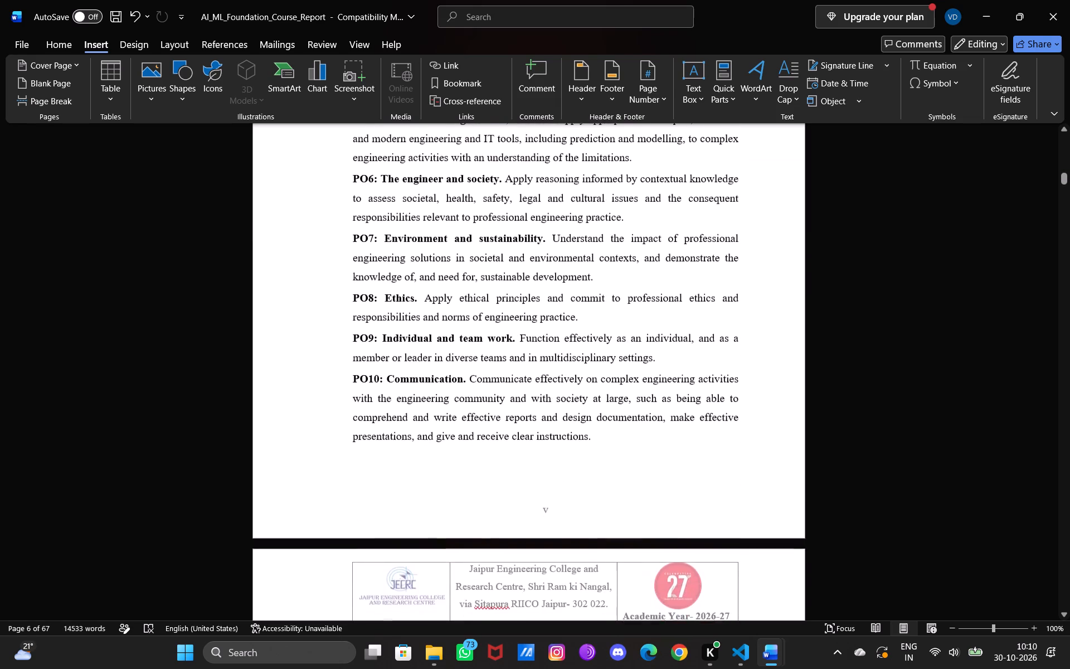
{"action": "scroll", "coordinate": [777, 389], "scroll_direction": "down", "scroll_amount": 5}
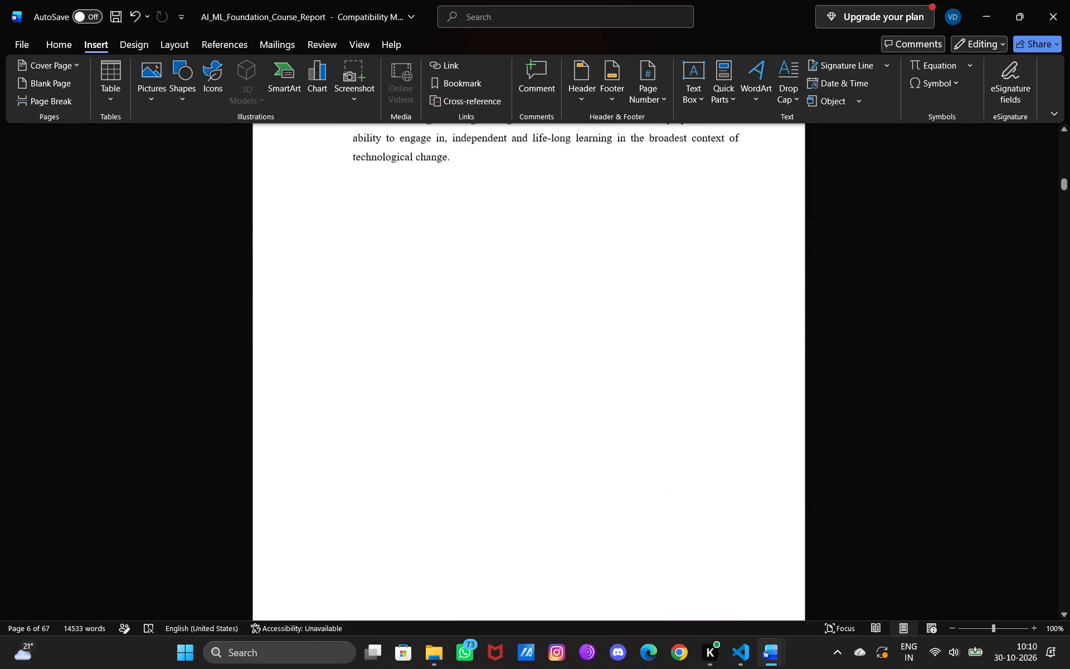
{"action": "scroll", "coordinate": [777, 389], "scroll_direction": "down", "scroll_amount": 2}
{"action": "scroll", "coordinate": [777, 389], "scroll_direction": "up", "scroll_amount": 1}
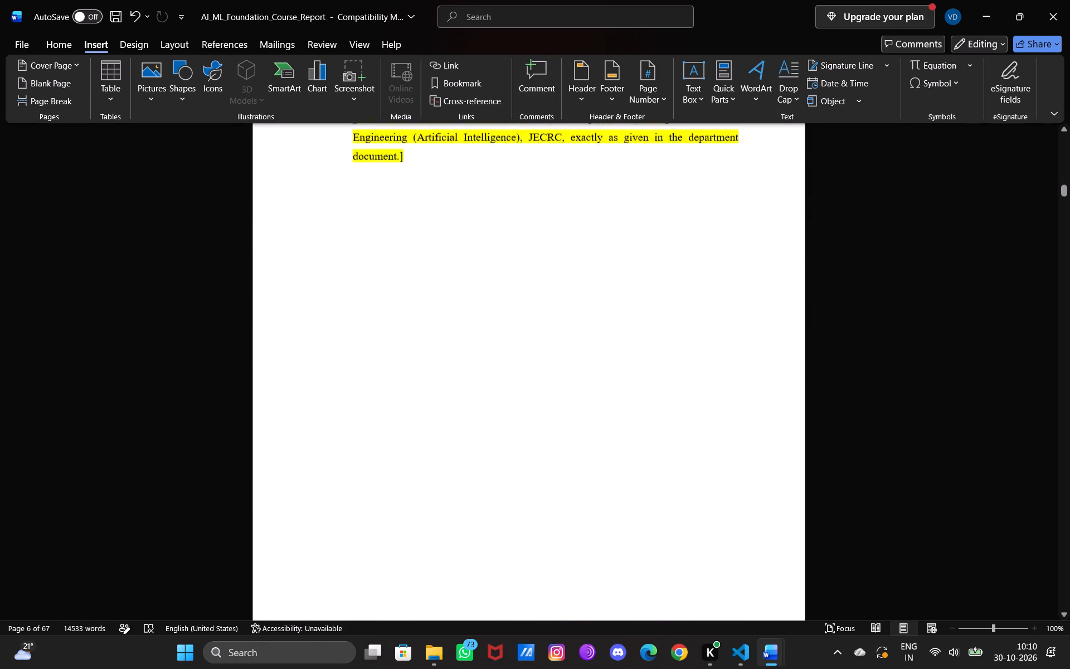
{"action": "scroll", "coordinate": [777, 389], "scroll_direction": "up", "scroll_amount": 1}
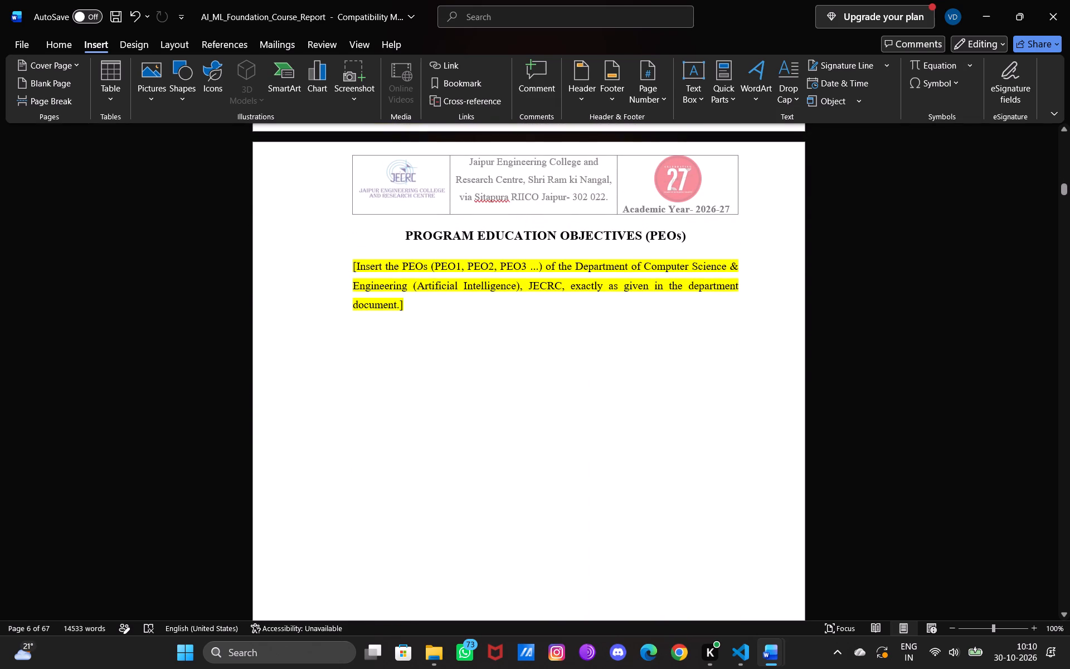
{"action": "left_click_drag", "start_coordinate": [419, 316], "coordinate": [329, 265]}
{"action": "key", "text": "BackSpace"}
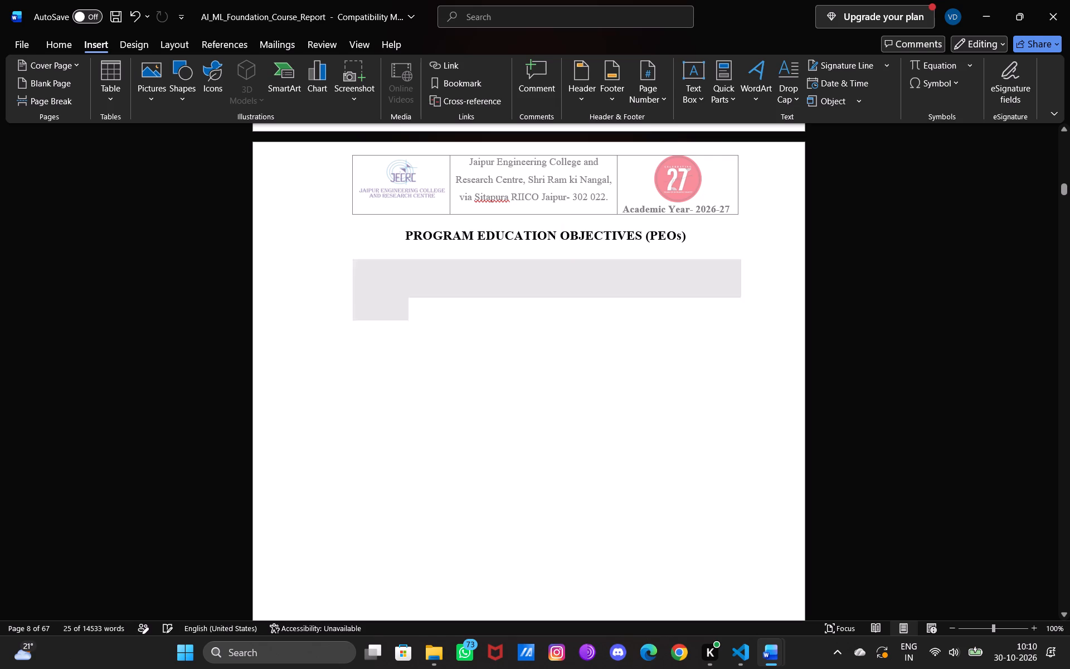
Delete the highlighted placeholder paragraph beneath the Program Specific Outcomes (PSOs) heading.
{"action": "scroll", "coordinate": [329, 265], "scroll_direction": "down", "scroll_amount": 1}
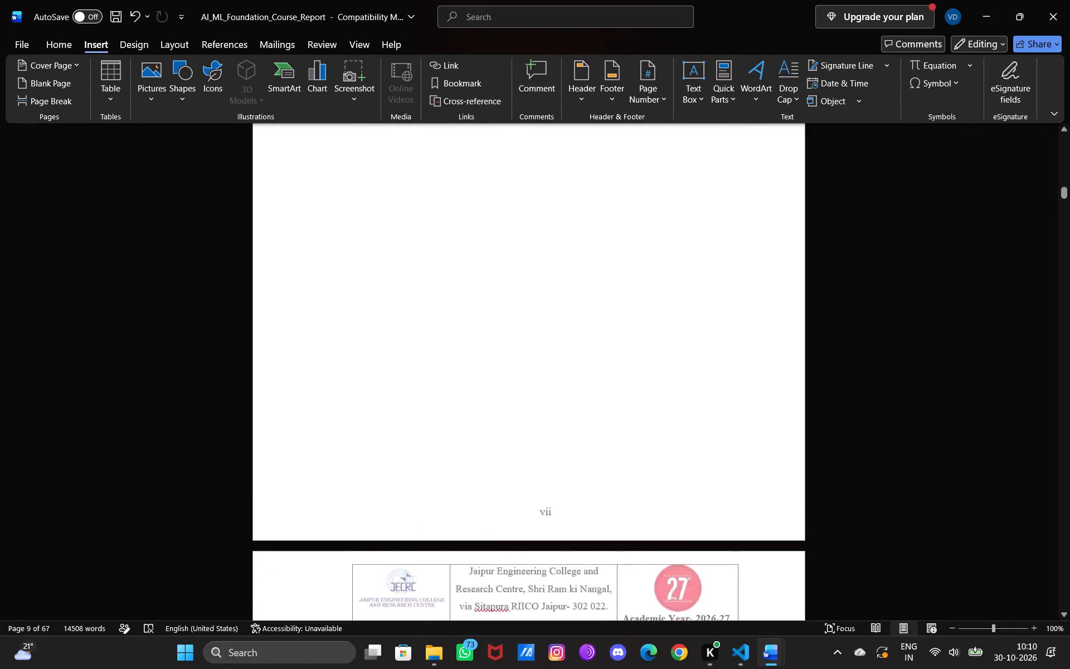
{"action": "scroll", "coordinate": [329, 265], "scroll_direction": "down", "scroll_amount": 1}
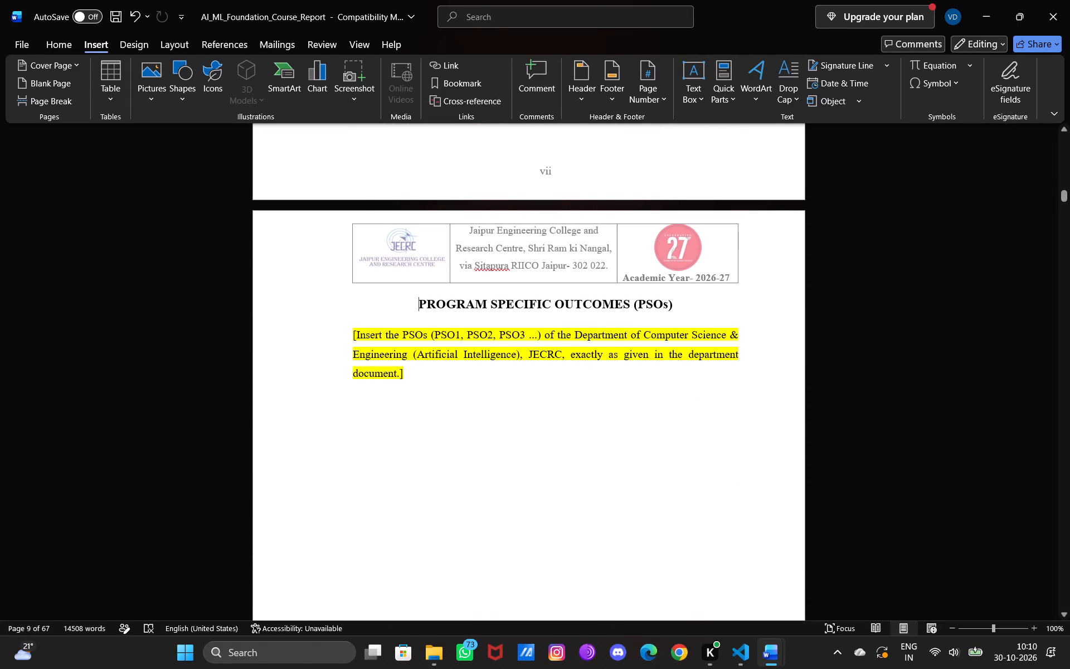
{"action": "left_click_drag", "start_coordinate": [349, 333], "coordinate": [417, 395]}
{"action": "key", "text": "BackSpace"}
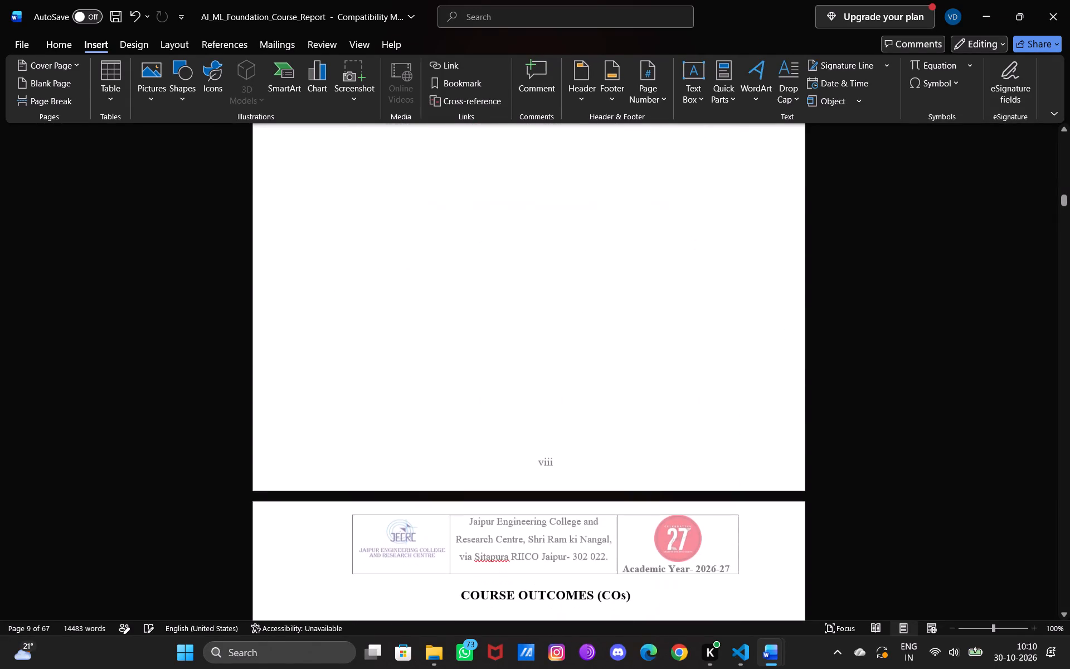
{"action": "left_click", "coordinate": [417, 395]}
{"action": "scroll", "coordinate": [417, 395], "scroll_direction": "up", "scroll_amount": 1}
Delete the highlighted italic note about replacing the CO statements at the end of the Course Outcomes (COs) page.
{"action": "scroll", "coordinate": [417, 395], "scroll_direction": "down", "scroll_amount": 1}
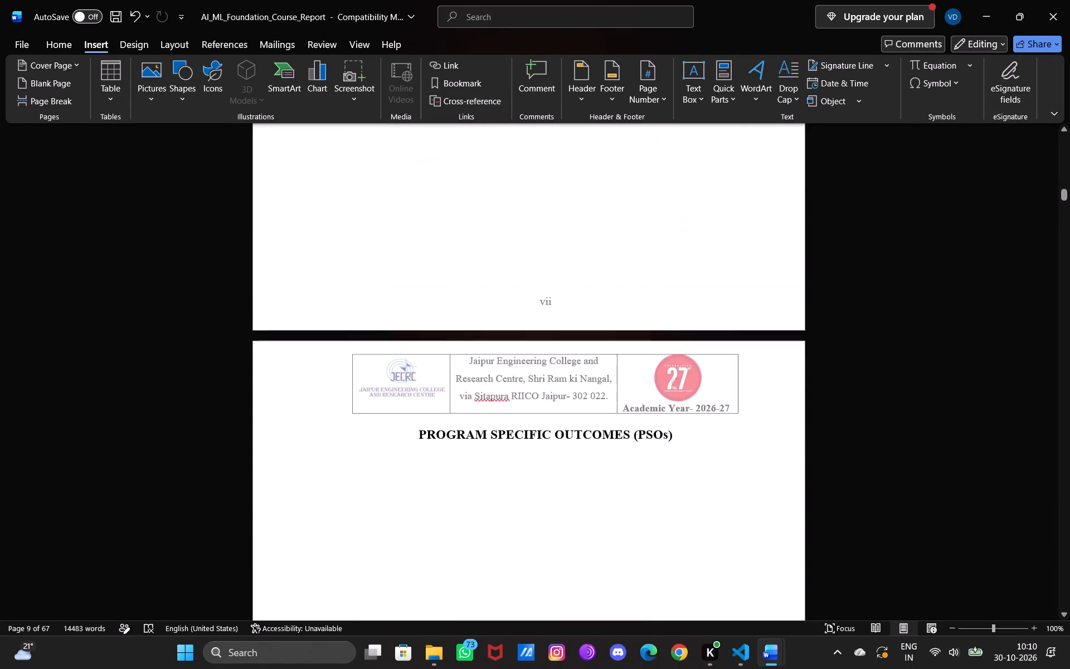
{"action": "scroll", "coordinate": [417, 395], "scroll_direction": "down", "scroll_amount": 2}
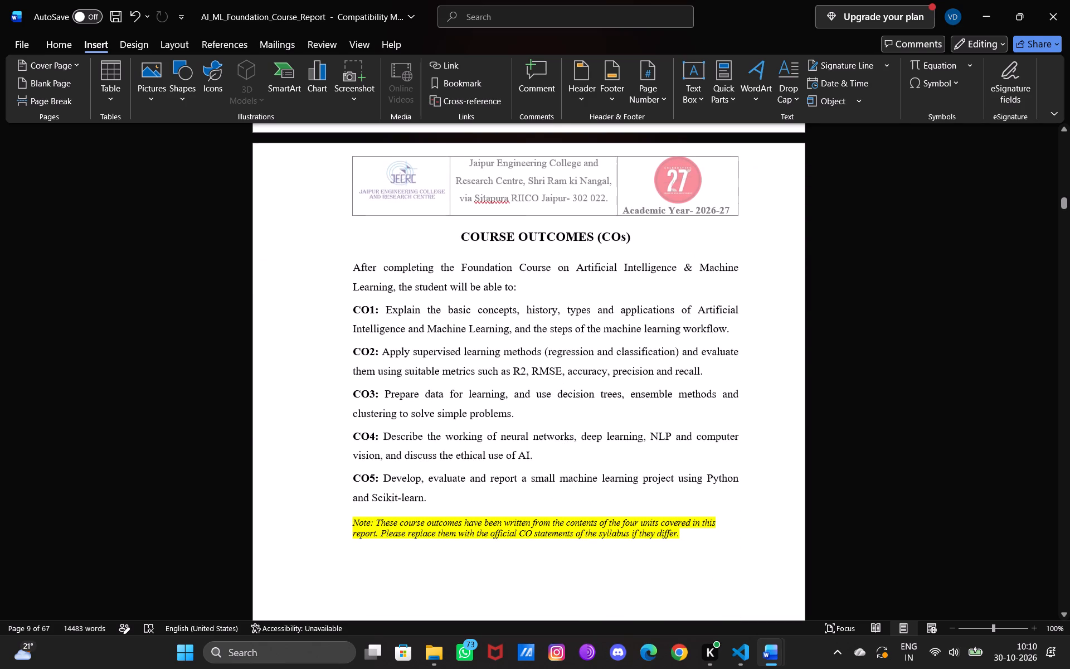
{"action": "scroll", "coordinate": [417, 395], "scroll_direction": "down", "scroll_amount": 1}
{"action": "left_click_drag", "start_coordinate": [684, 523], "coordinate": [400, 507]}
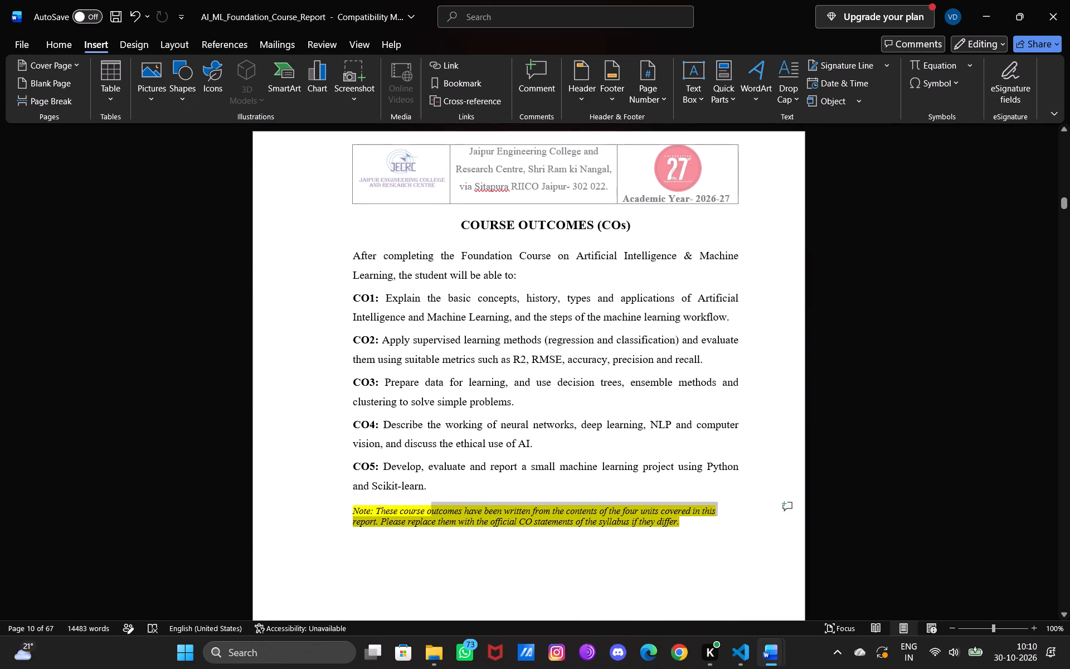
{"action": "left_click_drag", "start_coordinate": [400, 507], "coordinate": [342, 513]}
{"action": "key", "text": "BackSpace"}
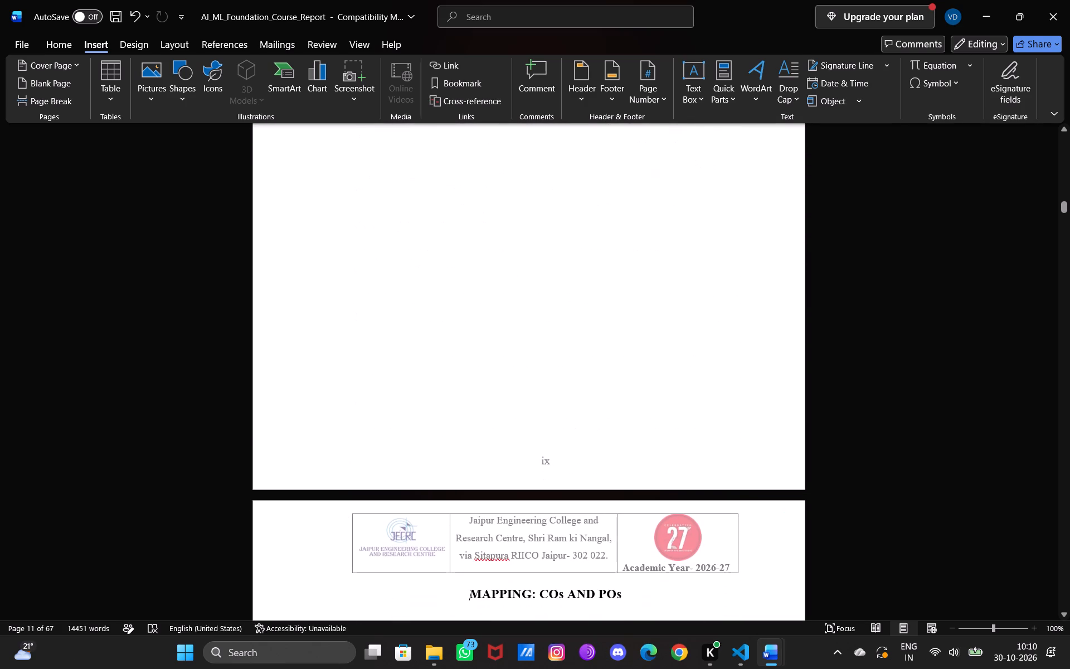
{"action": "scroll", "coordinate": [476, 406], "scroll_direction": "up", "scroll_amount": 2}
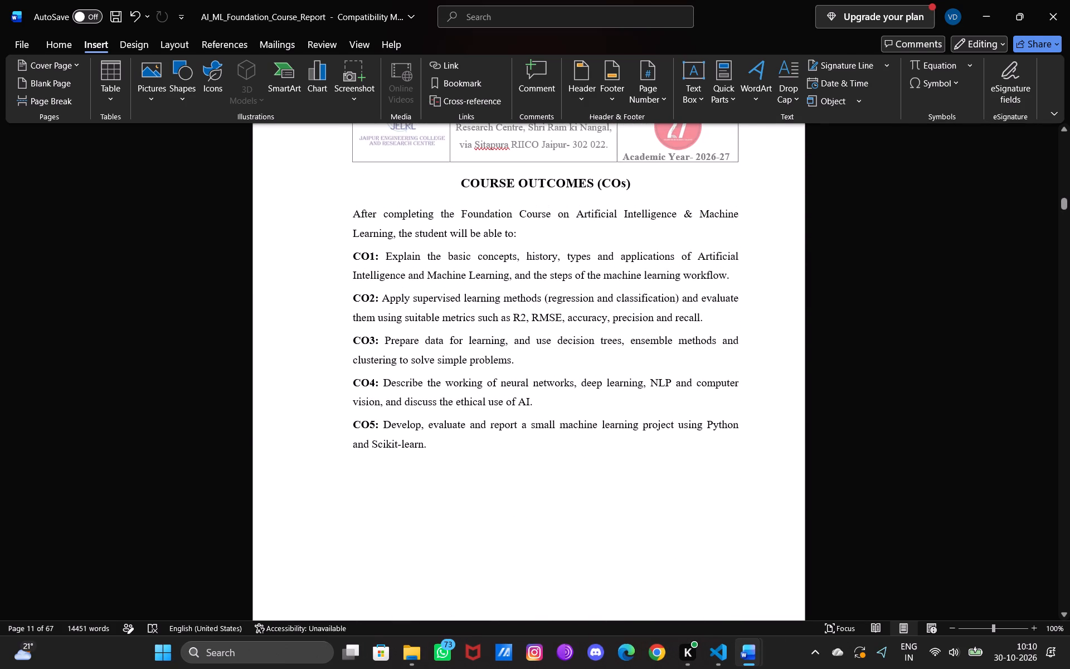
Delete the introductory sentence and the CO1 to CO5 statements beneath the Course Outcomes (COs) heading.
{"action": "left_click_drag", "start_coordinate": [429, 449], "coordinate": [310, 207]}
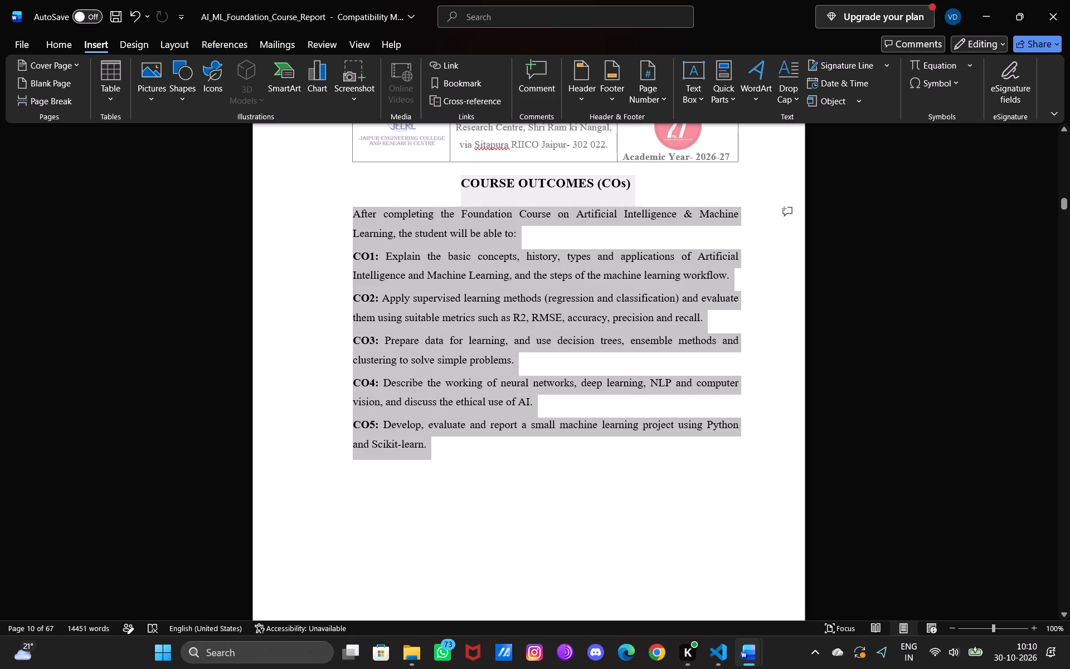
{"action": "left_click_drag", "start_coordinate": [310, 207], "coordinate": [310, 210]}
{"action": "key", "text": "BackSpace"}
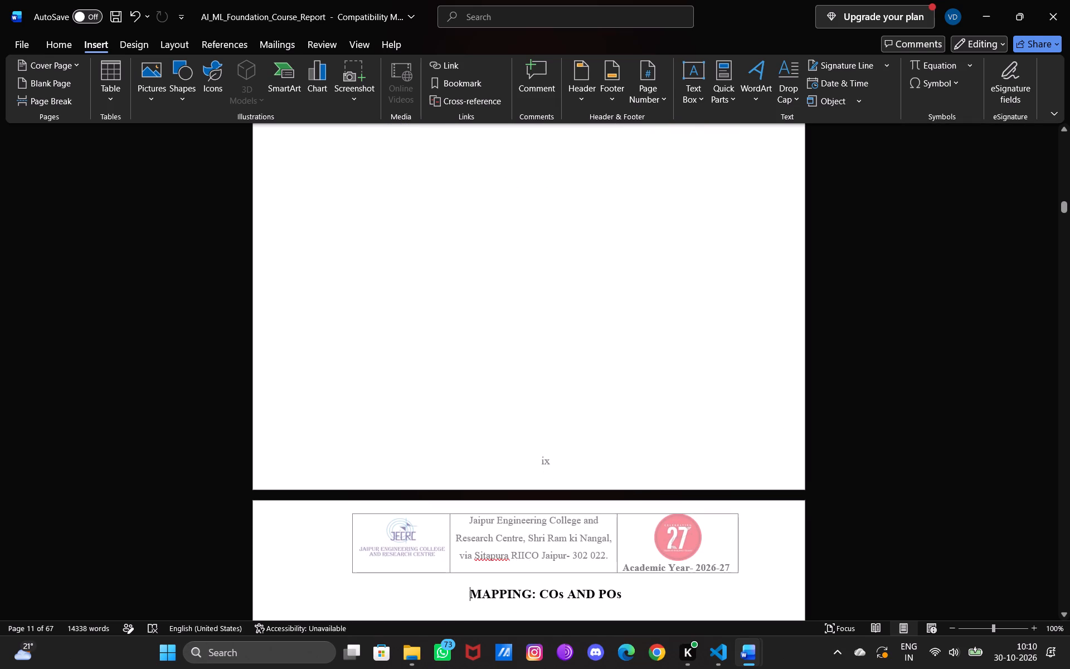
Delete the correlation-level line, the CO–PO mapping table and the highlighted note beneath the "MAPPING: COs AND POs" heading.
{"action": "scroll", "coordinate": [310, 210], "scroll_direction": "down", "scroll_amount": 1}
{"action": "scroll", "coordinate": [449, 333], "scroll_direction": "down", "scroll_amount": 1}
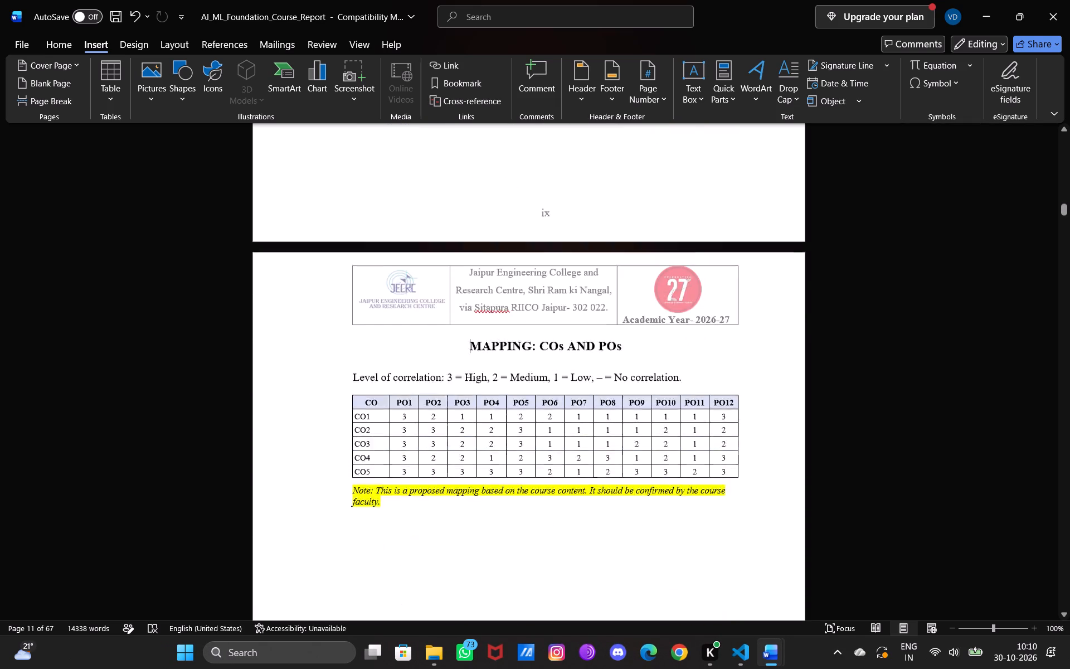
{"action": "scroll", "coordinate": [449, 333], "scroll_direction": "down", "scroll_amount": 1}
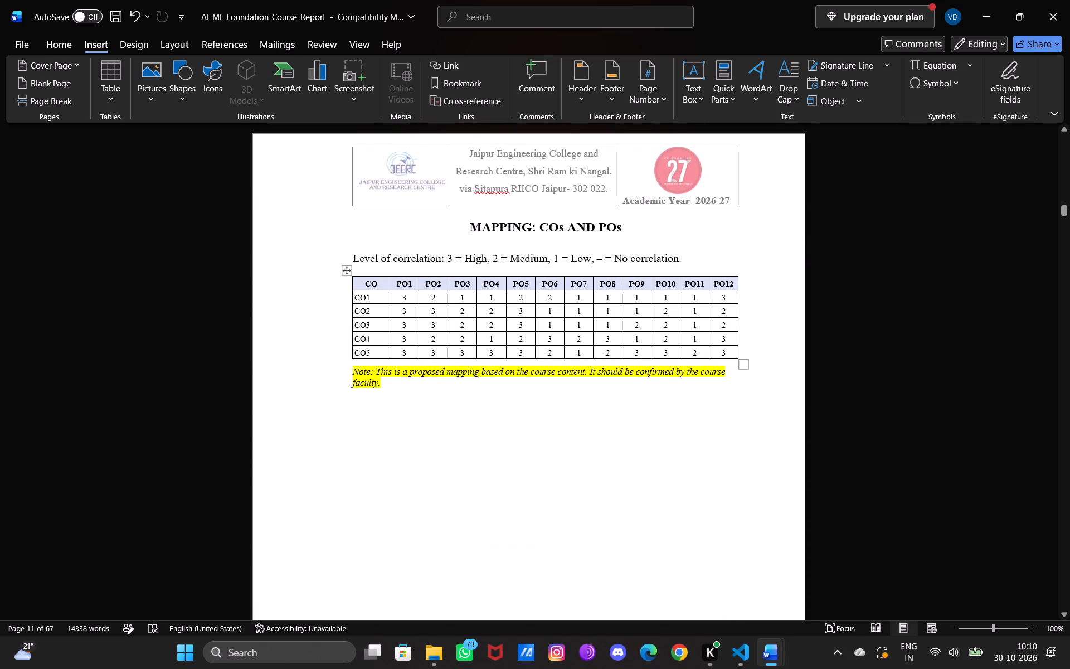
{"action": "left_click_drag", "start_coordinate": [748, 377], "coordinate": [352, 254]}
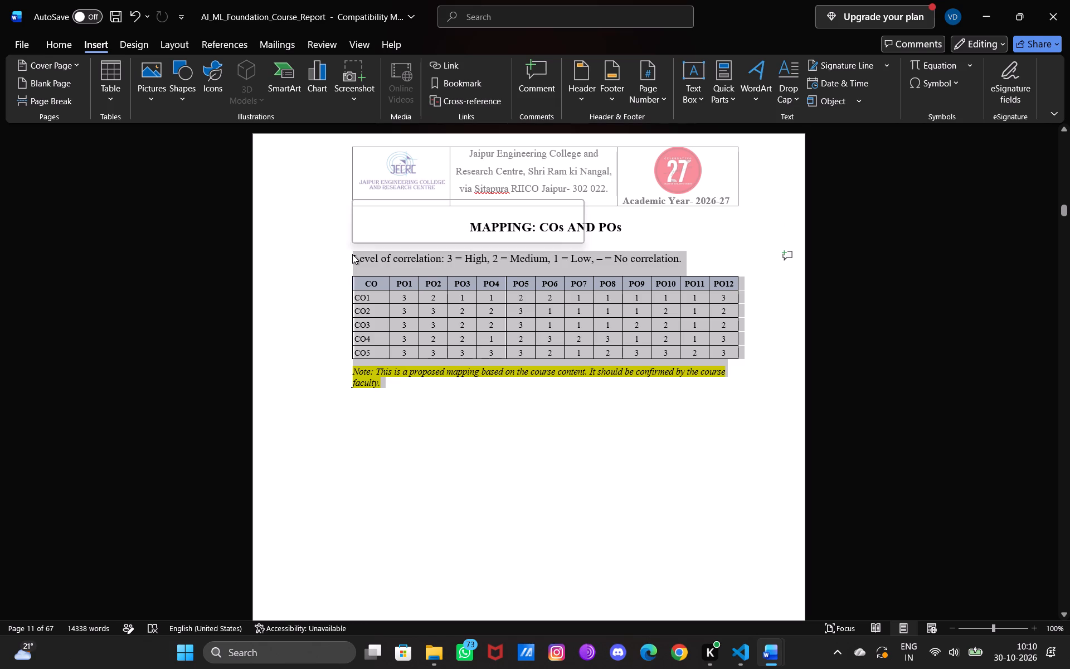
{"action": "key", "text": "BackSpace"}
Look over the AI/ML report's Acknowledgement opening, then switch to the Social Responsibility report and examine its pages from Table of Content through Acknowledgement.
{"action": "scroll", "coordinate": [352, 254], "scroll_direction": "down", "scroll_amount": 1}
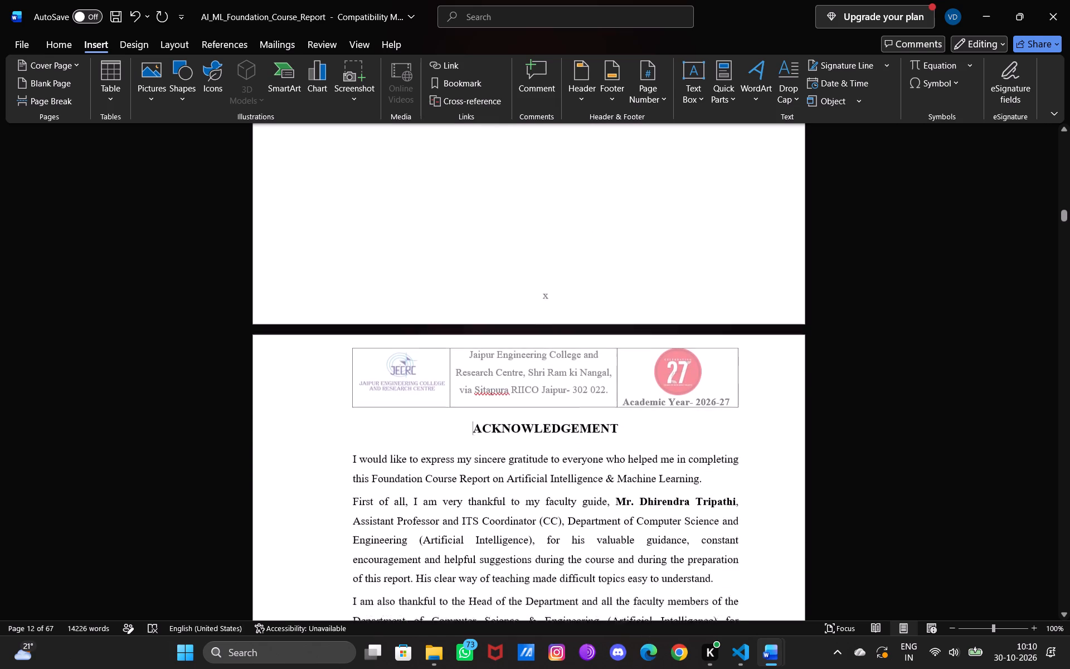
{"action": "scroll", "coordinate": [352, 254], "scroll_direction": "down", "scroll_amount": 2}
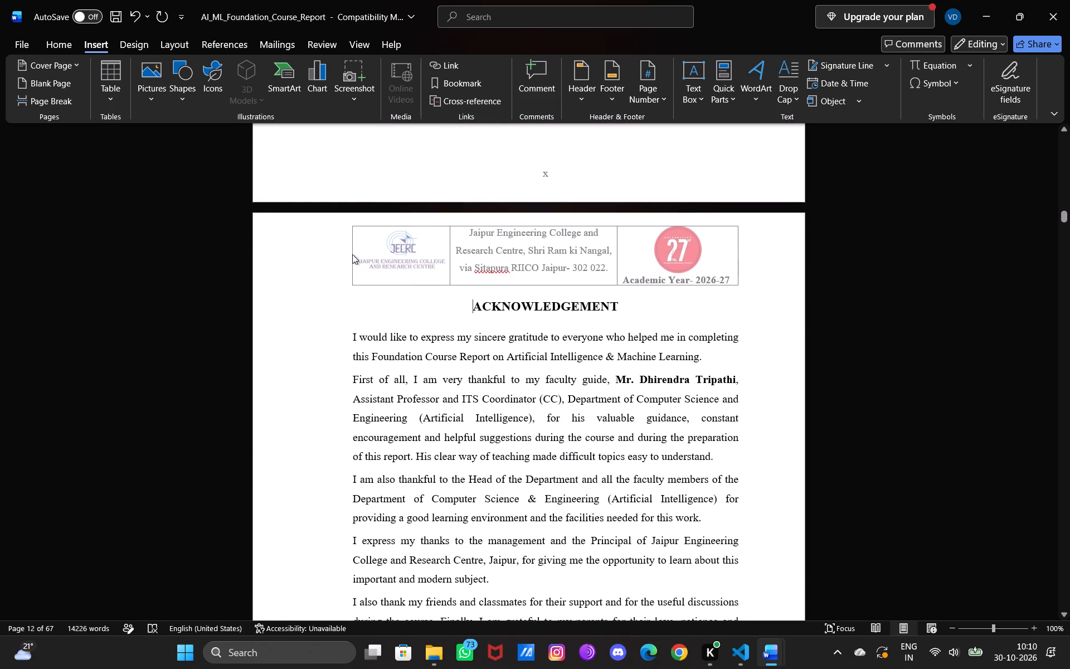
{"action": "key", "text": "alt+Tab"}
{"action": "scroll", "coordinate": [502, 316], "scroll_direction": "down", "scroll_amount": 1}
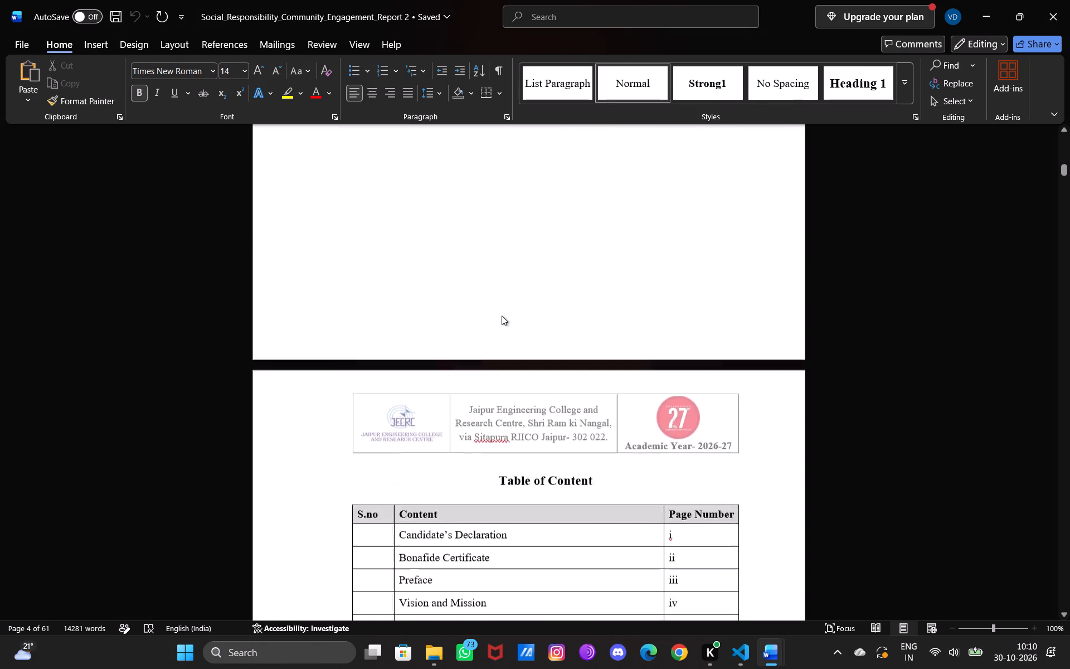
{"action": "scroll", "coordinate": [502, 316], "scroll_direction": "down", "scroll_amount": 3}
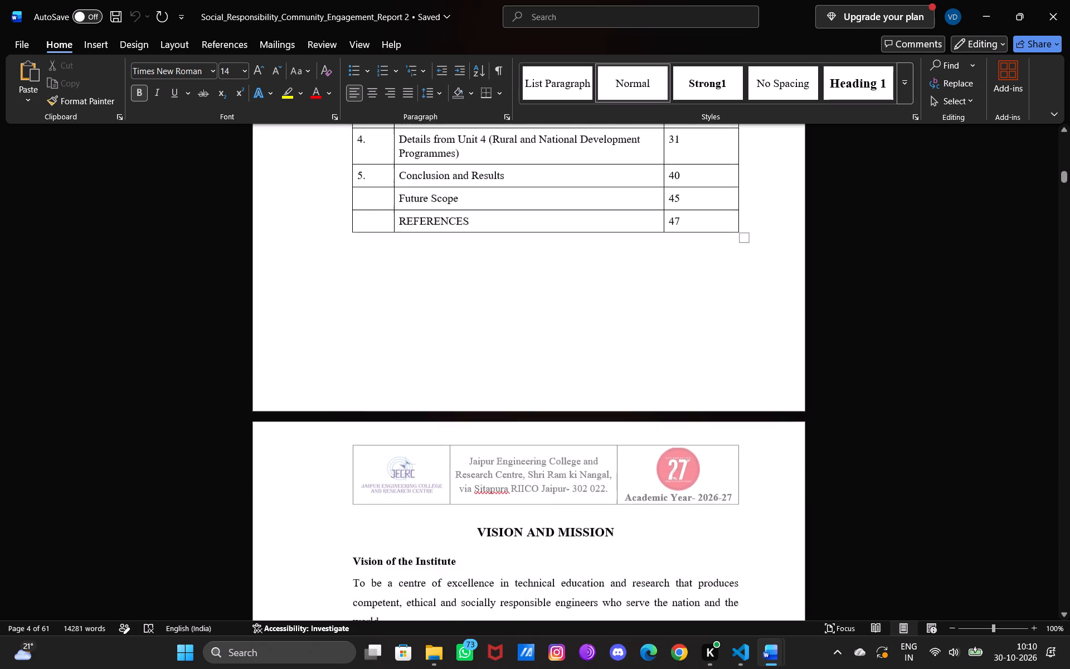
{"action": "scroll", "coordinate": [502, 316], "scroll_direction": "down", "scroll_amount": 2}
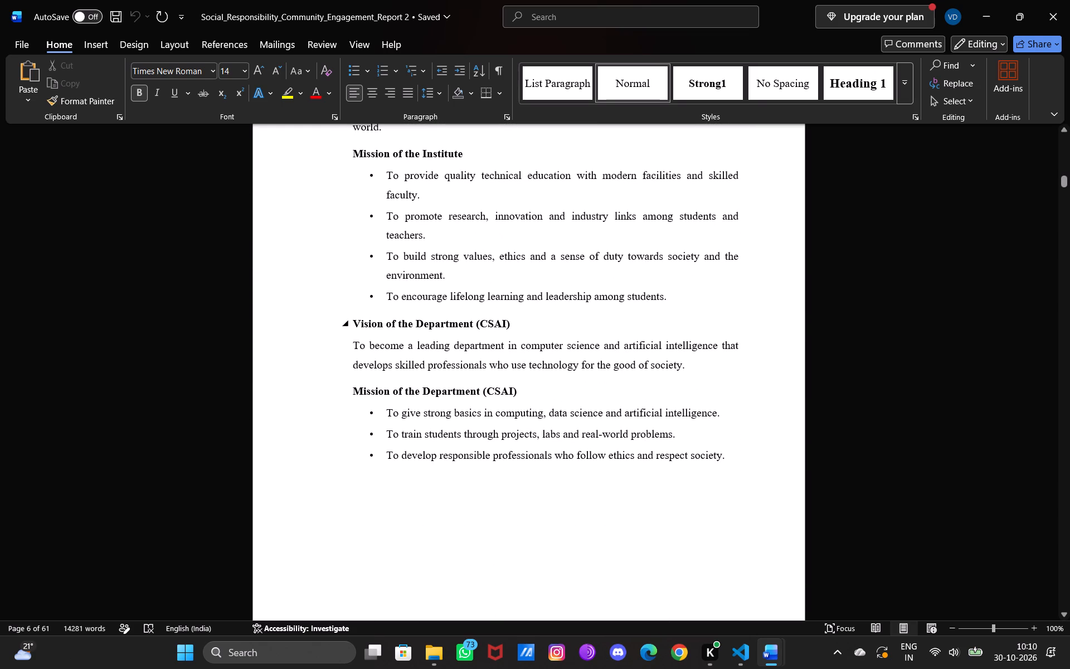
{"action": "scroll", "coordinate": [502, 316], "scroll_direction": "down", "scroll_amount": 1}
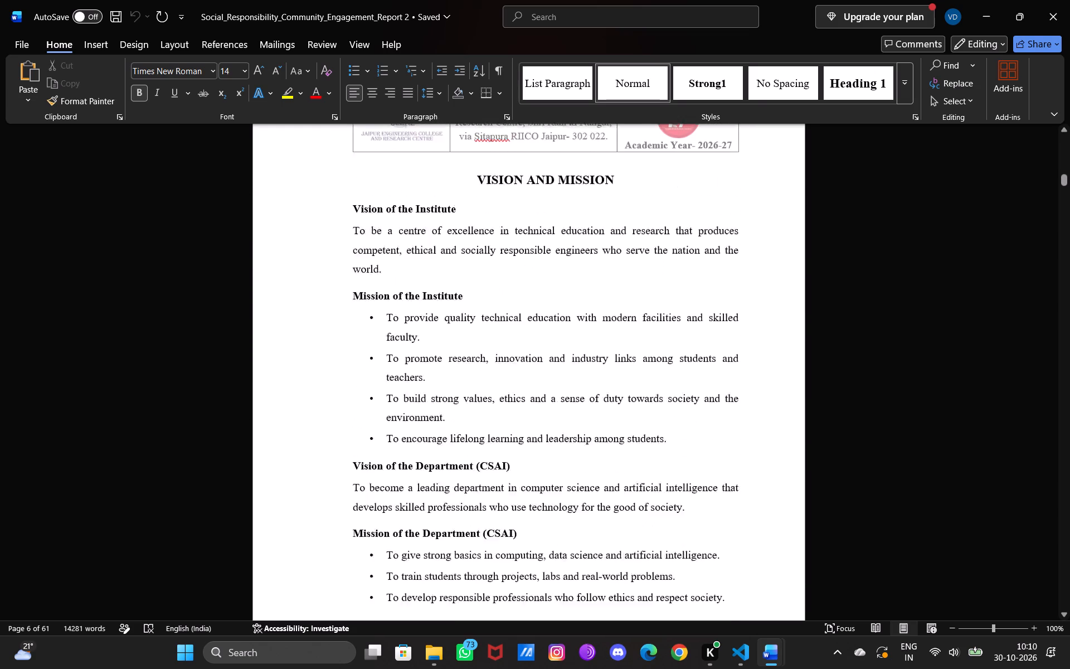
{"action": "scroll", "coordinate": [502, 316], "scroll_direction": "down", "scroll_amount": 1}
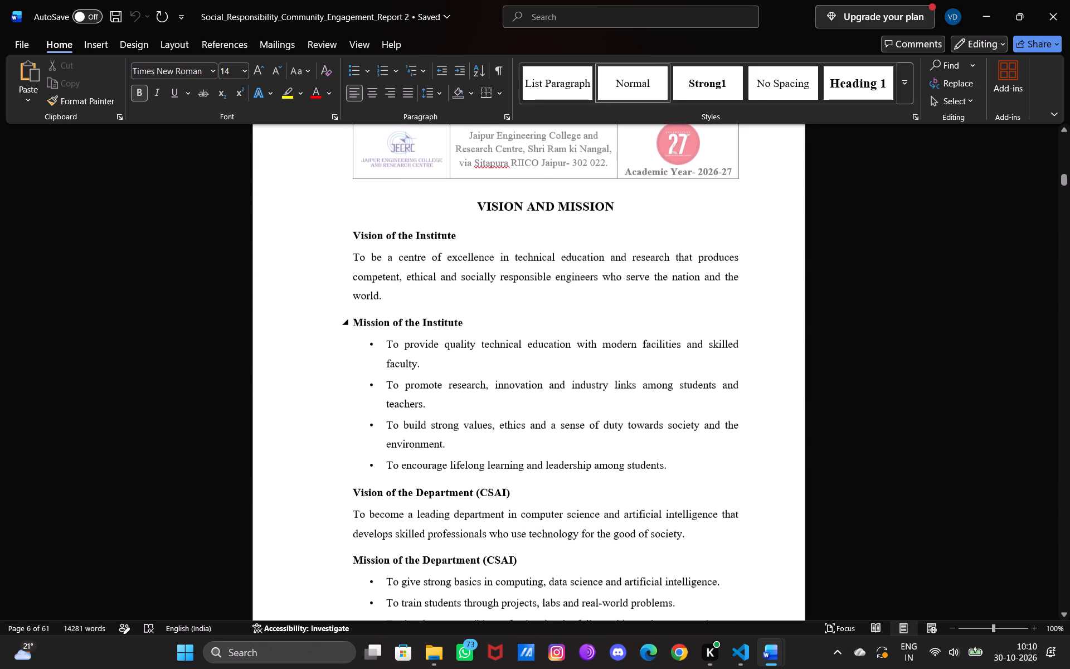
{"action": "scroll", "coordinate": [502, 316], "scroll_direction": "down", "scroll_amount": 1}
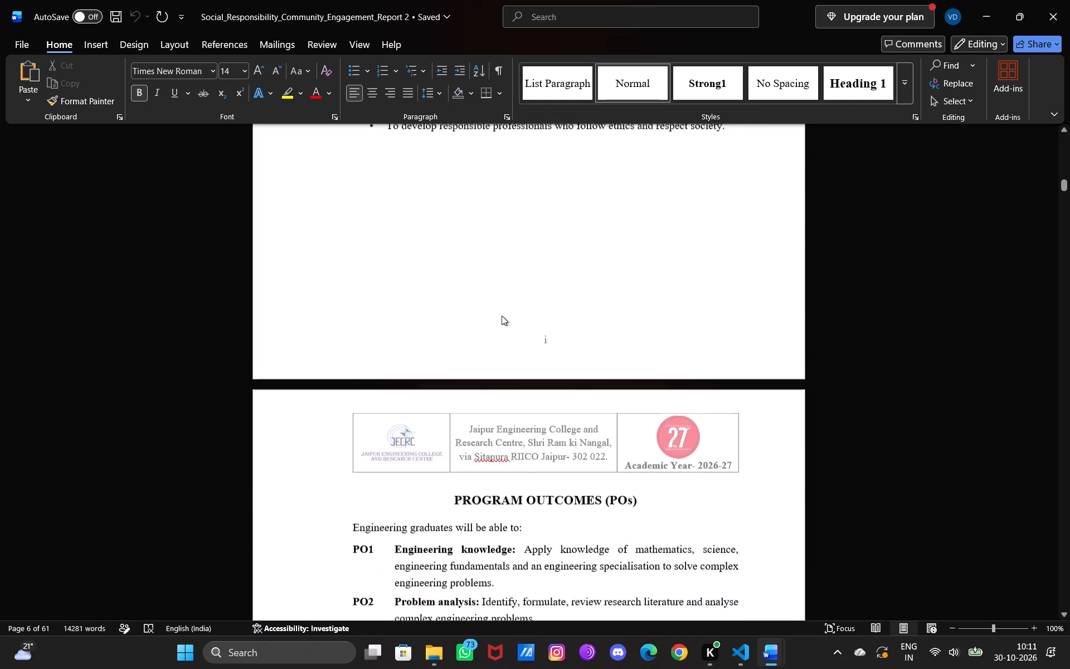
{"action": "scroll", "coordinate": [502, 316], "scroll_direction": "down", "scroll_amount": 1}
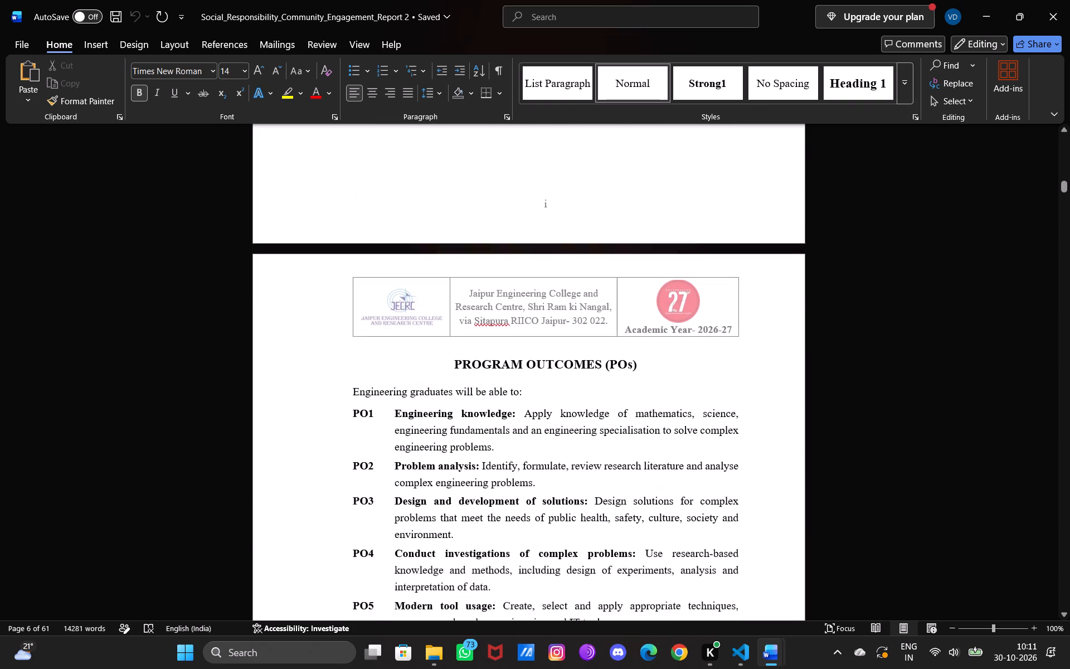
{"action": "scroll", "coordinate": [502, 316], "scroll_direction": "down", "scroll_amount": 4}
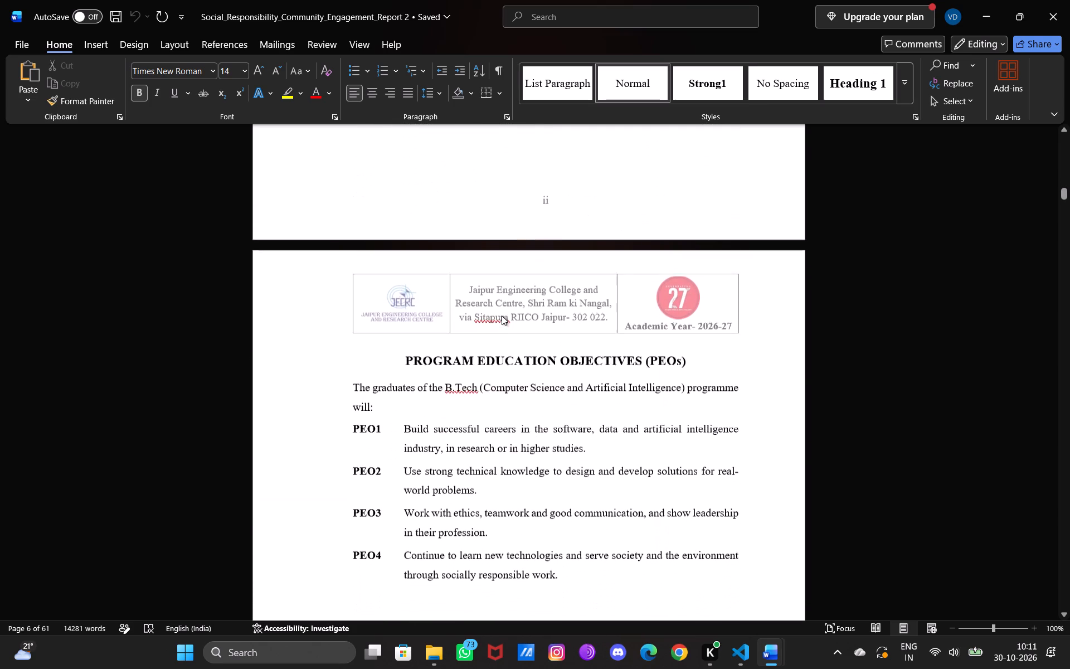
{"action": "scroll", "coordinate": [502, 316], "scroll_direction": "down", "scroll_amount": 4}
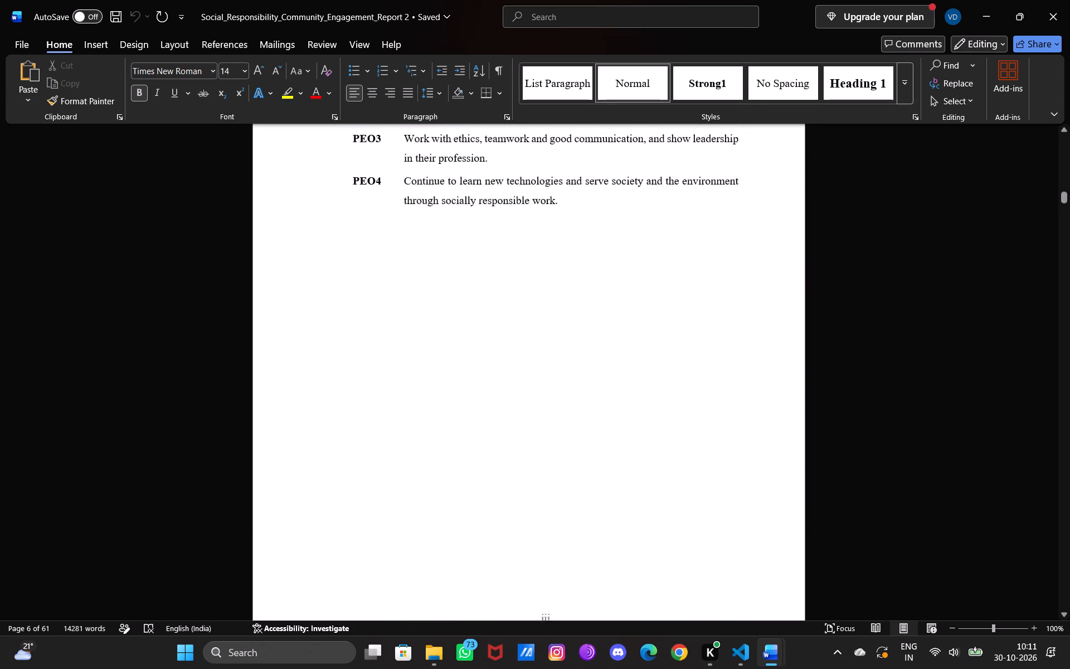
{"action": "scroll", "coordinate": [502, 316], "scroll_direction": "down", "scroll_amount": 3}
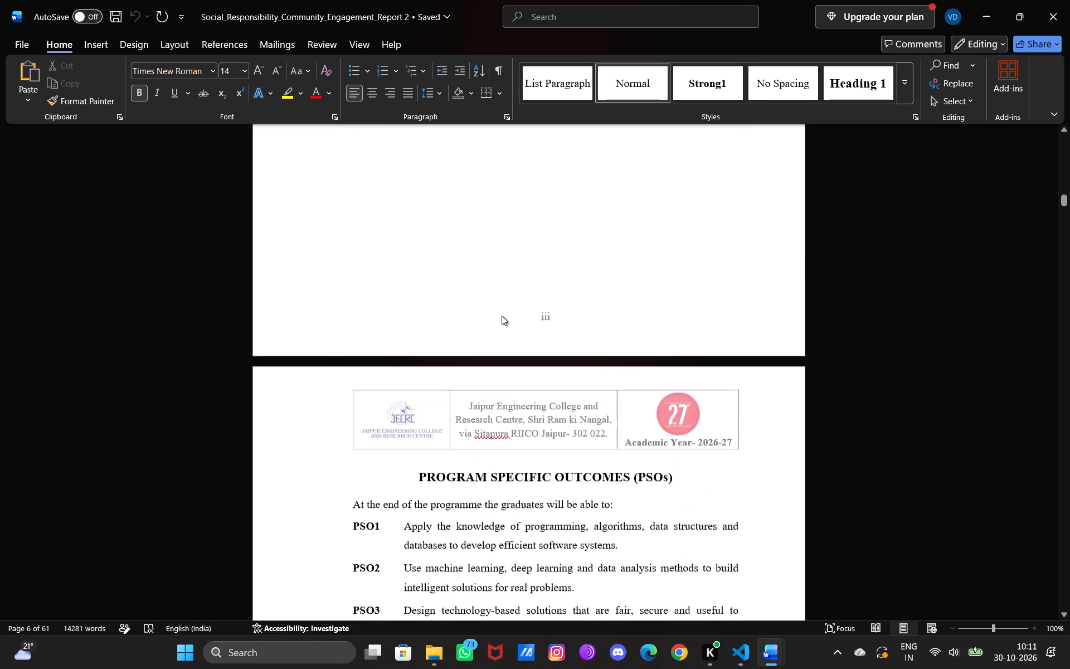
{"action": "scroll", "coordinate": [502, 316], "scroll_direction": "down", "scroll_amount": 5}
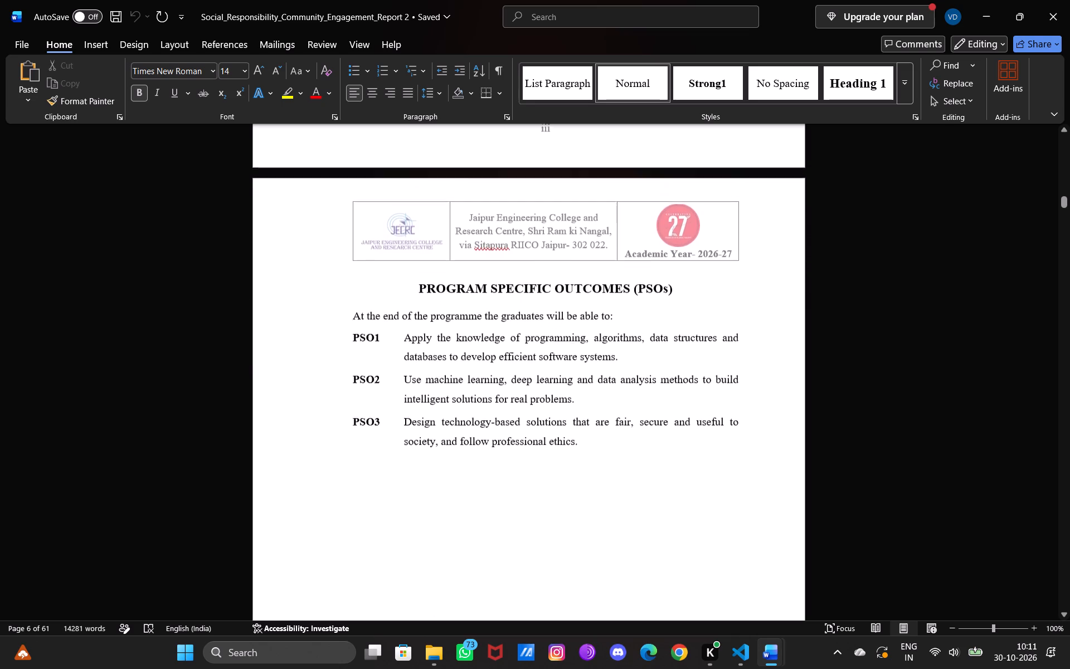
{"action": "scroll", "coordinate": [502, 316], "scroll_direction": "down", "scroll_amount": 5}
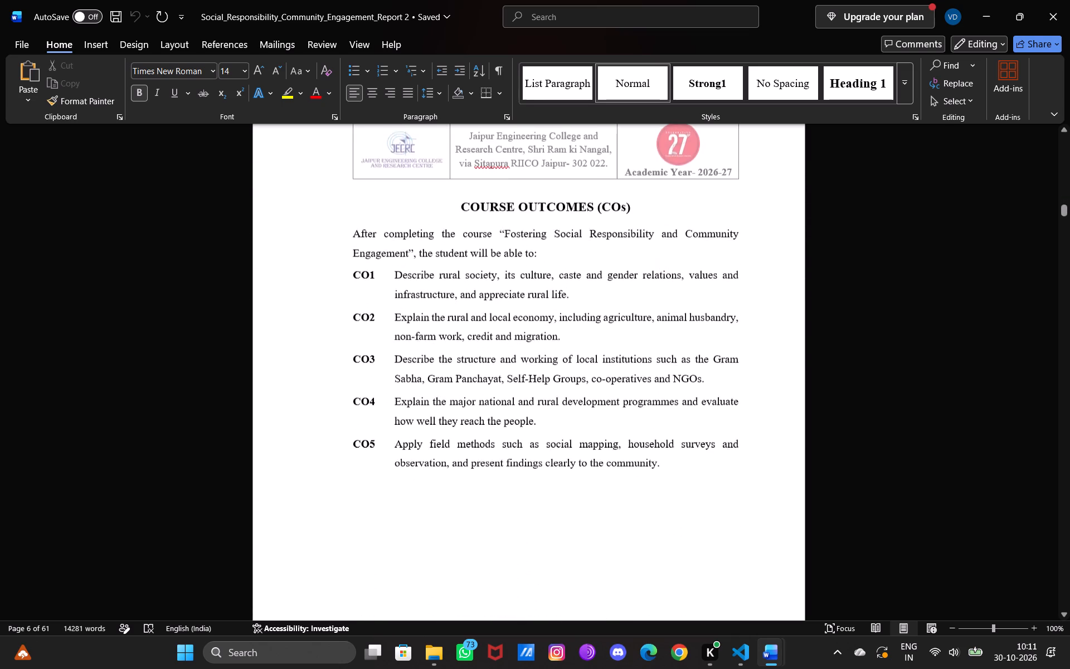
{"action": "scroll", "coordinate": [502, 316], "scroll_direction": "down", "scroll_amount": 6}
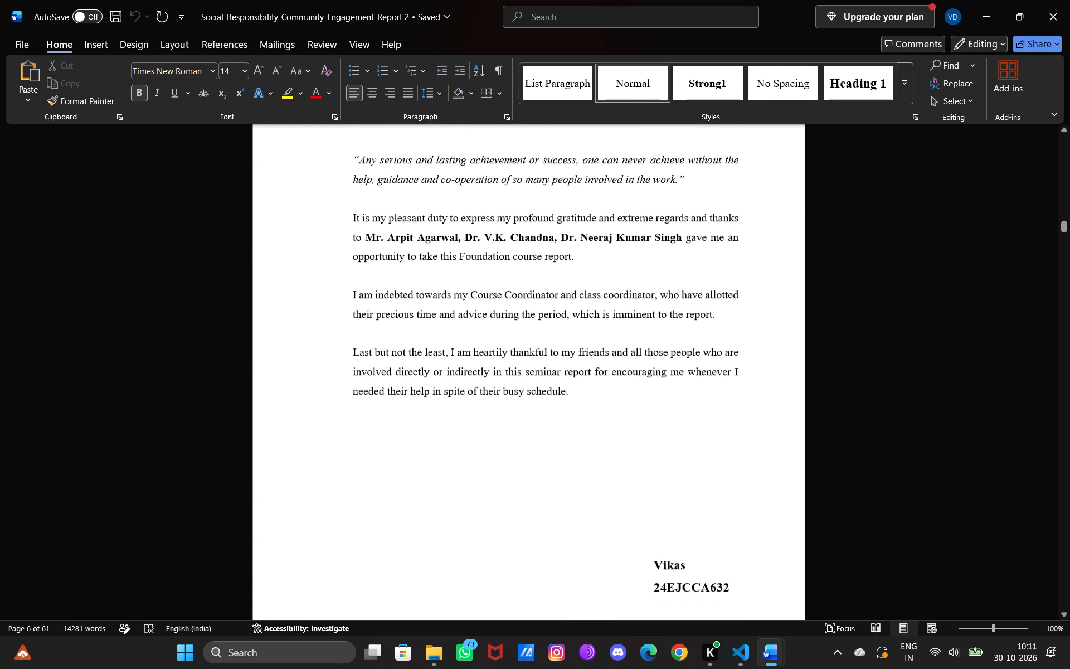
Switch back to the AI/ML report and review its outcomes pages, Acknowledgement, Table of Content and Figure Index.
{"action": "key", "text": "alt+Tab"}
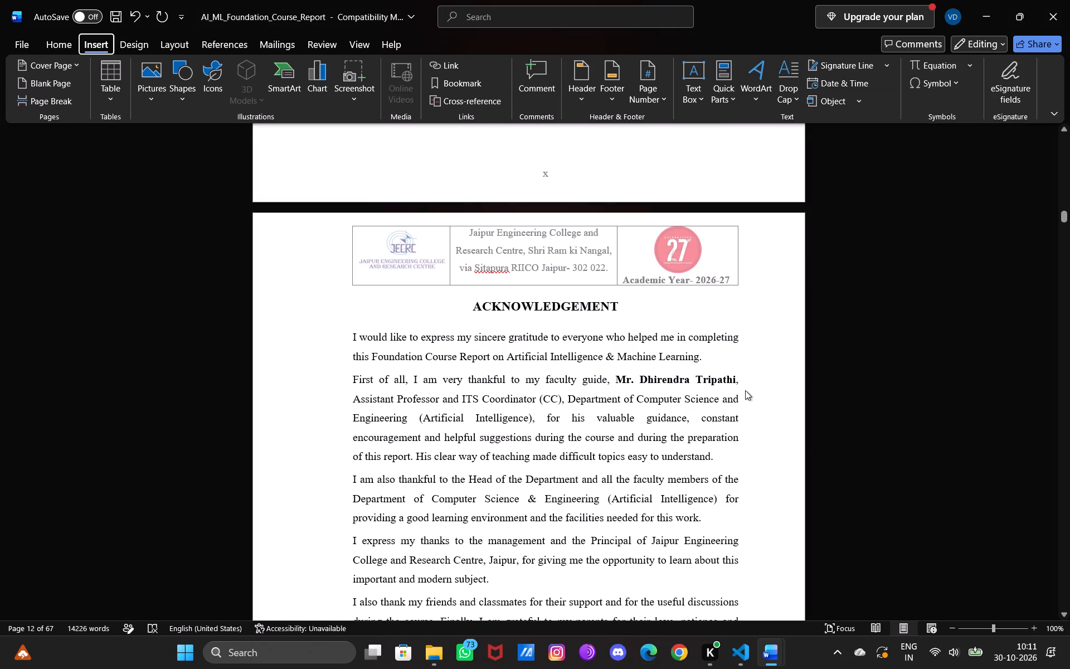
{"action": "scroll", "coordinate": [745, 390], "scroll_direction": "up", "scroll_amount": 3}
{"action": "left_click", "coordinate": [867, 349]}
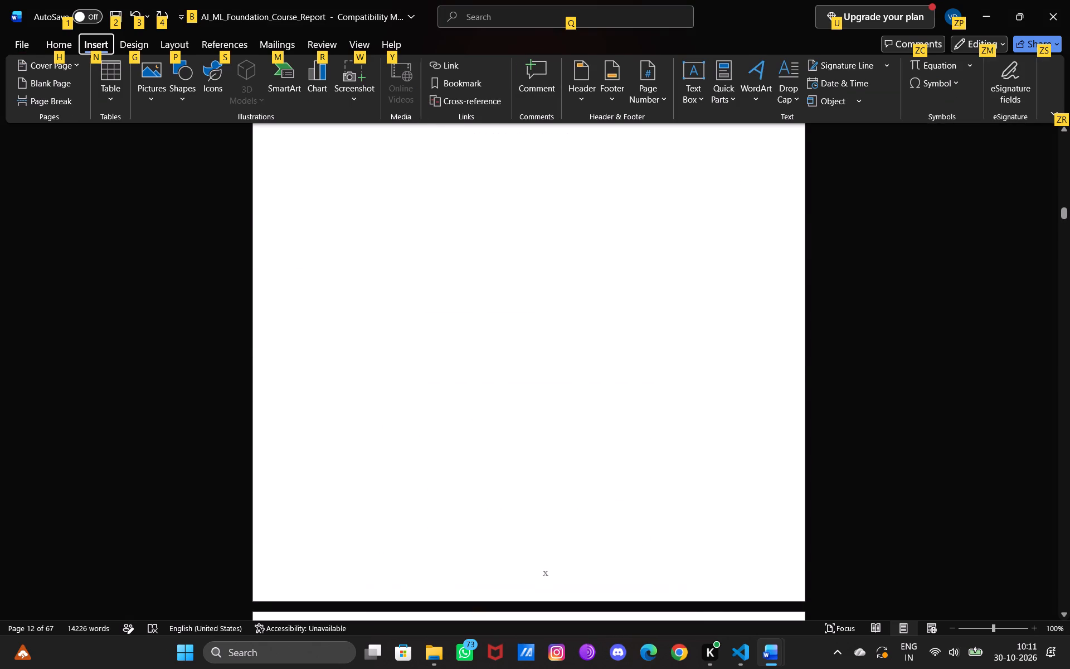
{"action": "scroll", "coordinate": [867, 349], "scroll_direction": "up", "scroll_amount": 9}
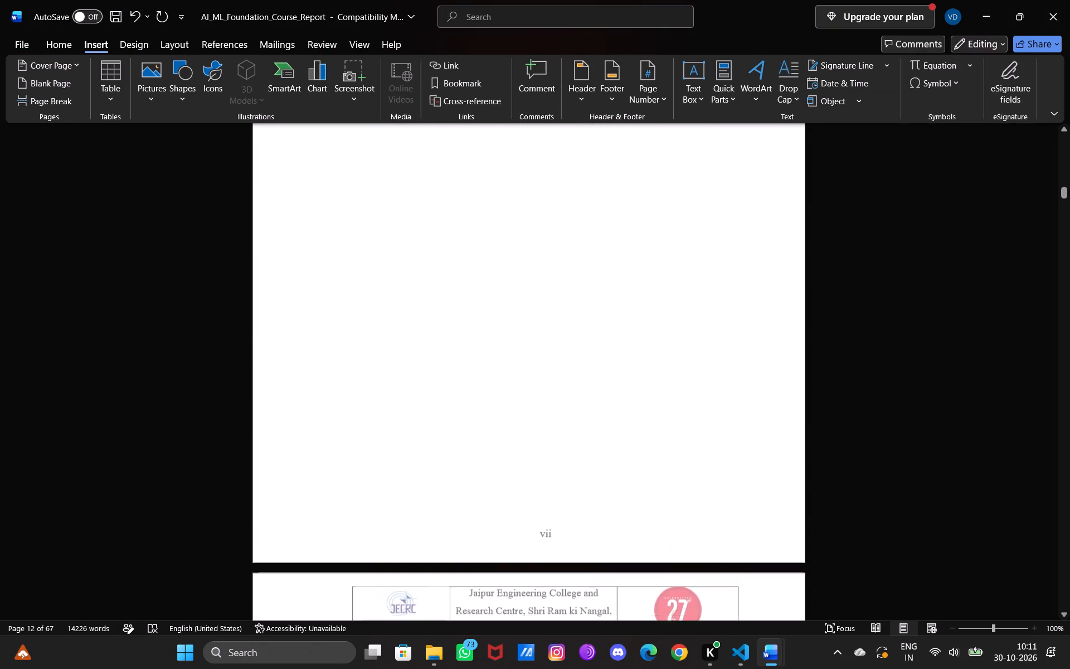
{"action": "scroll", "coordinate": [867, 349], "scroll_direction": "down", "scroll_amount": 5}
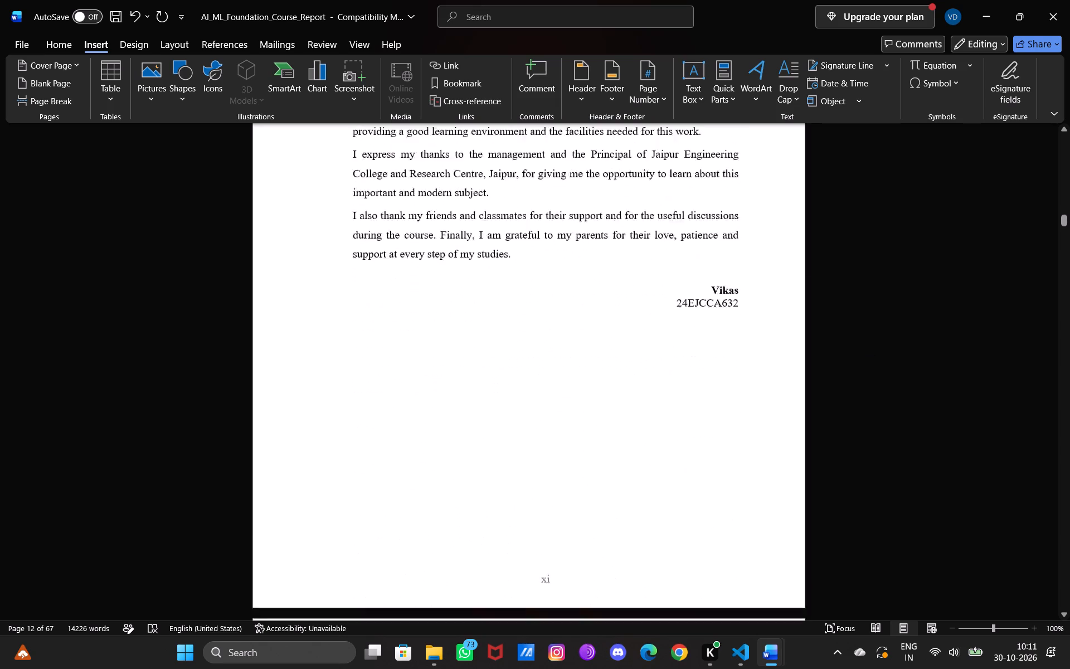
{"action": "scroll", "coordinate": [867, 349], "scroll_direction": "down", "scroll_amount": 5}
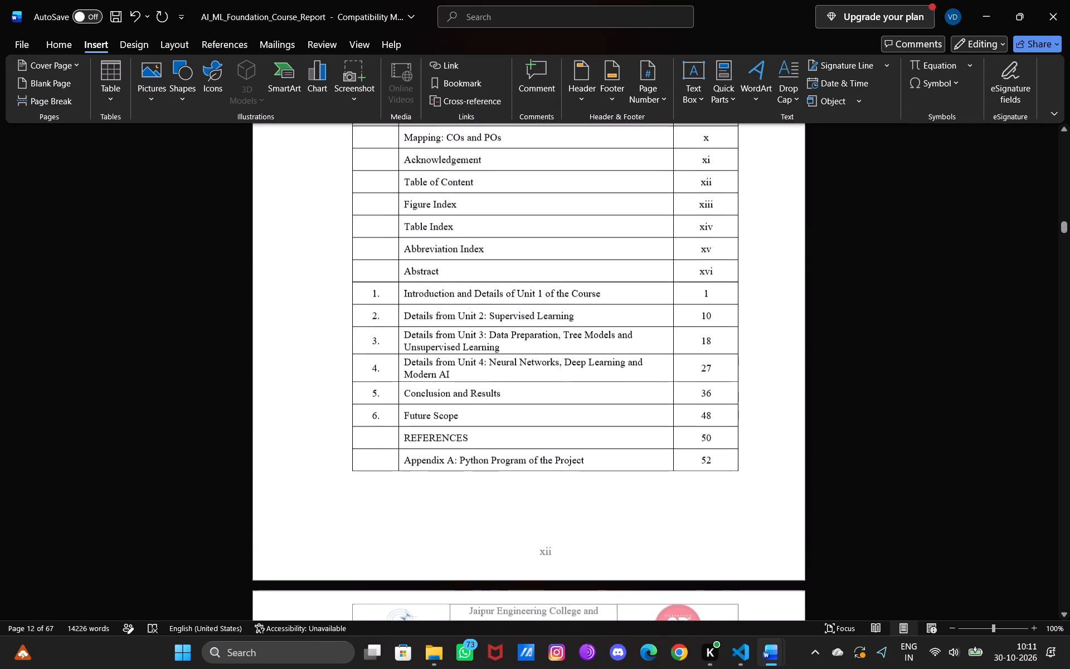
{"action": "scroll", "coordinate": [867, 349], "scroll_direction": "down", "scroll_amount": 5}
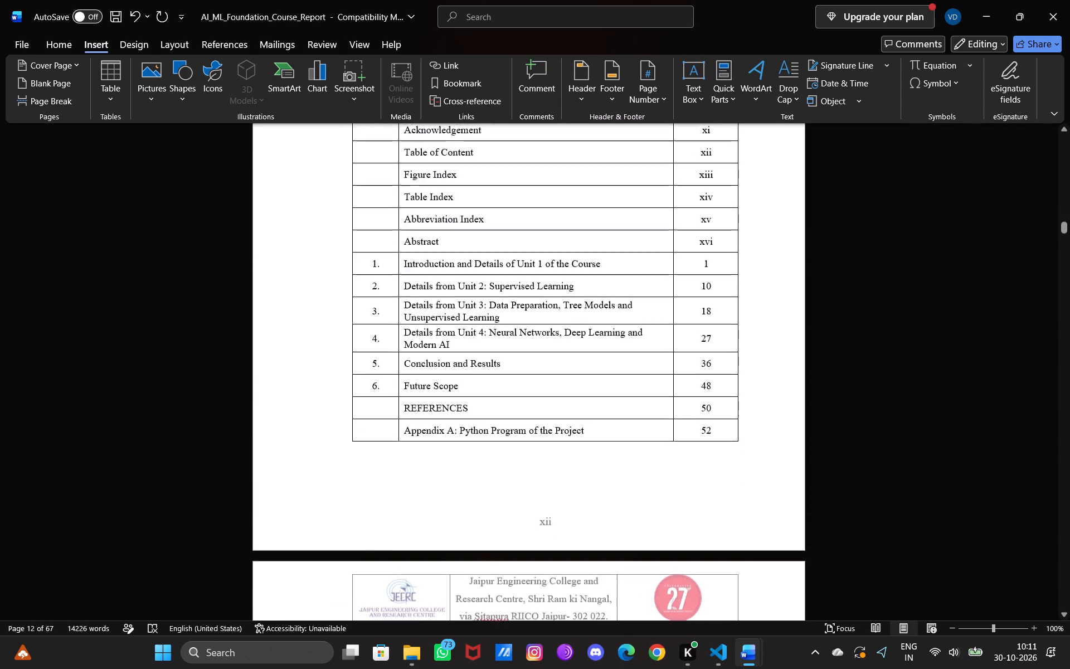
{"action": "scroll", "coordinate": [867, 349], "scroll_direction": "down", "scroll_amount": 1}
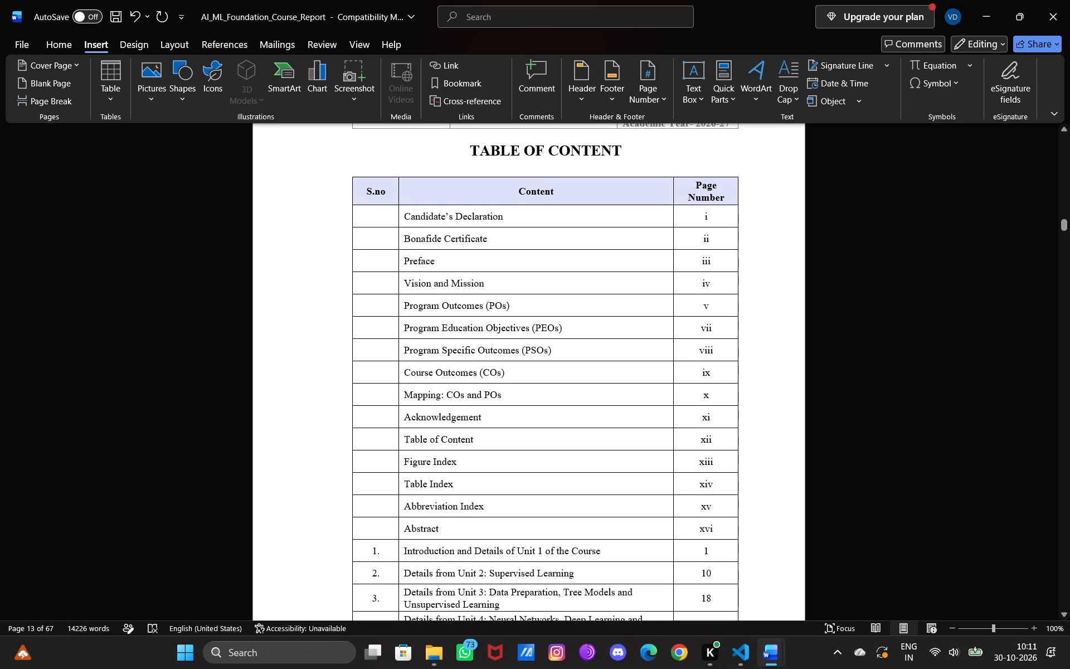
{"action": "scroll", "coordinate": [867, 349], "scroll_direction": "down", "scroll_amount": 2}
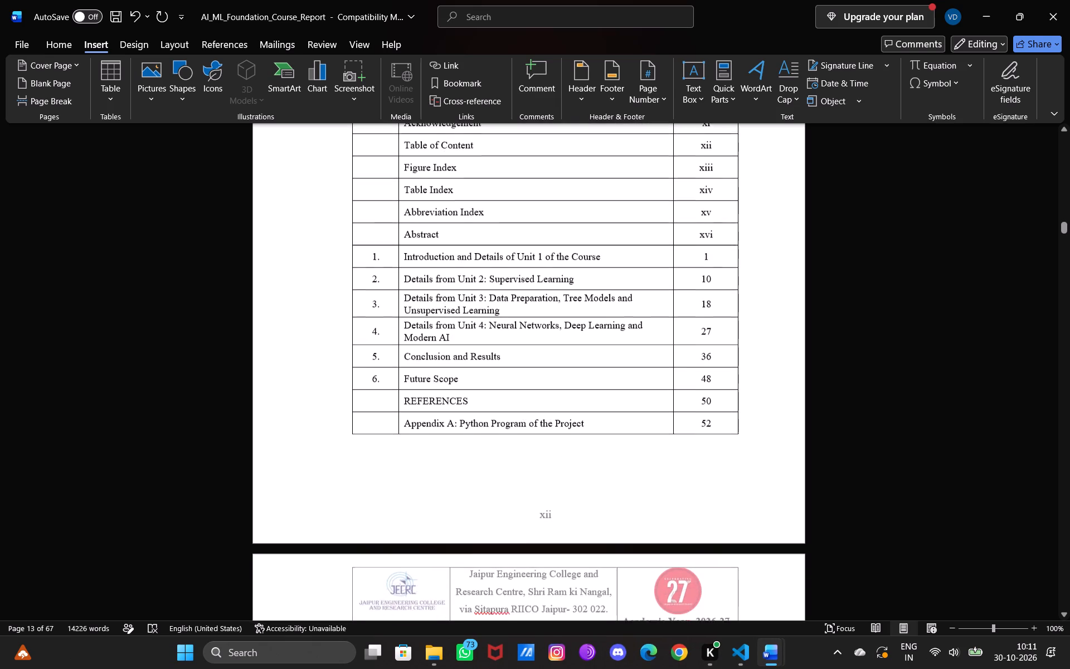
{"action": "scroll", "coordinate": [867, 349], "scroll_direction": "down", "scroll_amount": 1}
{"action": "scroll", "coordinate": [867, 349], "scroll_direction": "up", "scroll_amount": 1}
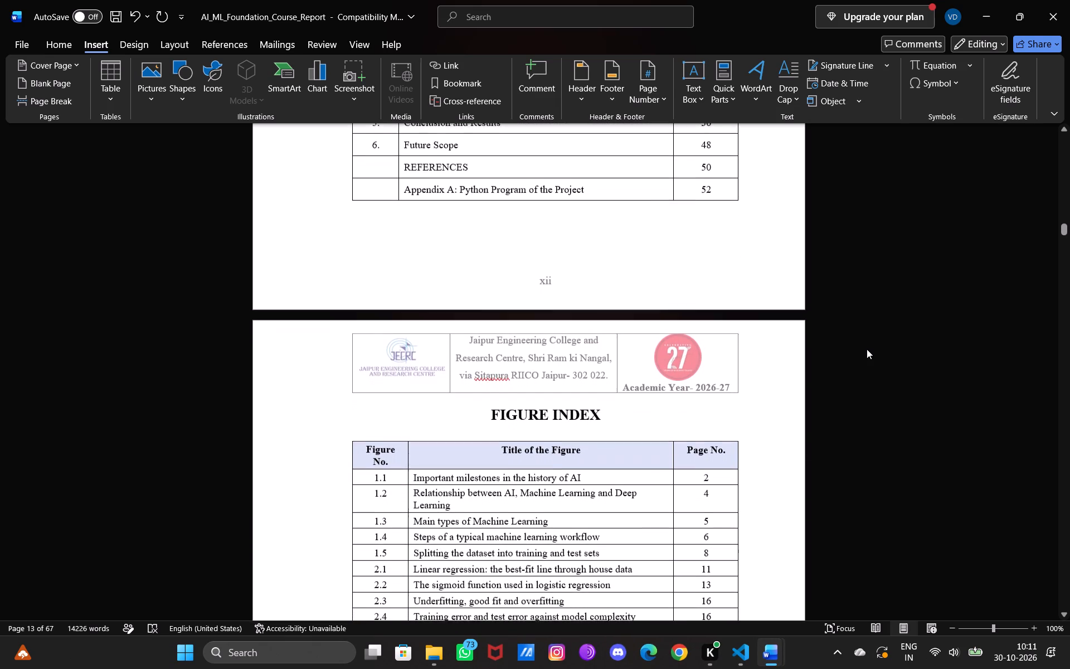
{"action": "scroll", "coordinate": [867, 349], "scroll_direction": "up", "scroll_amount": 3}
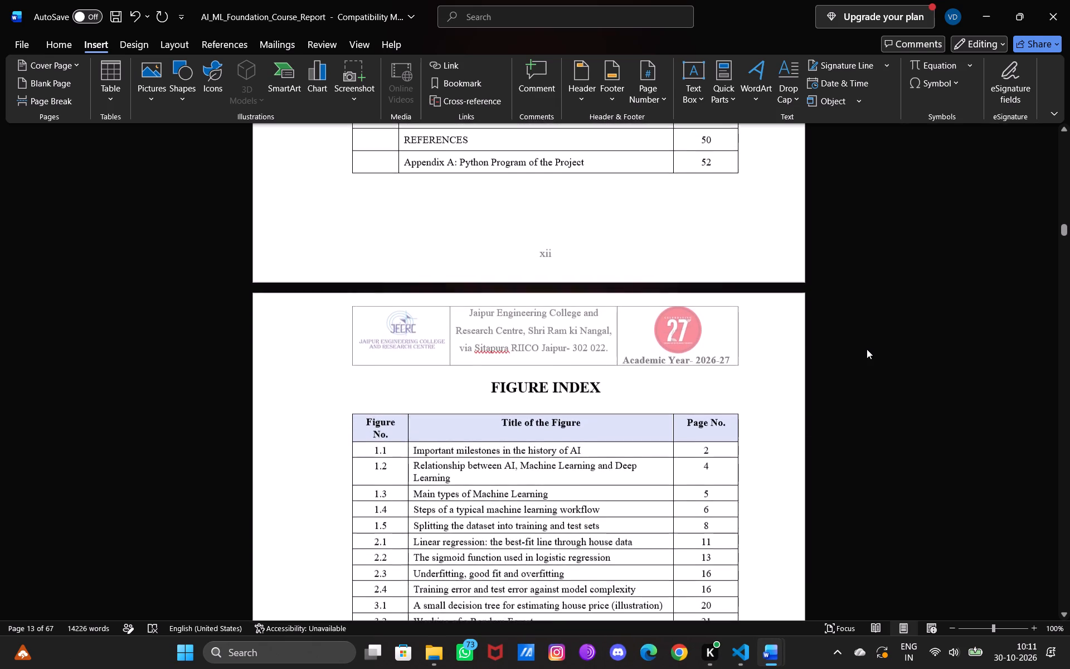
{"action": "scroll", "coordinate": [867, 349], "scroll_direction": "up", "scroll_amount": 2}
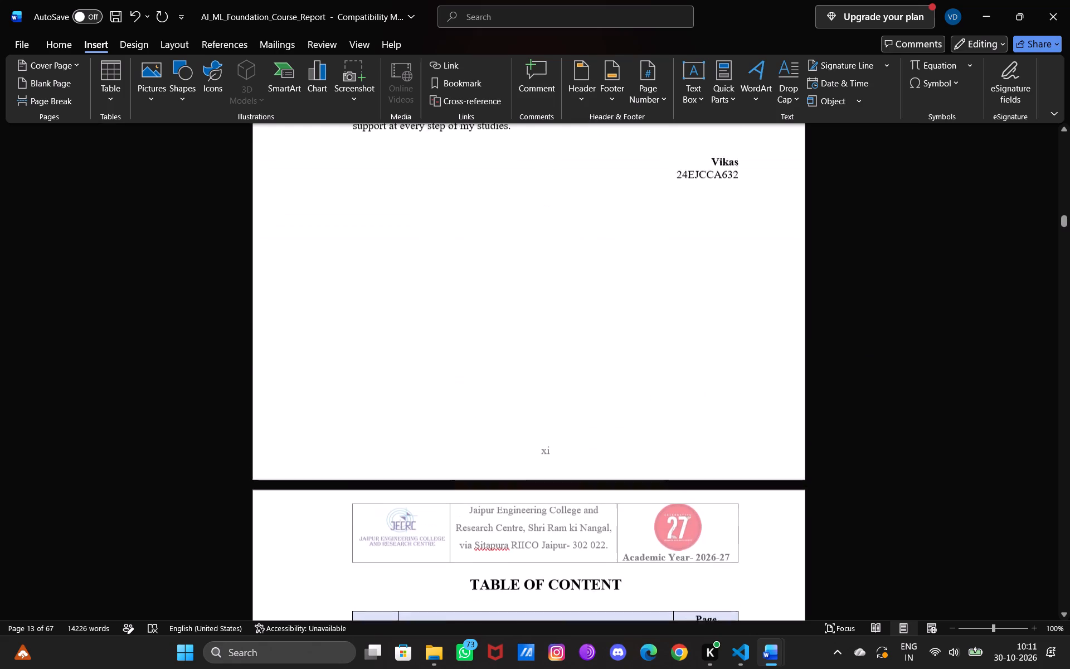
{"action": "scroll", "coordinate": [867, 349], "scroll_direction": "up", "scroll_amount": 4}
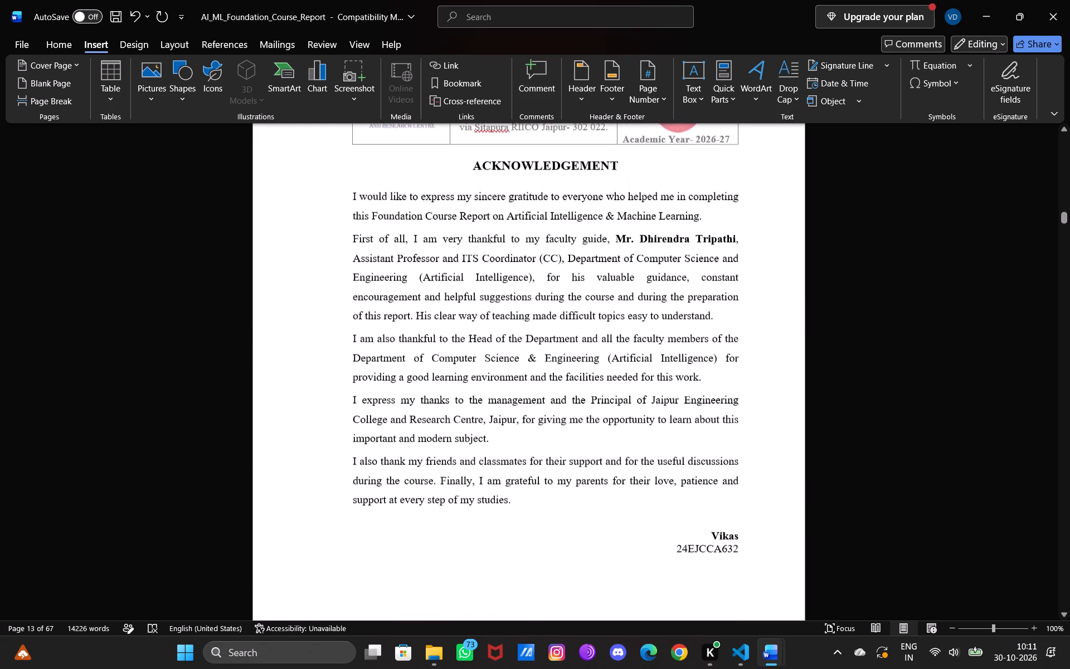
{"action": "scroll", "coordinate": [867, 349], "scroll_direction": "up", "scroll_amount": 1}
Replace the AI/ML report's acknowledgement paragraphs and signature lines with the acknowledgement text copied from the Social Responsibility report.
{"action": "key", "text": "alt+Tab"}
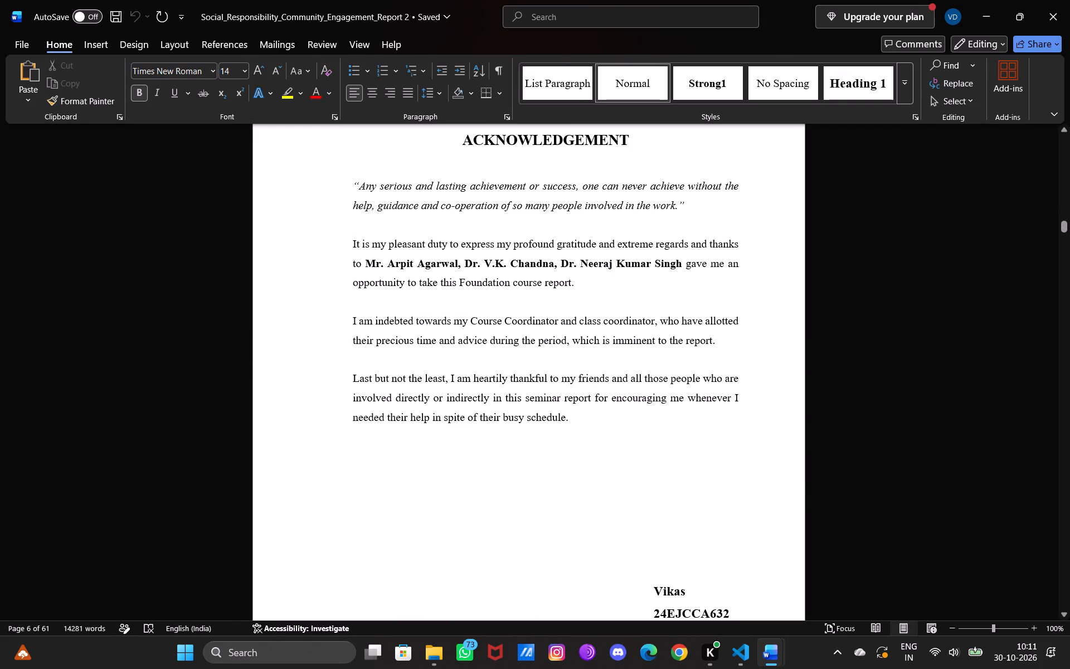
{"action": "left_click_drag", "start_coordinate": [355, 183], "coordinate": [685, 560]}
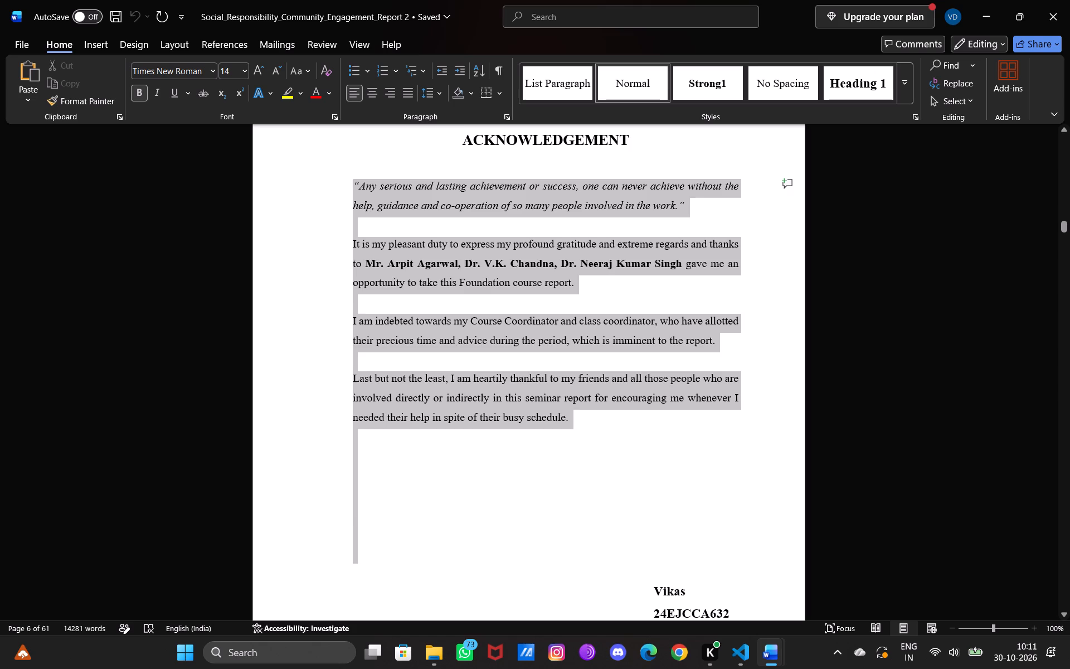
{"action": "left_click_drag", "start_coordinate": [685, 560], "coordinate": [732, 445]}
{"action": "key", "text": "ctrl+c"}
{"action": "key", "text": "alt+Tab"}
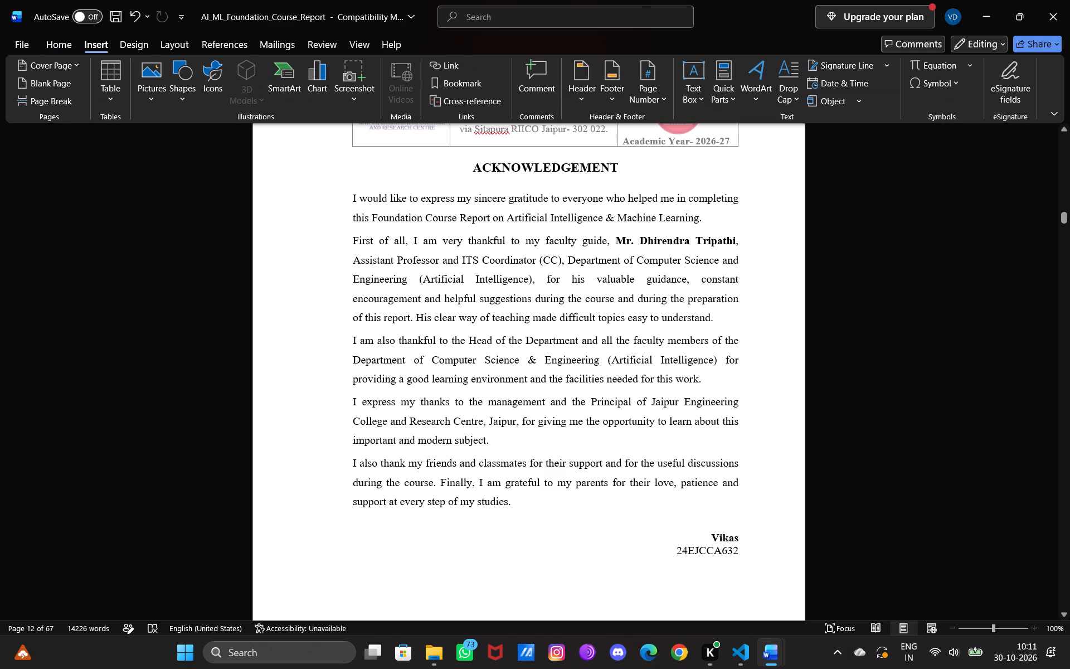
{"action": "left_click_drag", "start_coordinate": [742, 553], "coordinate": [395, 440]}
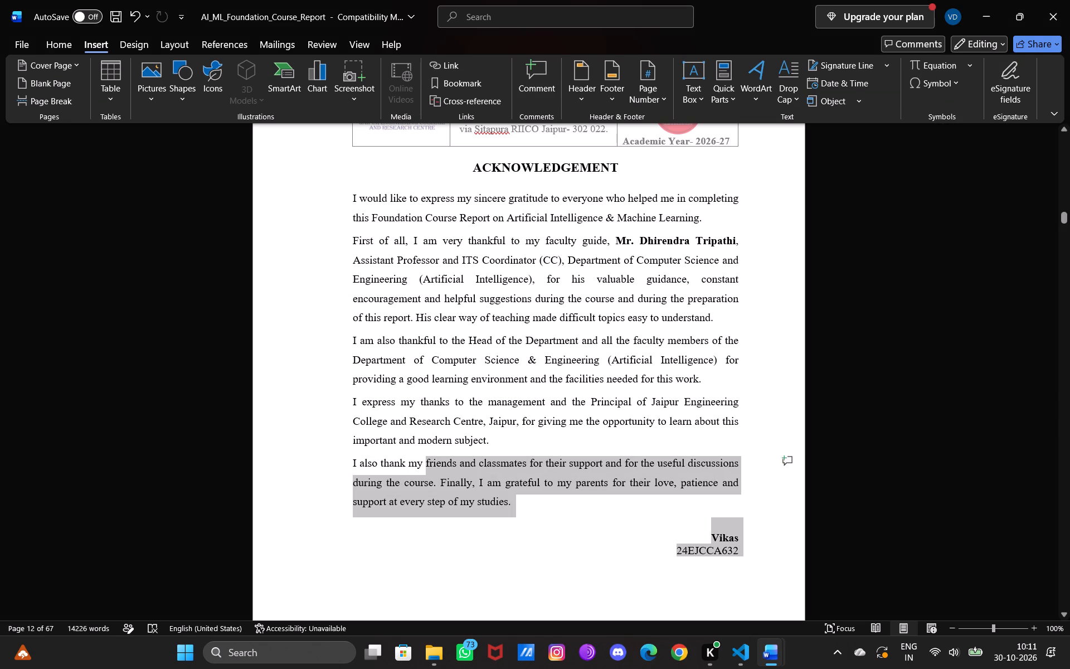
{"action": "left_click_drag", "start_coordinate": [395, 440], "coordinate": [305, 198]}
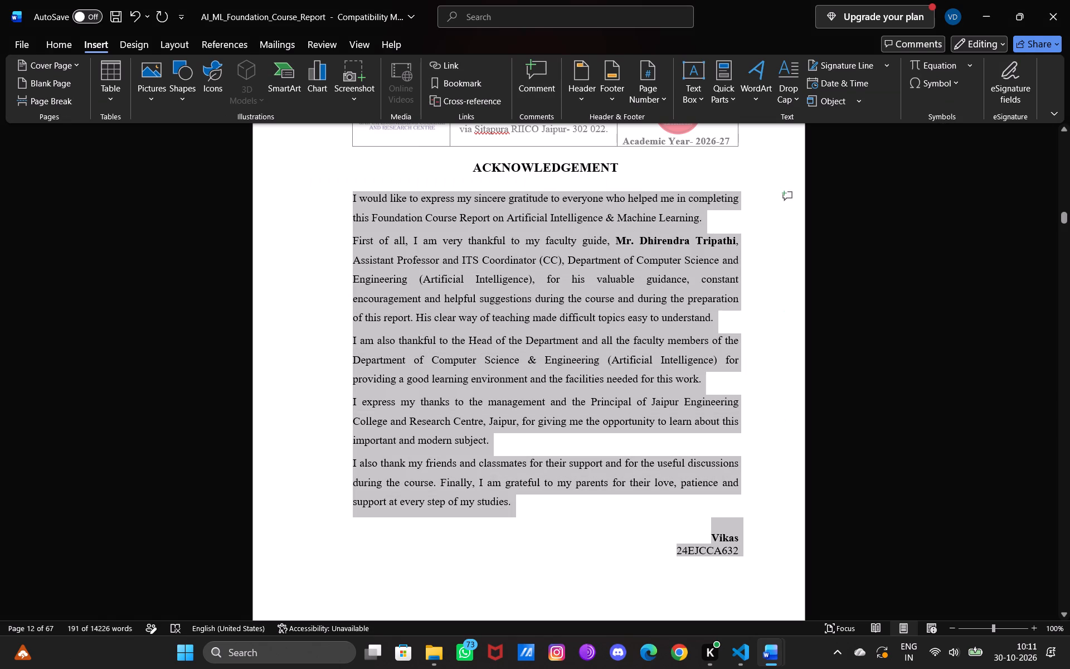
{"action": "key", "text": "ctrl+v"}
{"action": "scroll", "coordinate": [489, 253], "scroll_direction": "up", "scroll_amount": 1}
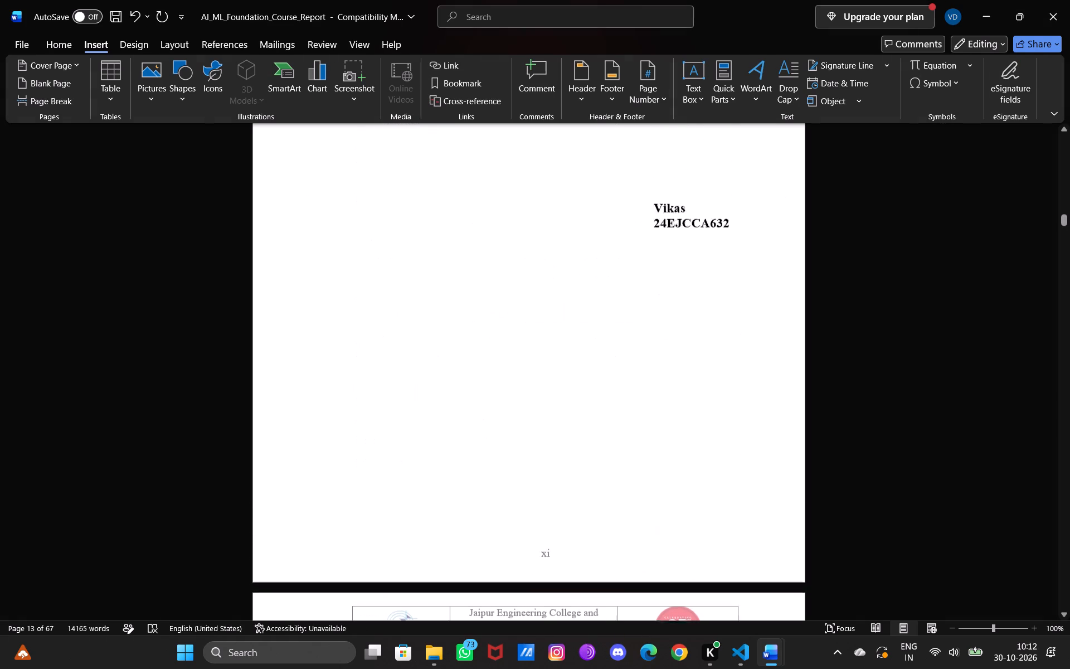
{"action": "scroll", "coordinate": [489, 253], "scroll_direction": "up", "scroll_amount": 2}
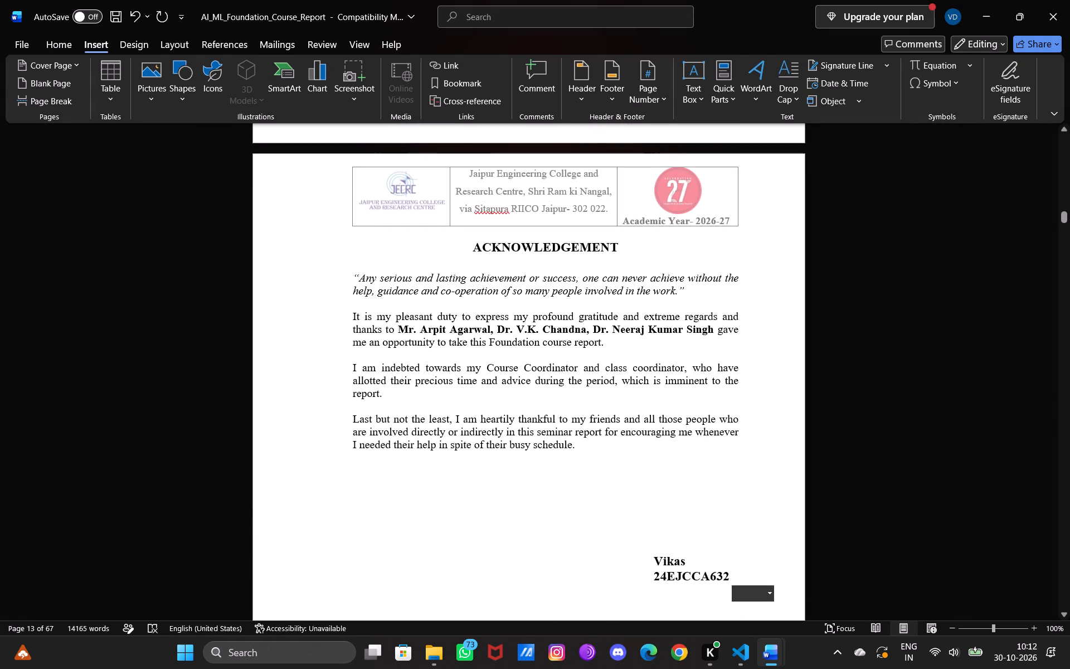
Switch between the two reports and compare the formatting, spacing and heading size of their Acknowledgement pages.
{"action": "left_click_drag", "start_coordinate": [576, 444], "coordinate": [357, 277]}
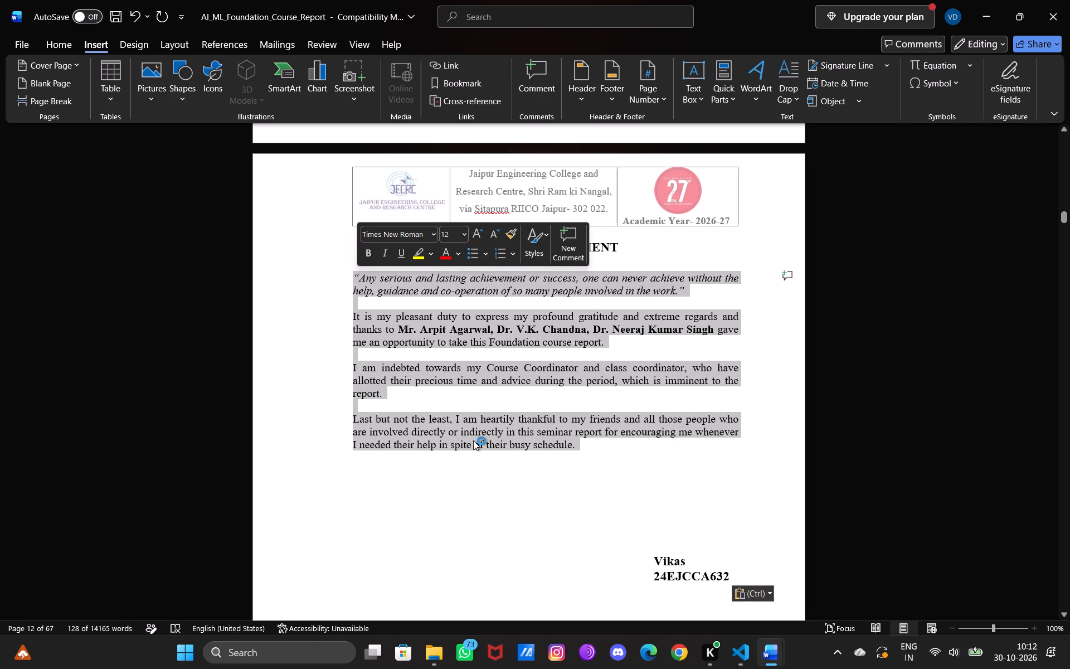
{"action": "key", "text": "alt+Tab"}
{"action": "left_click", "coordinate": [521, 384]}
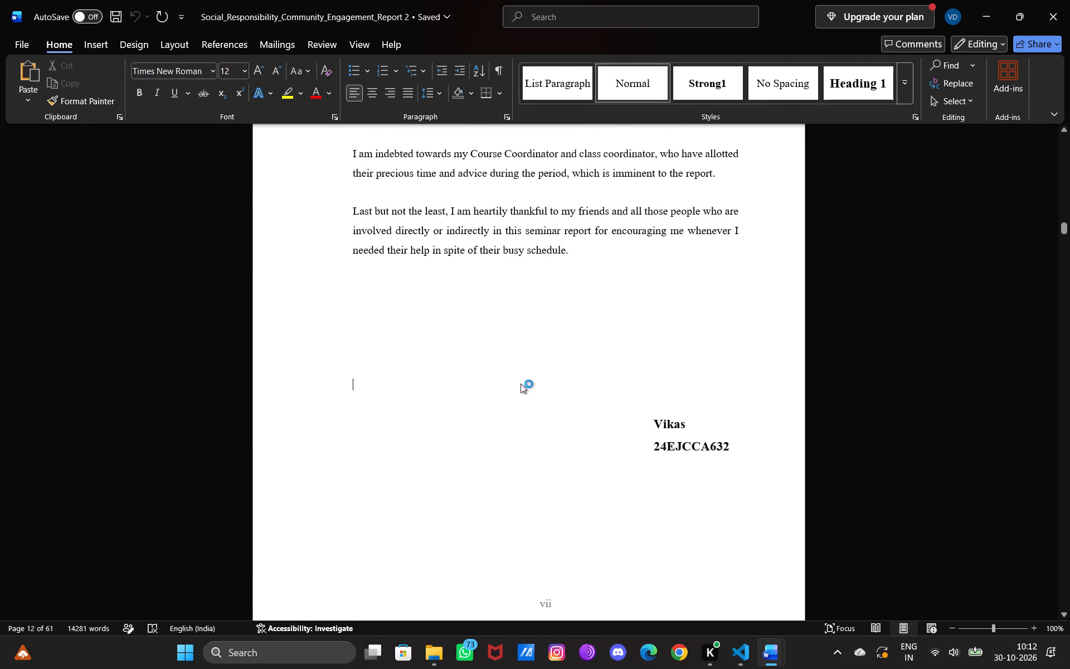
{"action": "scroll", "coordinate": [521, 384], "scroll_direction": "up", "scroll_amount": 1}
{"action": "left_click", "coordinate": [524, 388]}
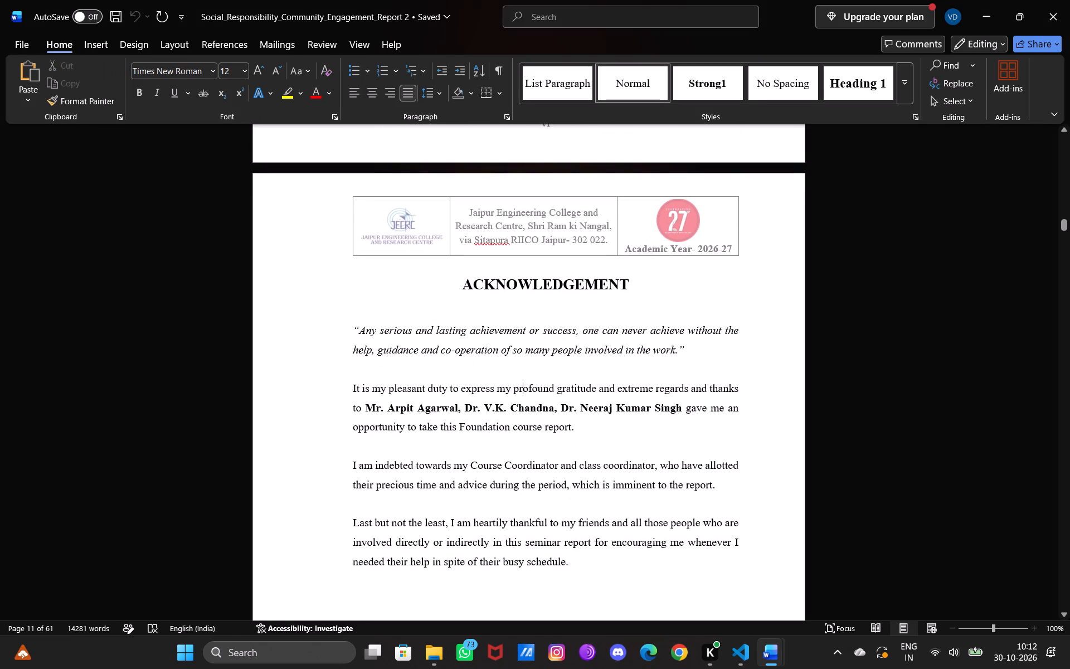
{"action": "left_click_drag", "start_coordinate": [524, 388], "coordinate": [541, 387]}
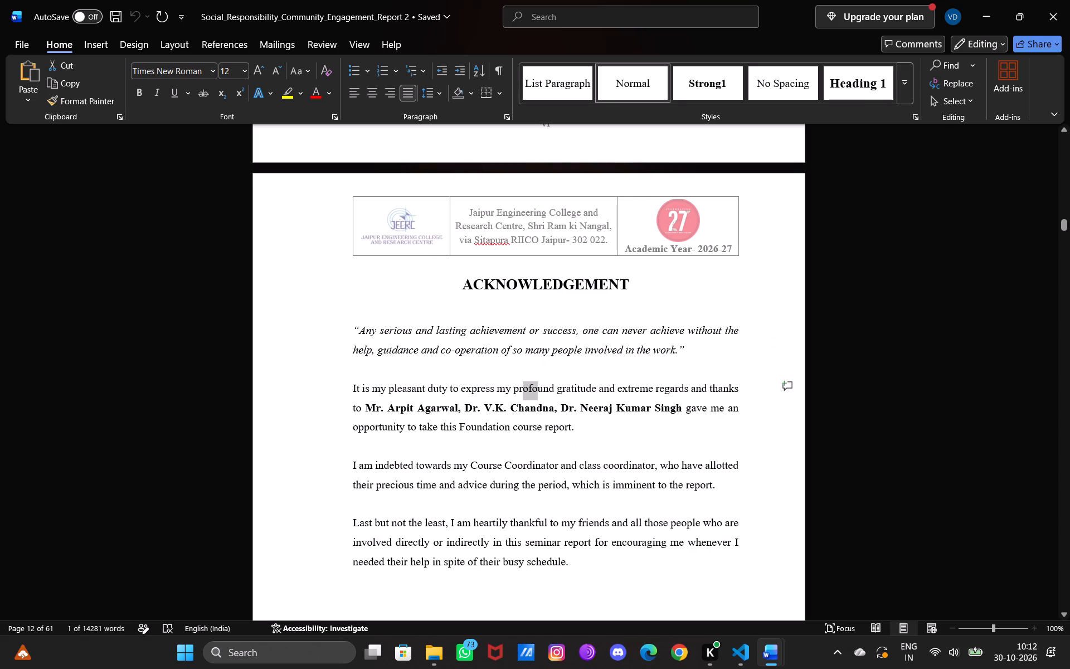
{"action": "key", "text": "alt+Tab"}
{"action": "left_click", "coordinate": [568, 490]}
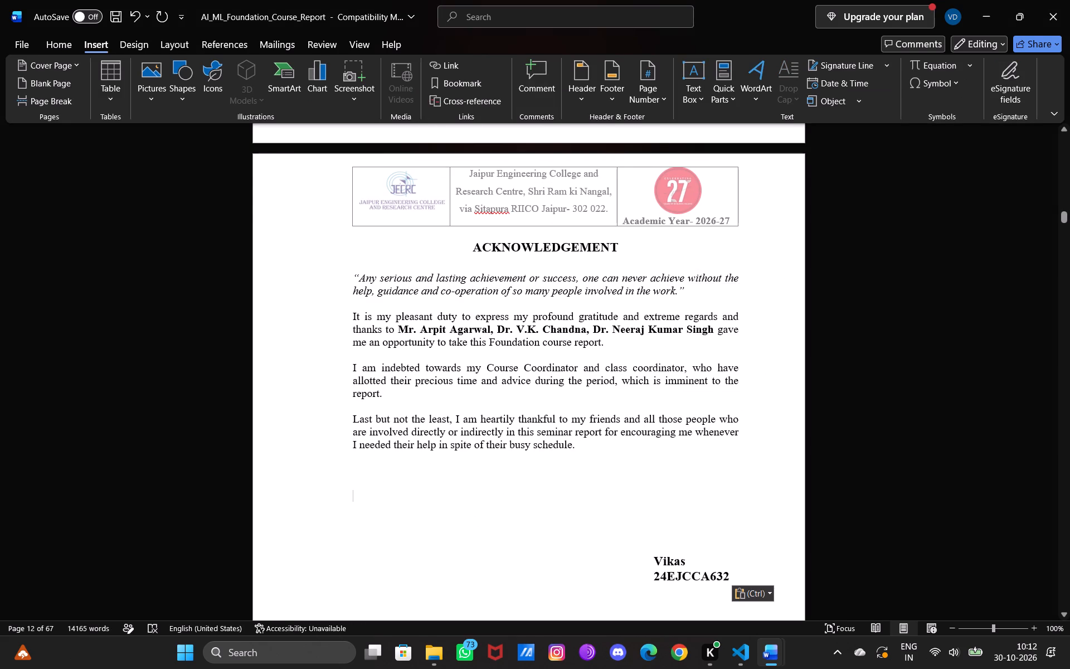
{"action": "left_click_drag", "start_coordinate": [680, 291], "coordinate": [652, 280]}
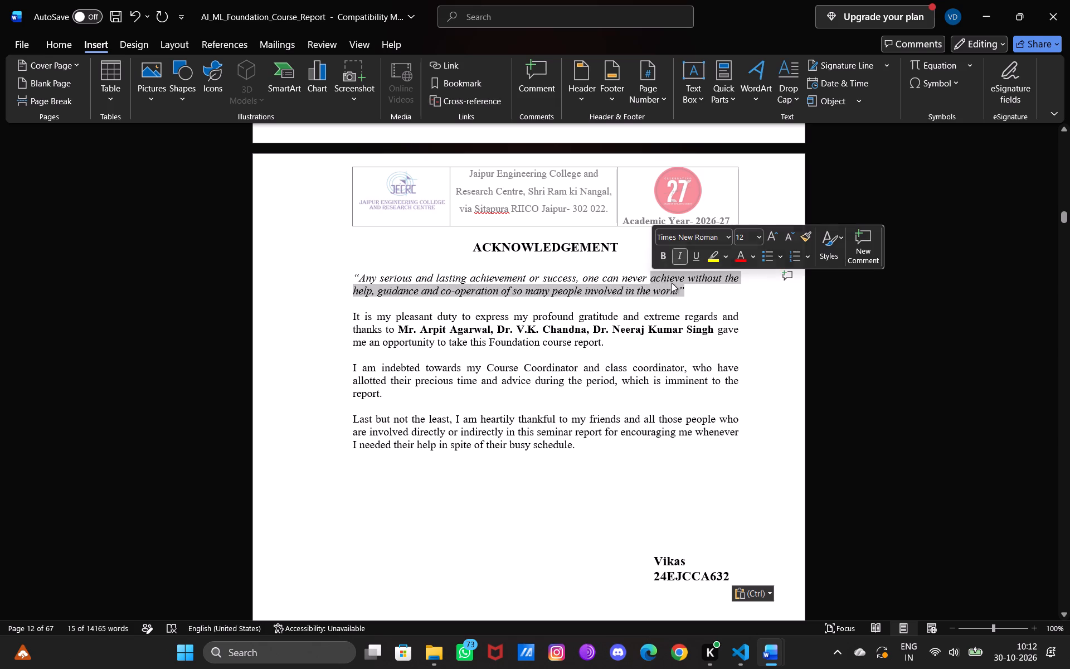
{"action": "left_click", "coordinate": [770, 346]}
{"action": "scroll", "coordinate": [770, 346], "scroll_direction": "down", "scroll_amount": 1}
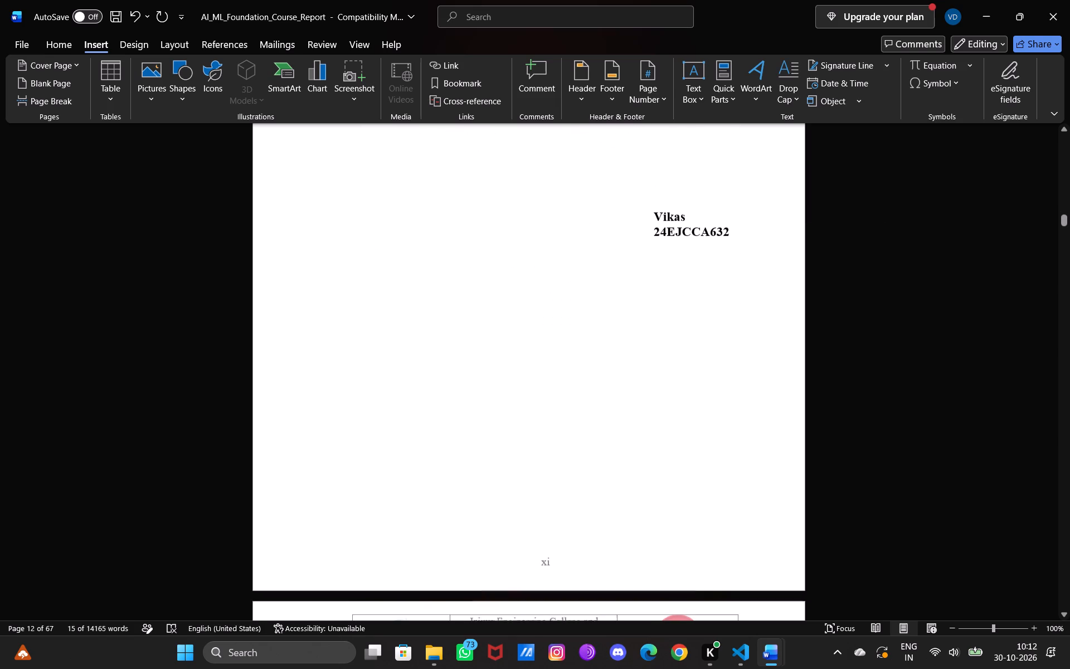
{"action": "scroll", "coordinate": [770, 346], "scroll_direction": "down", "scroll_amount": 1}
{"action": "key", "text": "alt+Tab"}
{"action": "scroll", "coordinate": [781, 422], "scroll_direction": "down", "scroll_amount": 1}
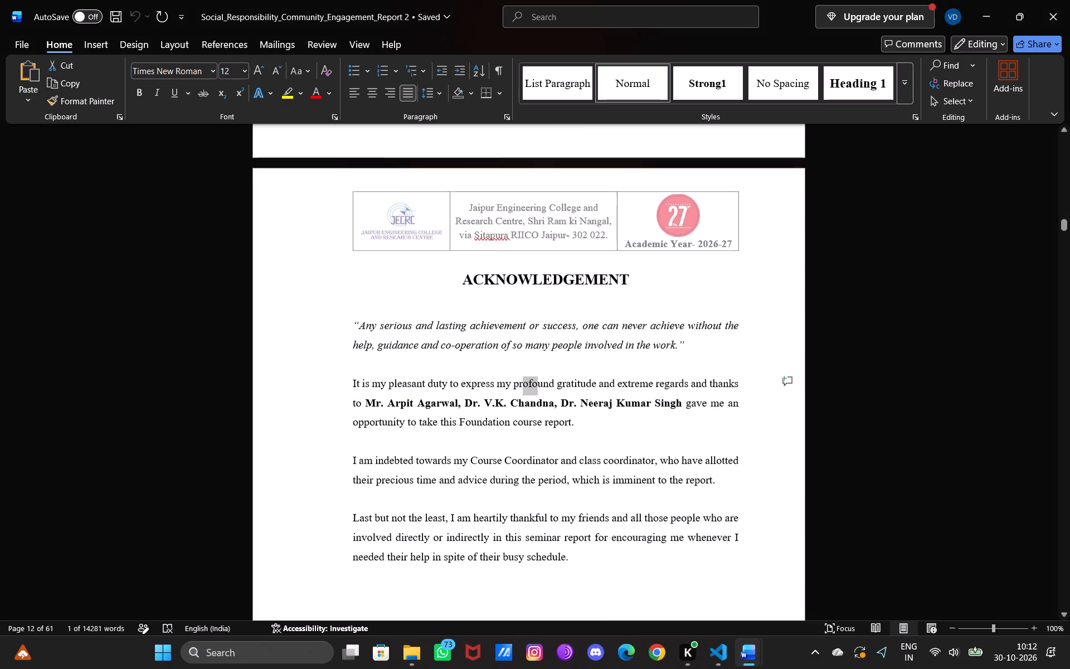
{"action": "scroll", "coordinate": [781, 422], "scroll_direction": "down", "scroll_amount": 1}
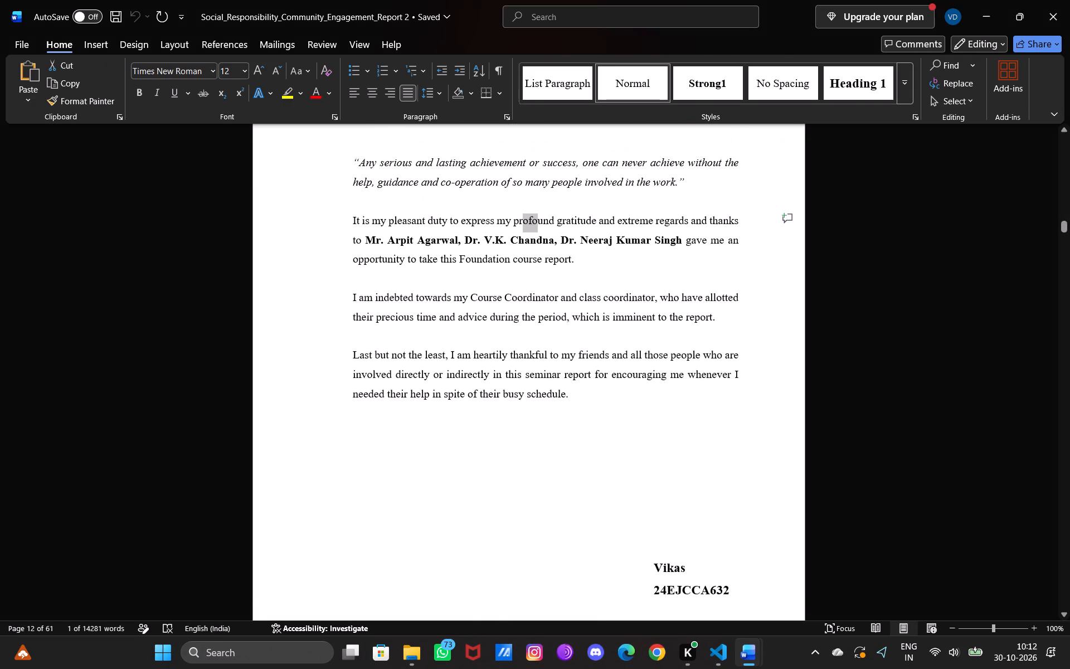
{"action": "key", "text": "alt+Tab"}
{"action": "scroll", "coordinate": [642, 341], "scroll_direction": "up", "scroll_amount": 1}
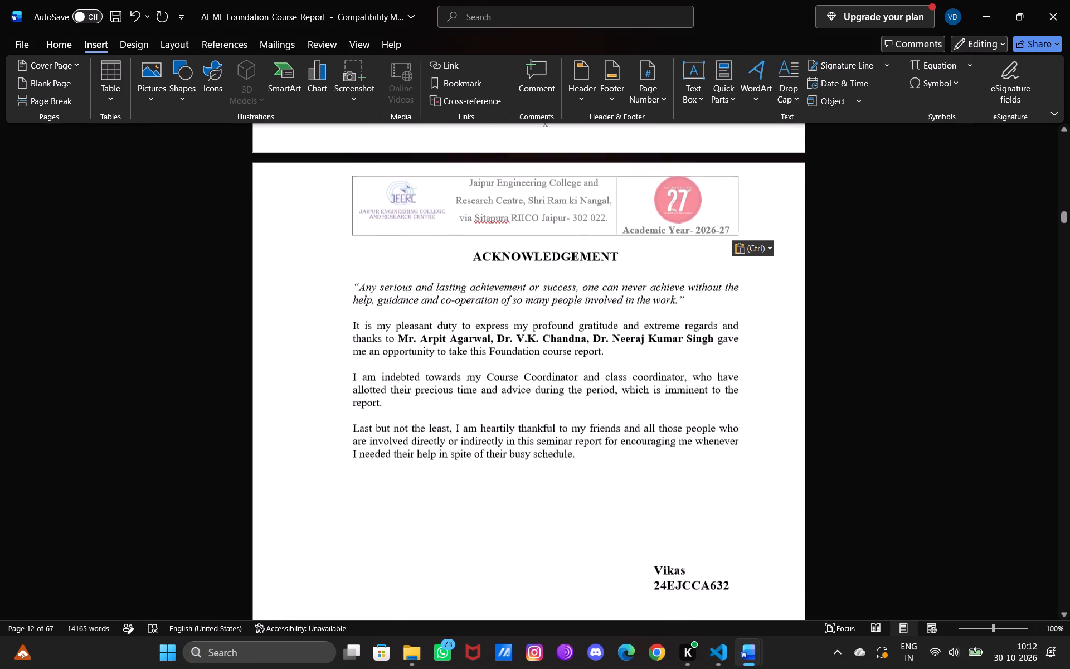
{"action": "scroll", "coordinate": [642, 341], "scroll_direction": "up", "scroll_amount": 1}
Set the AI/ML report's ACKNOWLEDGEMENT heading to font size 16.
{"action": "left_click", "coordinate": [619, 287]}
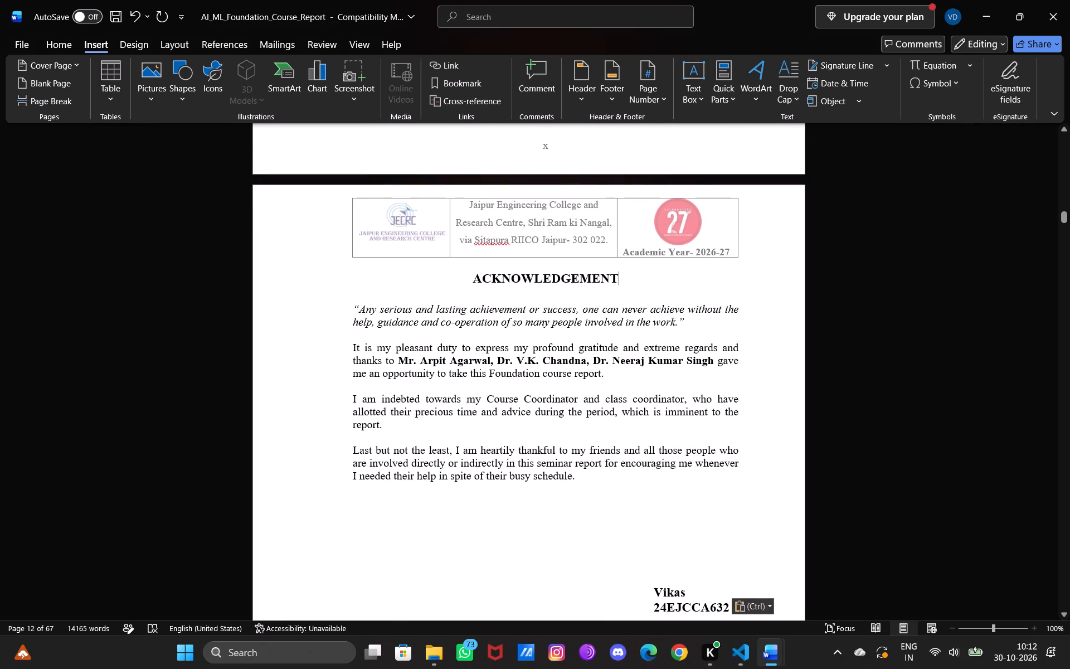
{"action": "left_click_drag", "start_coordinate": [619, 278], "coordinate": [473, 275]}
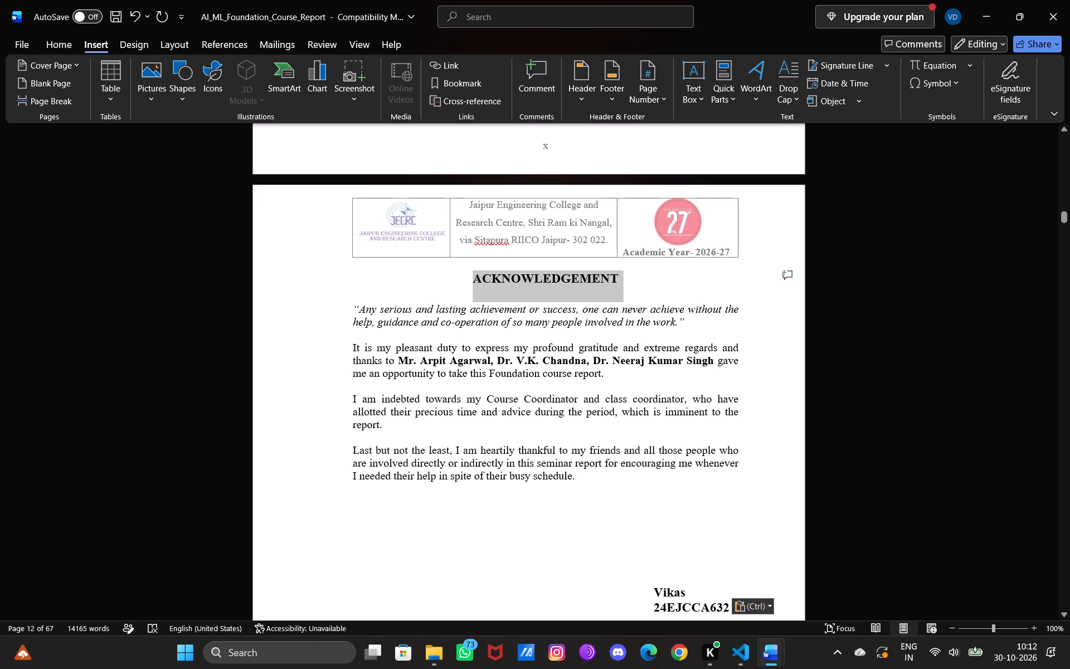
{"action": "left_click_drag", "start_coordinate": [473, 275], "coordinate": [474, 275]}
{"action": "left_click", "coordinate": [581, 234]}
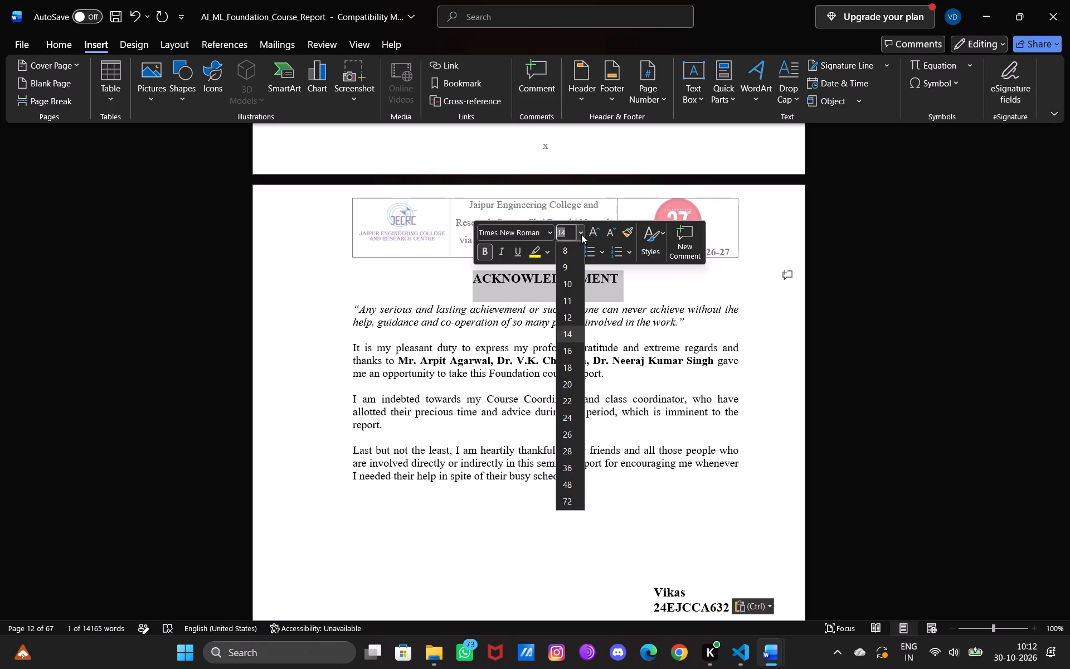
{"action": "left_click", "coordinate": [568, 346]}
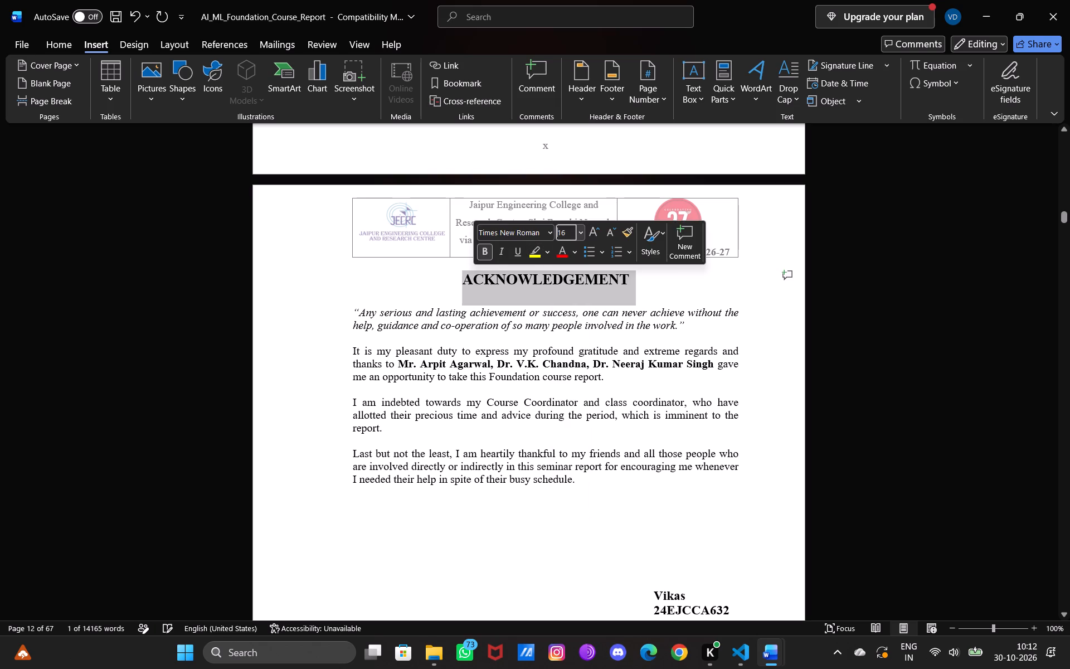
Insert a new line after the ACKNOWLEDGEMENT heading and check the page layout below it.
{"action": "left_click", "coordinate": [646, 299]}
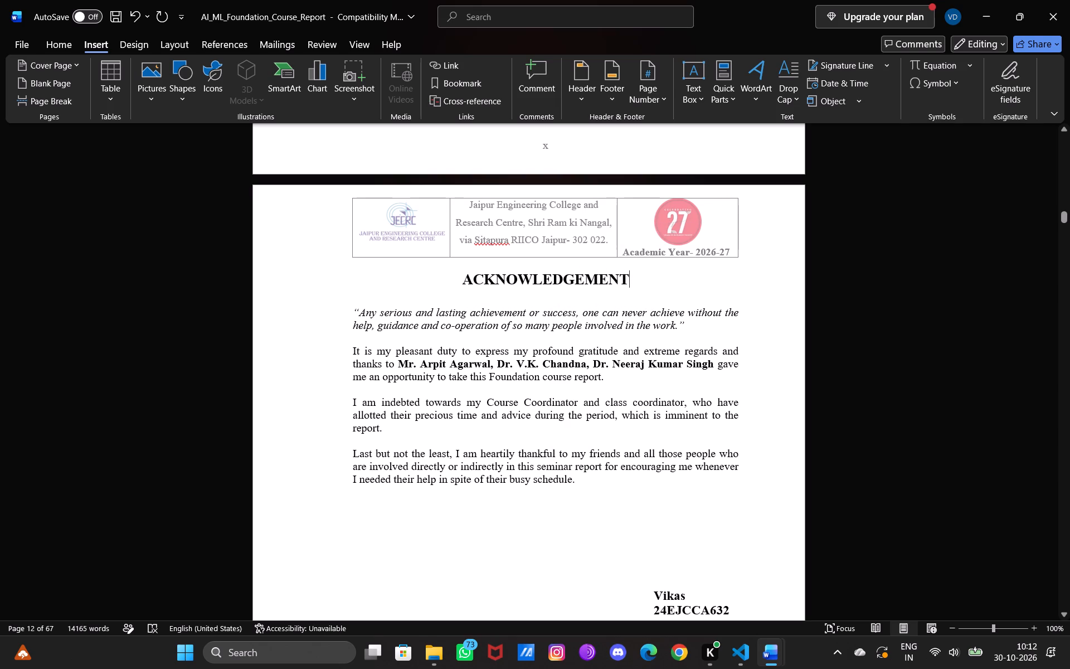
{"action": "key", "text": "Return"}
{"action": "scroll", "coordinate": [646, 299], "scroll_direction": "down", "scroll_amount": 1}
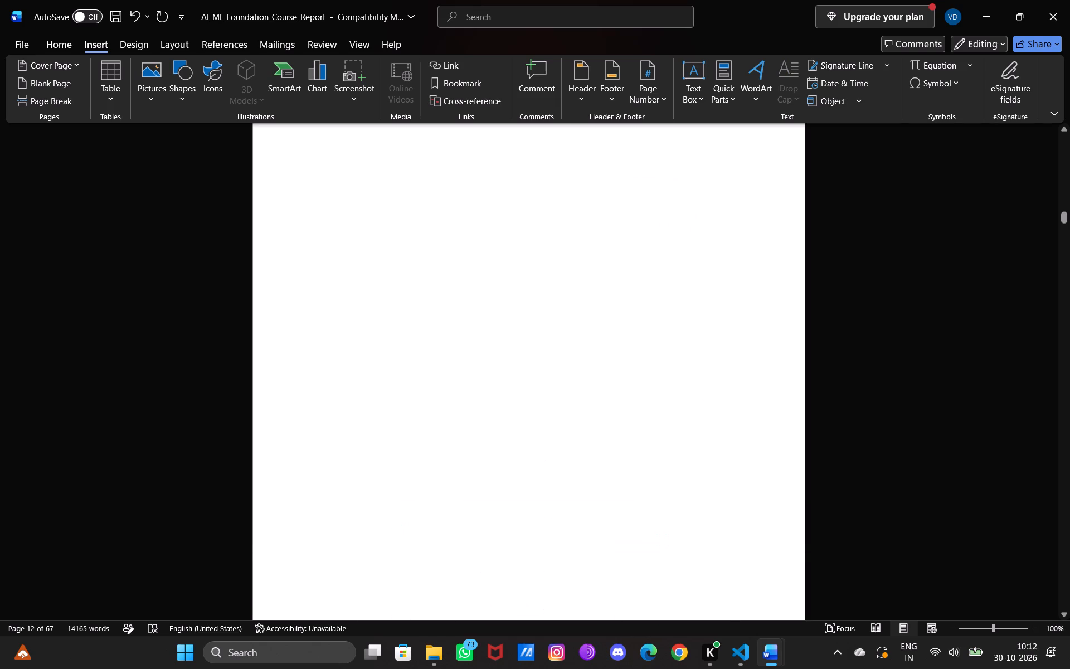
{"action": "scroll", "coordinate": [646, 299], "scroll_direction": "down", "scroll_amount": 1}
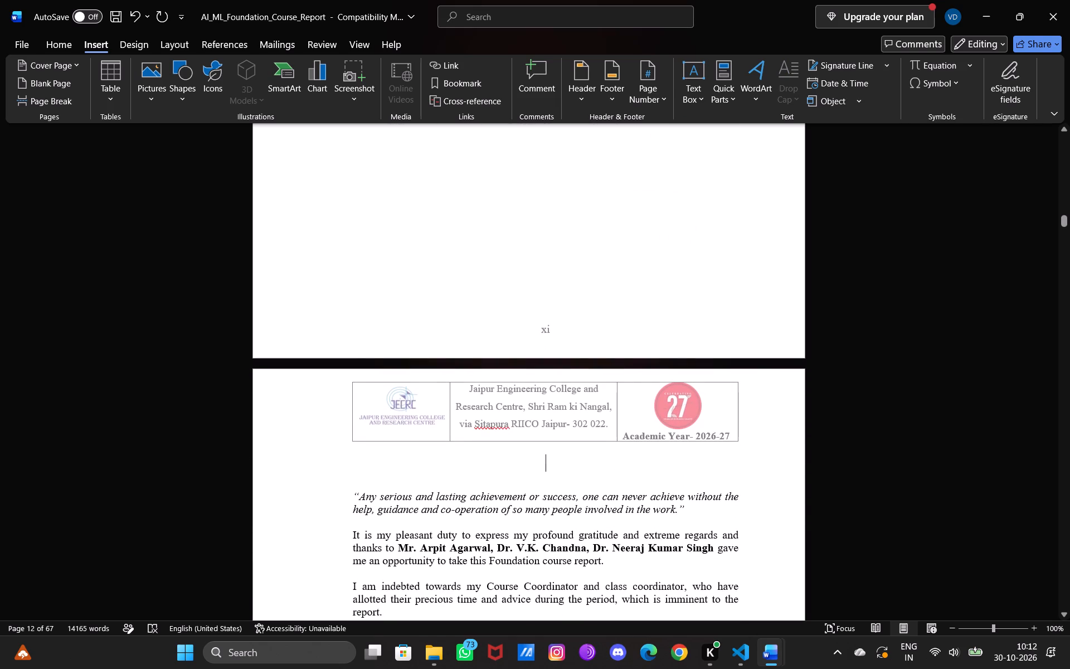
Try to delete the empty line above the opening quotation to bring the text back under the ACKNOWLEDGEMENT heading.
{"action": "key", "text": "BackSpace"}
{"action": "key", "text": "BackSpace"}
{"action": "key", "text": "BackSpace"}
{"action": "key", "text": "BackSpace"}
{"action": "key", "text": "BackSpace"}
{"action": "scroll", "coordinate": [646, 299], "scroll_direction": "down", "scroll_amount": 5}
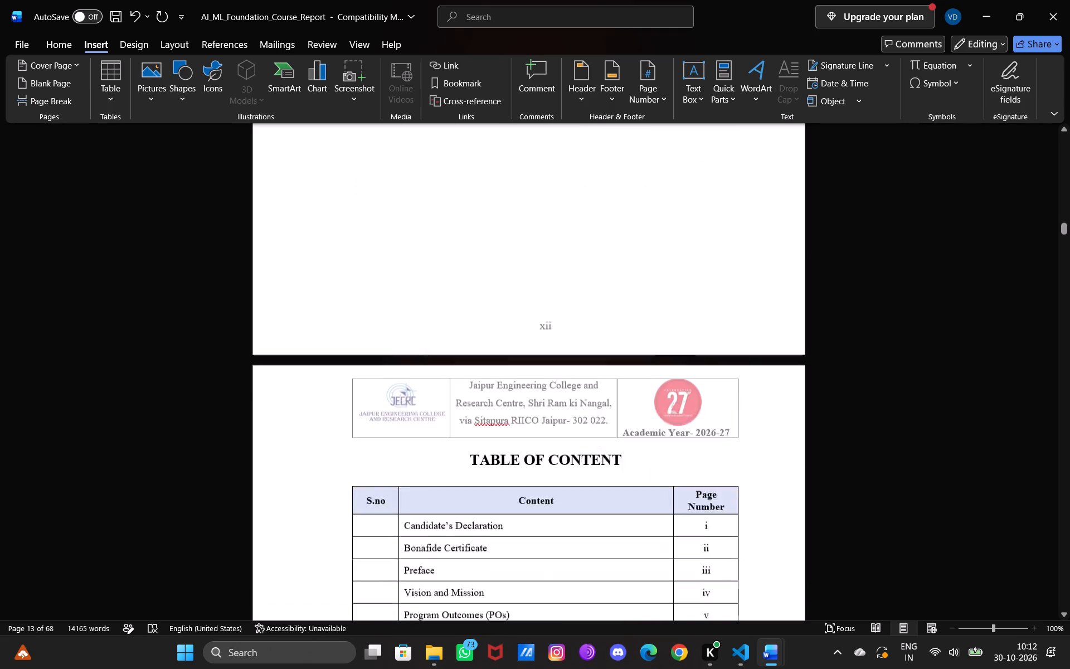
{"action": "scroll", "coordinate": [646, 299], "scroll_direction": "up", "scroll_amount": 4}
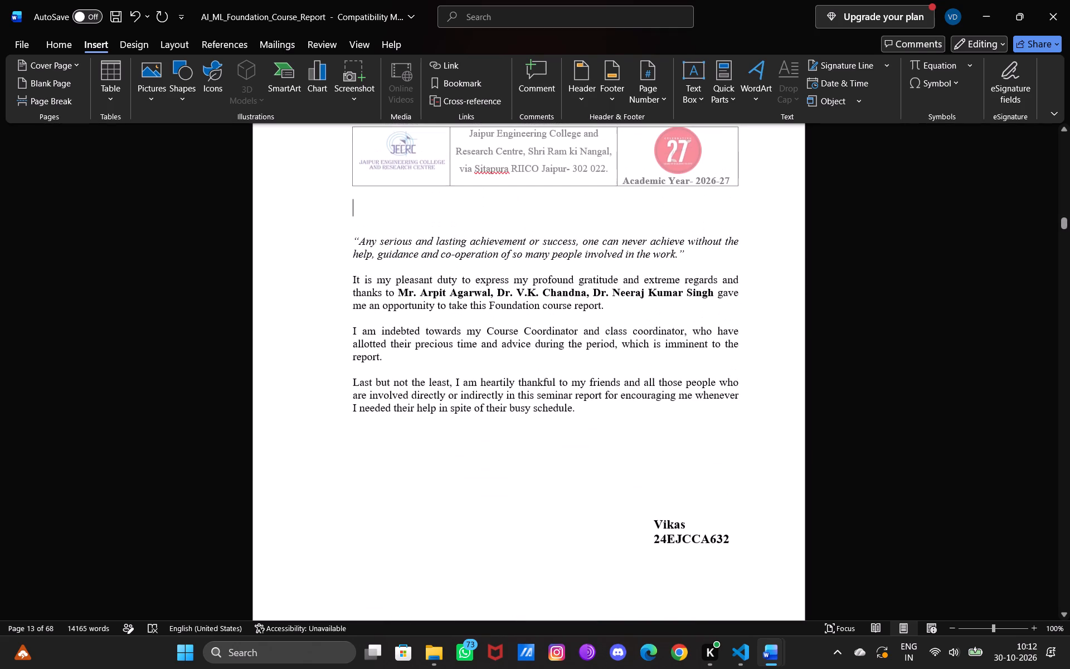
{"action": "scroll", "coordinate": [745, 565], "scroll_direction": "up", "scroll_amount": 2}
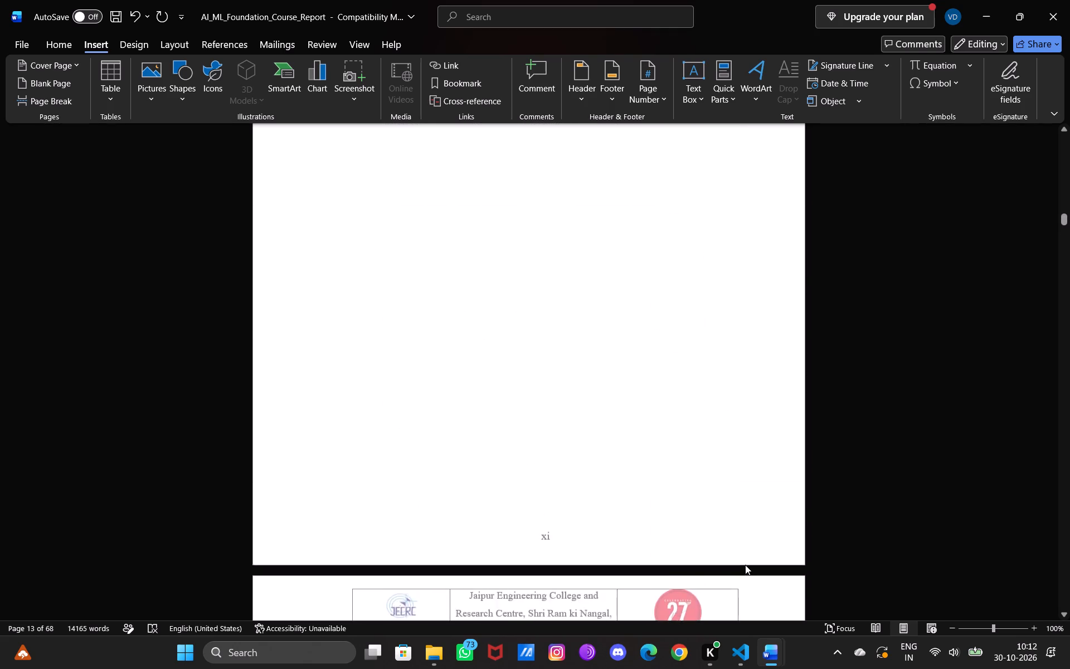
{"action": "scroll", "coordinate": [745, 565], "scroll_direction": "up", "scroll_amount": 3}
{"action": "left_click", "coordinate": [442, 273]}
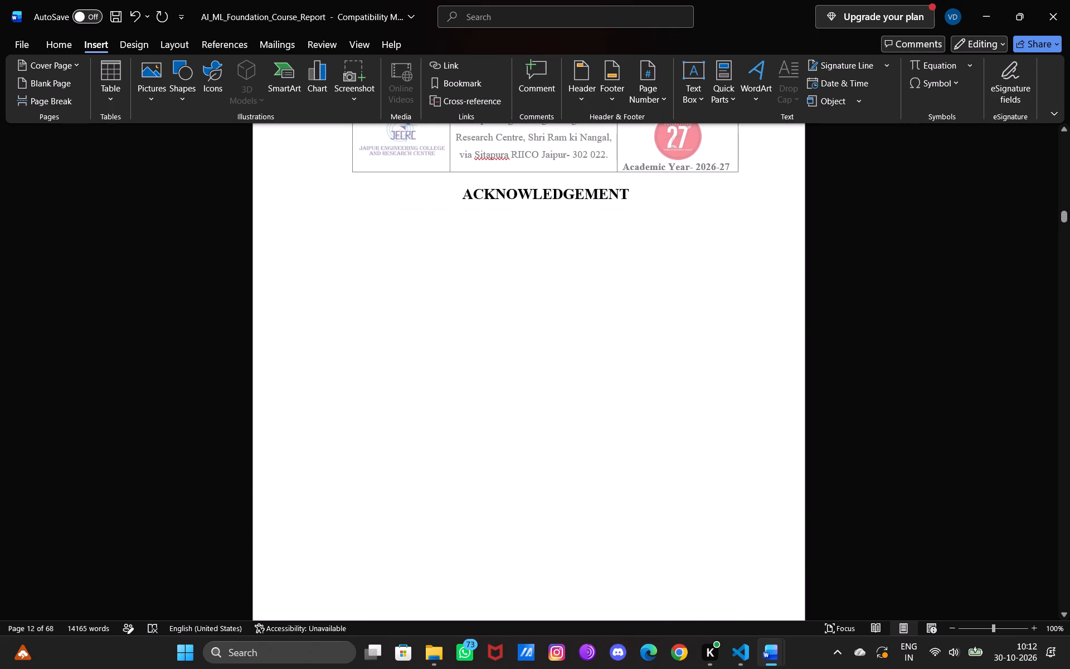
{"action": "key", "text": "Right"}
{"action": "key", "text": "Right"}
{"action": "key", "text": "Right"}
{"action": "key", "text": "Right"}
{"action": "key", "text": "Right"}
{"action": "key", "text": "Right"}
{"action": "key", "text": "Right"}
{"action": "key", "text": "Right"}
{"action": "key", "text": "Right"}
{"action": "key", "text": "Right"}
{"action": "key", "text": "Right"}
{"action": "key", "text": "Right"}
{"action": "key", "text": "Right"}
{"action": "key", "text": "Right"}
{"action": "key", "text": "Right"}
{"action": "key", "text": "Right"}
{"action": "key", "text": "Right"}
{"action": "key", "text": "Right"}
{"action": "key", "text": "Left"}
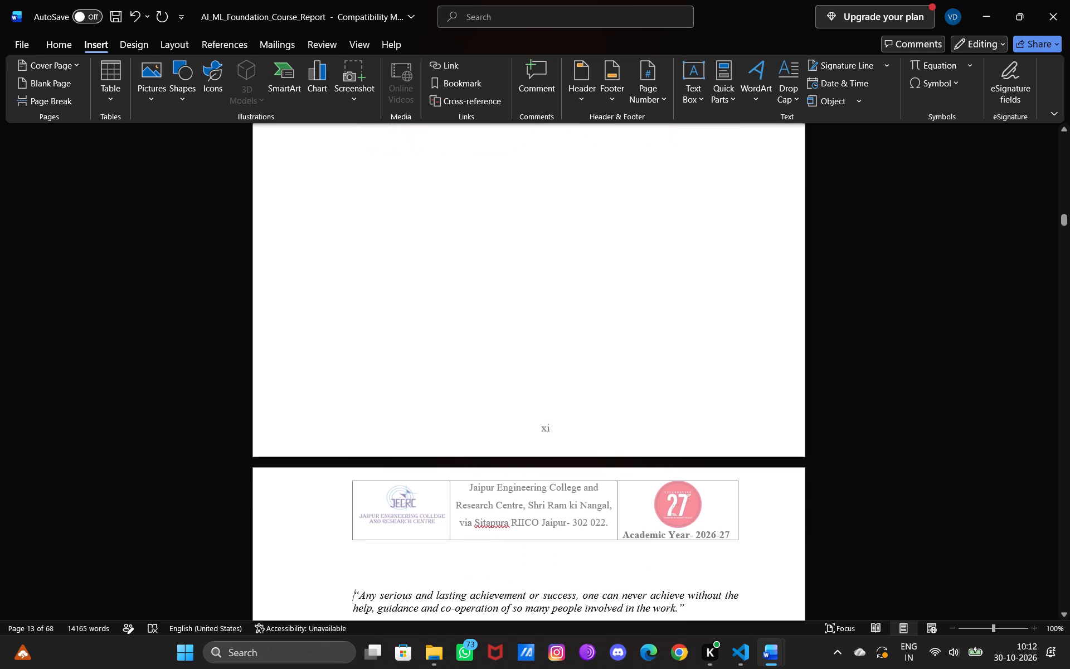
Insert another new line at the end of the ACKNOWLEDGEMENT heading and check the following pages.
{"action": "scroll", "coordinate": [442, 273], "scroll_direction": "up", "scroll_amount": 2}
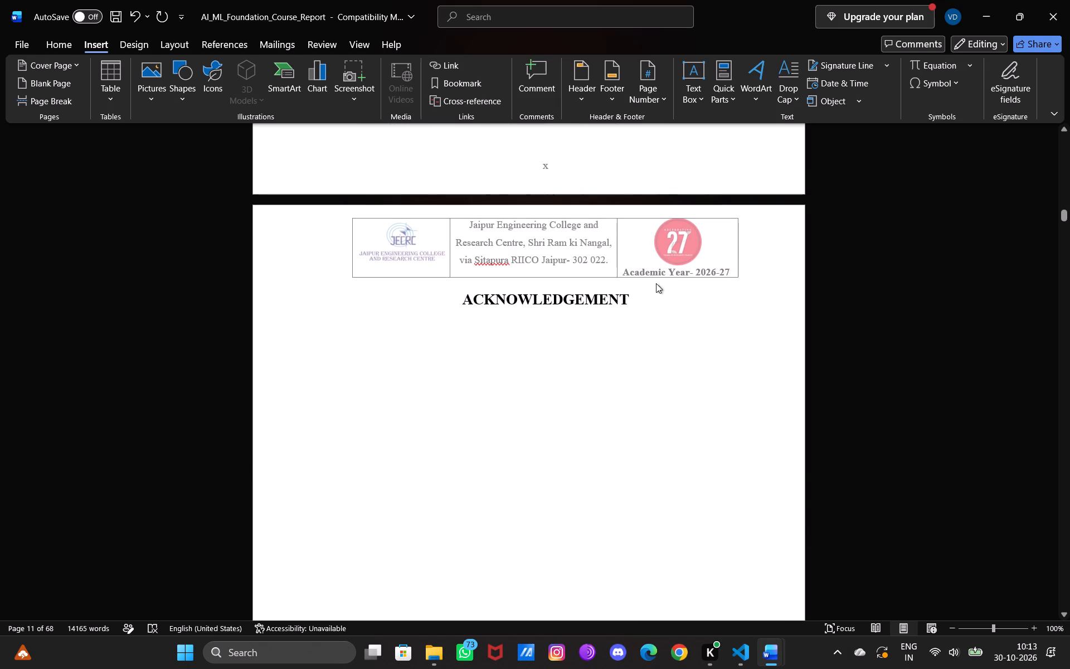
{"action": "left_click", "coordinate": [634, 300]}
{"action": "key", "text": "Return"}
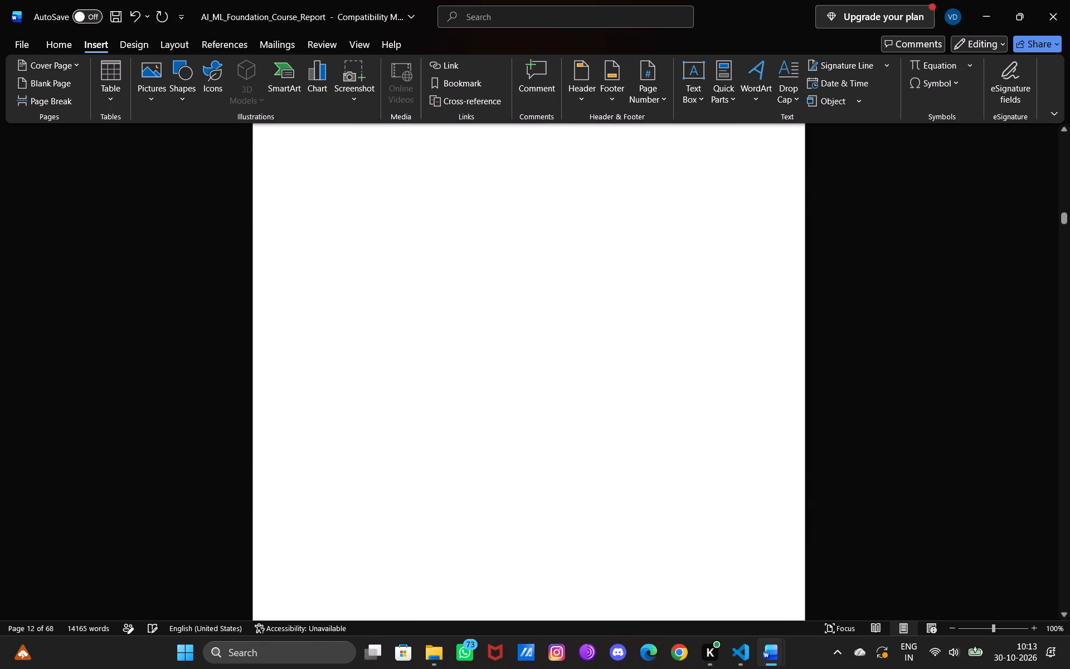
{"action": "scroll", "coordinate": [634, 300], "scroll_direction": "down", "scroll_amount": 4}
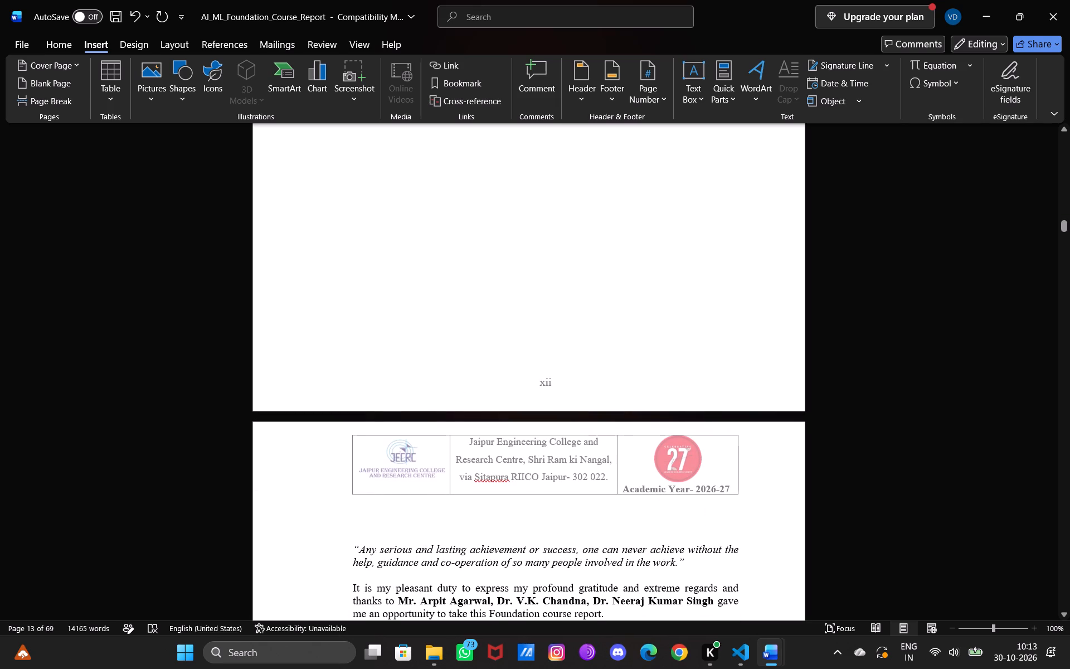
Delete the empty lines above the opening quotation so the acknowledgement text sits directly under the ACKNOWLEDGEMENT heading on one page.
{"action": "left_click", "coordinate": [348, 551]}
{"action": "key", "text": "BackSpace"}
{"action": "scroll", "coordinate": [348, 551], "scroll_direction": "up", "scroll_amount": 1}
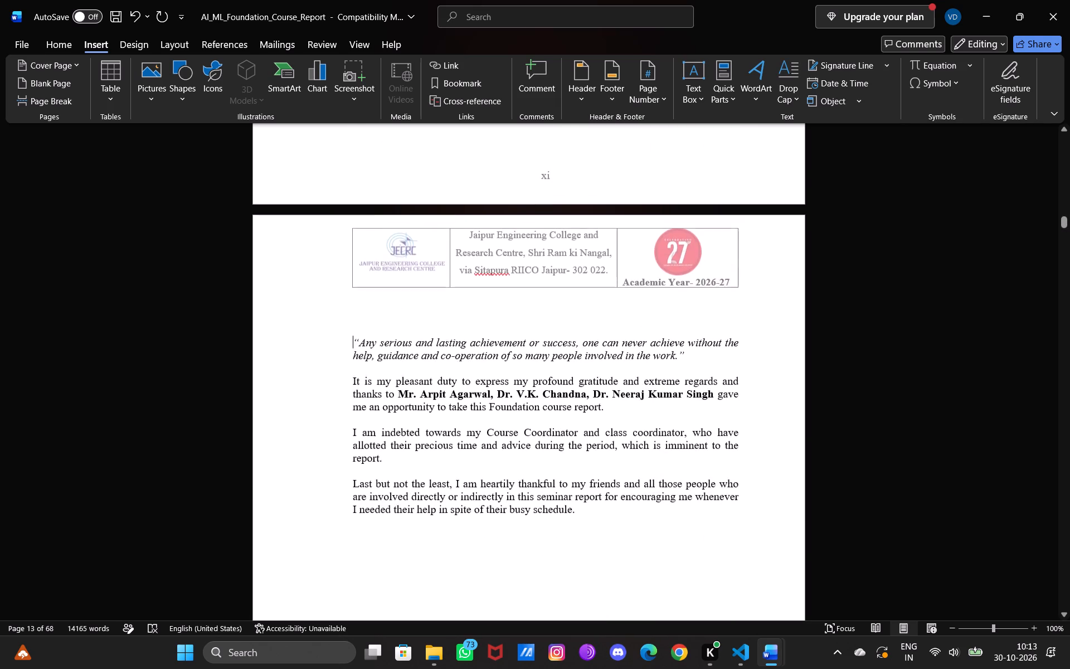
{"action": "key", "text": "BackSpace"}
{"action": "scroll", "coordinate": [348, 551], "scroll_direction": "up", "scroll_amount": 1}
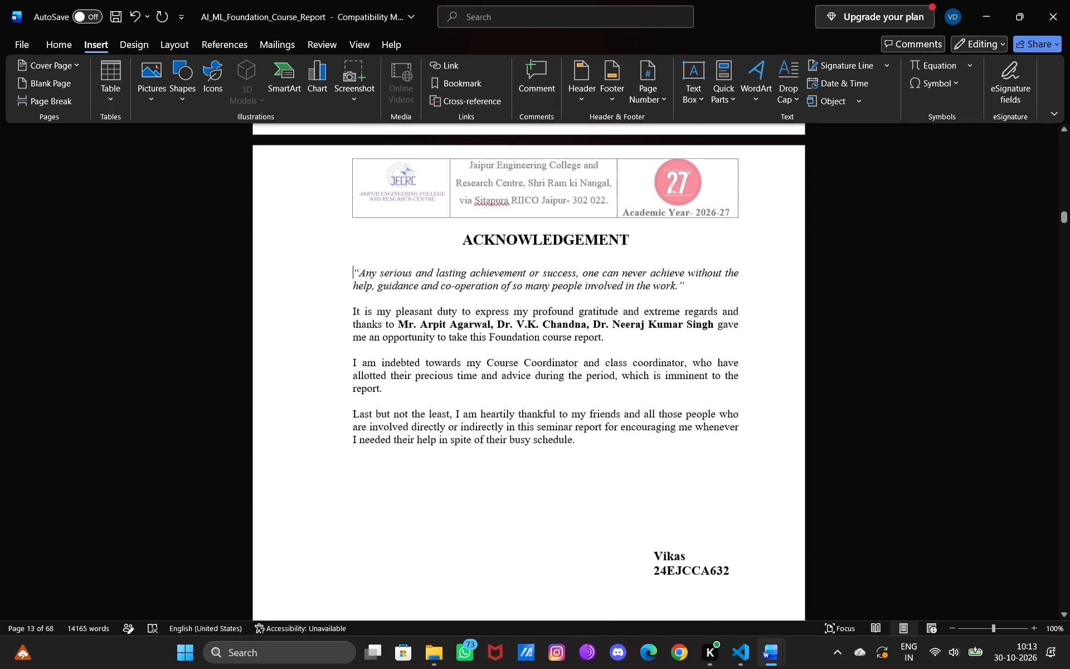
{"action": "scroll", "coordinate": [348, 551], "scroll_direction": "up", "scroll_amount": 1}
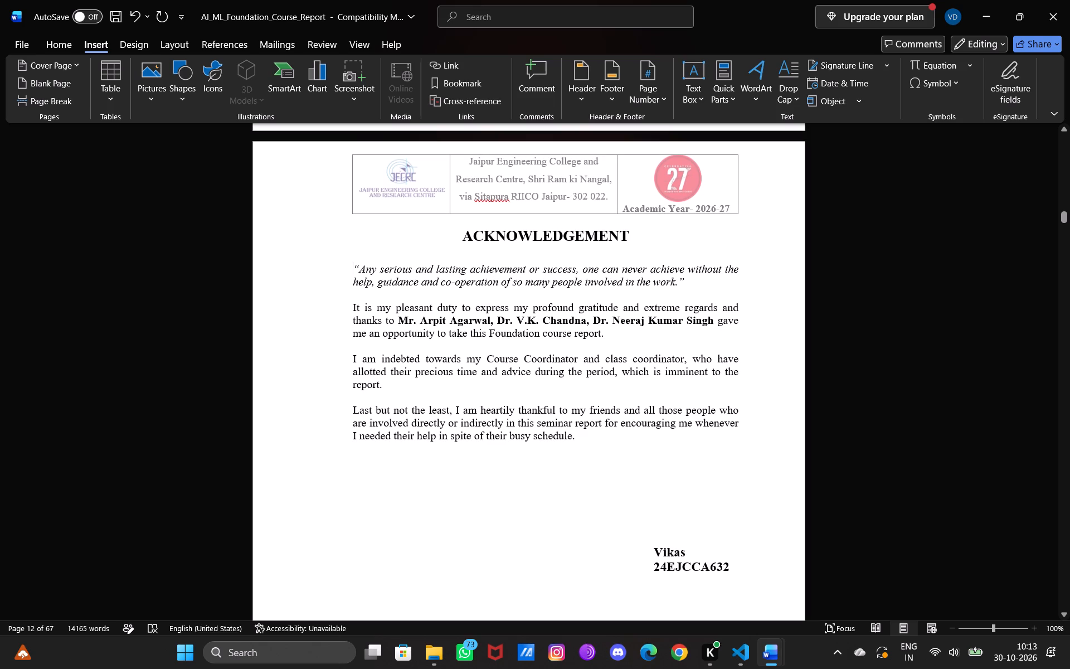
Insert one extra blank line before each of the three acknowledgement paragraphs that follow the opening quotation.
{"action": "left_click", "coordinate": [354, 306]}
{"action": "key", "text": "Return"}
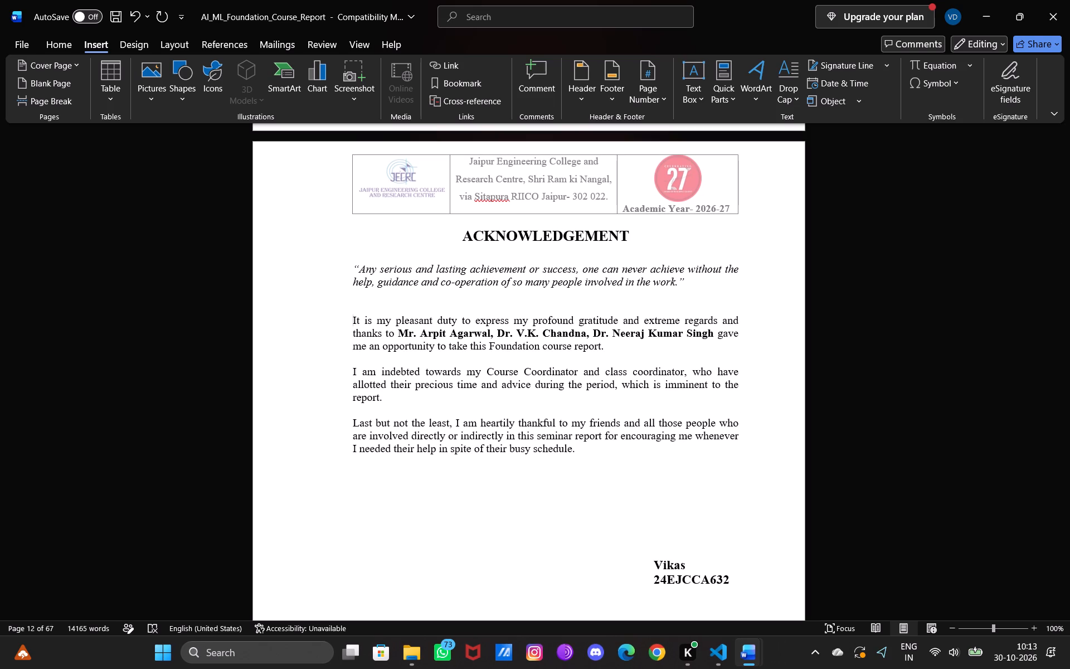
{"action": "key", "text": "Return"}
{"action": "key", "text": "BackSpace"}
{"action": "left_click", "coordinate": [349, 367]}
{"action": "key", "text": "Return"}
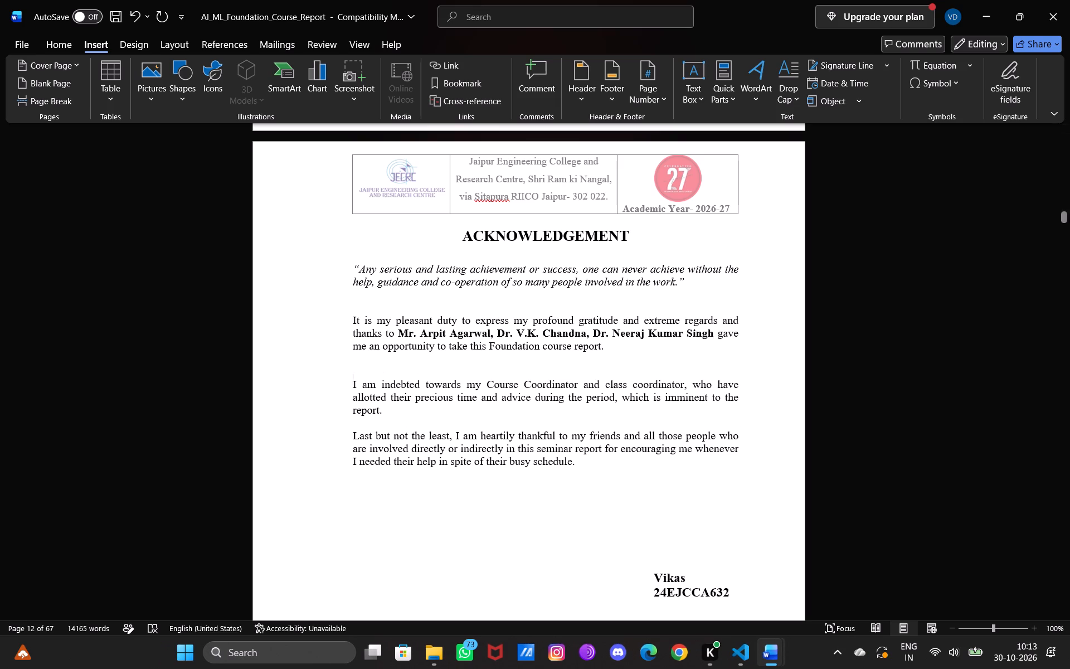
{"action": "left_click", "coordinate": [351, 435]}
{"action": "key", "text": "Return"}
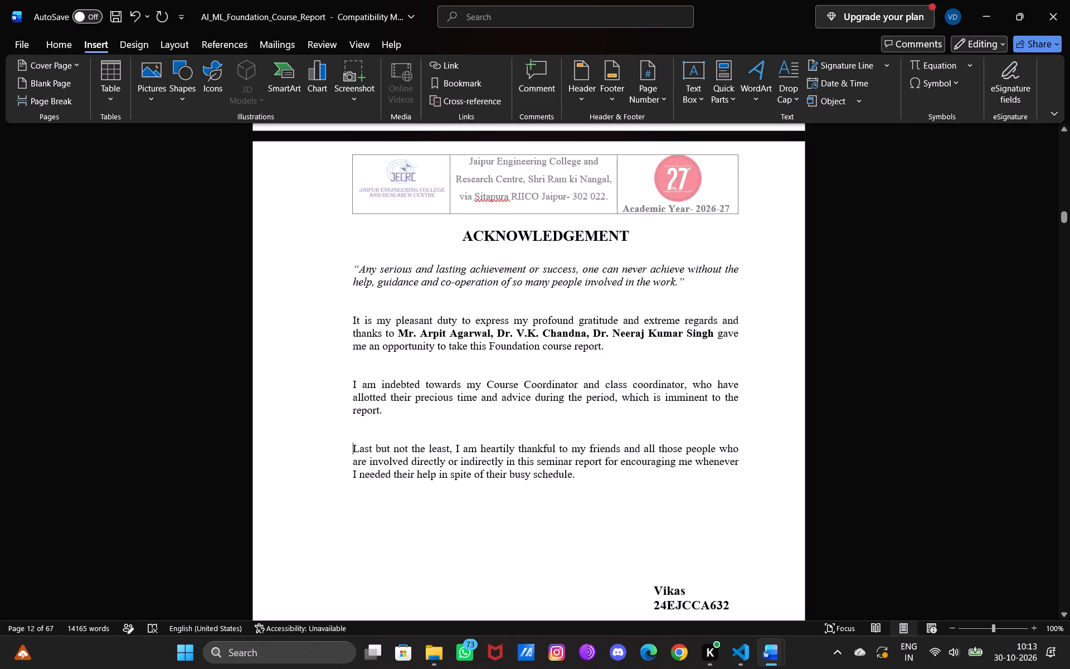
Check the index pages after the acknowledgement and compare the ABSTRACT page with the one in the Social Responsibility report.
{"action": "scroll", "coordinate": [542, 479], "scroll_direction": "down", "scroll_amount": 4}
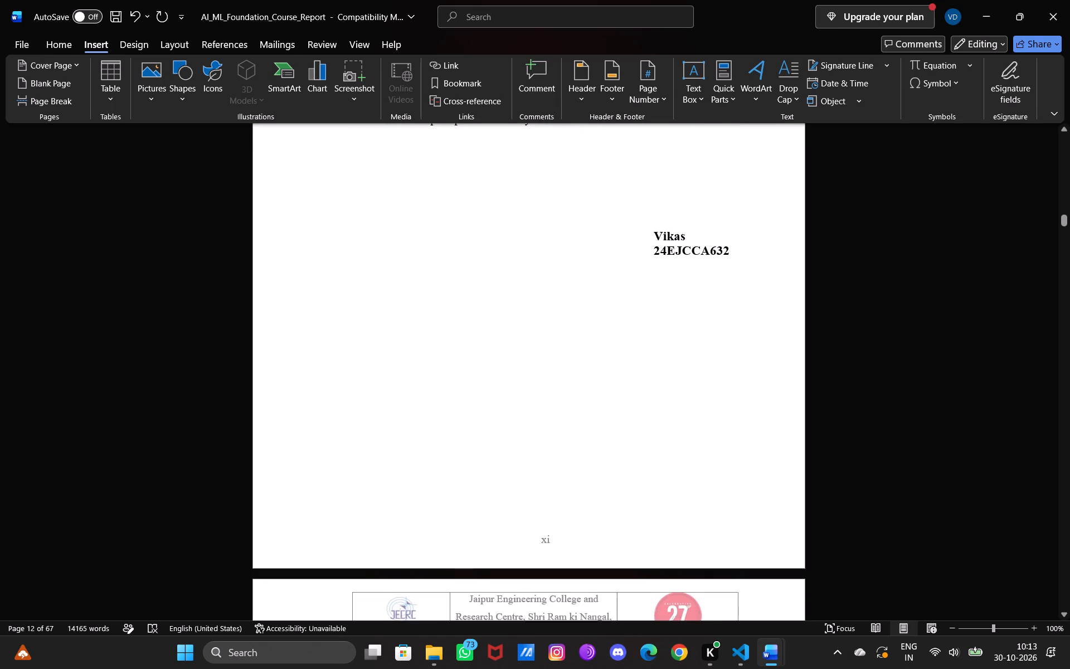
{"action": "scroll", "coordinate": [542, 479], "scroll_direction": "down", "scroll_amount": 5}
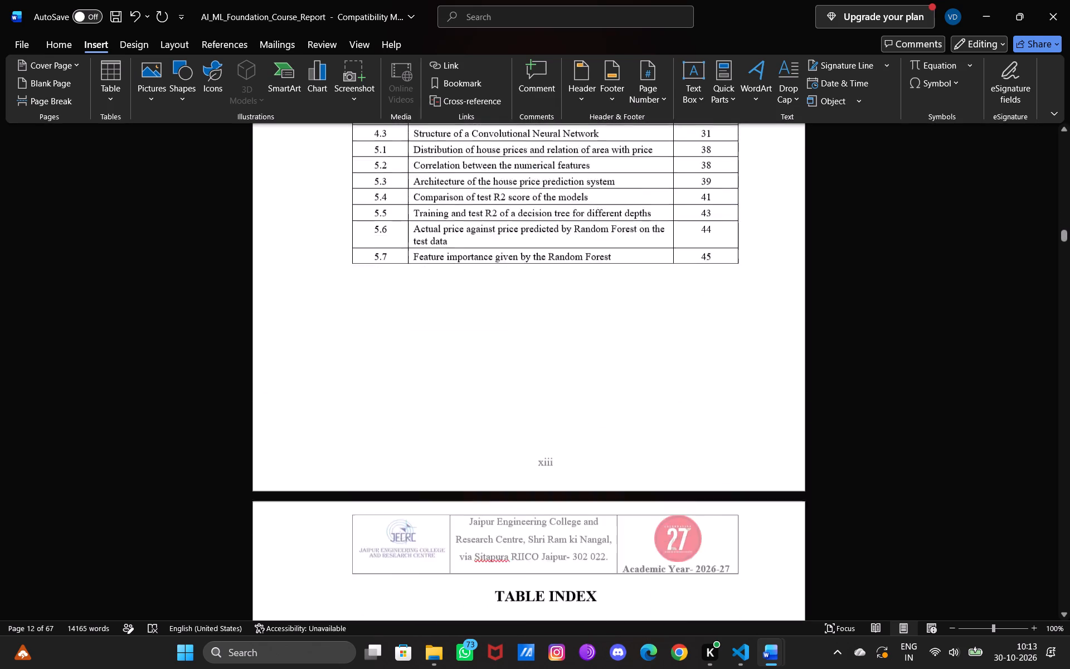
{"action": "scroll", "coordinate": [542, 479], "scroll_direction": "down", "scroll_amount": 2}
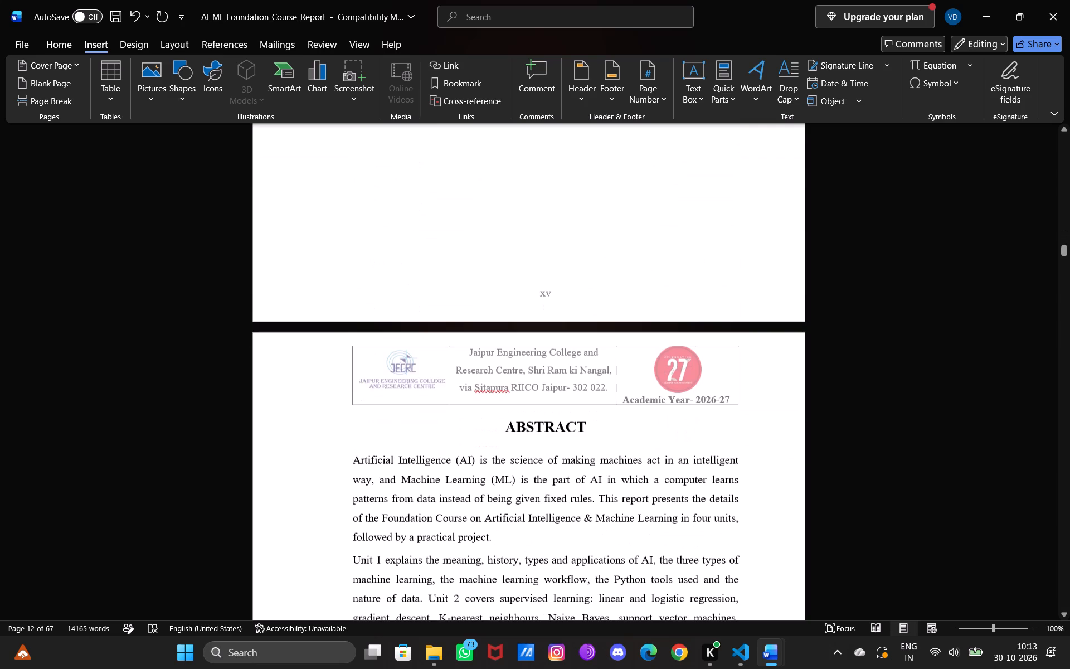
{"action": "scroll", "coordinate": [542, 479], "scroll_direction": "down", "scroll_amount": 2}
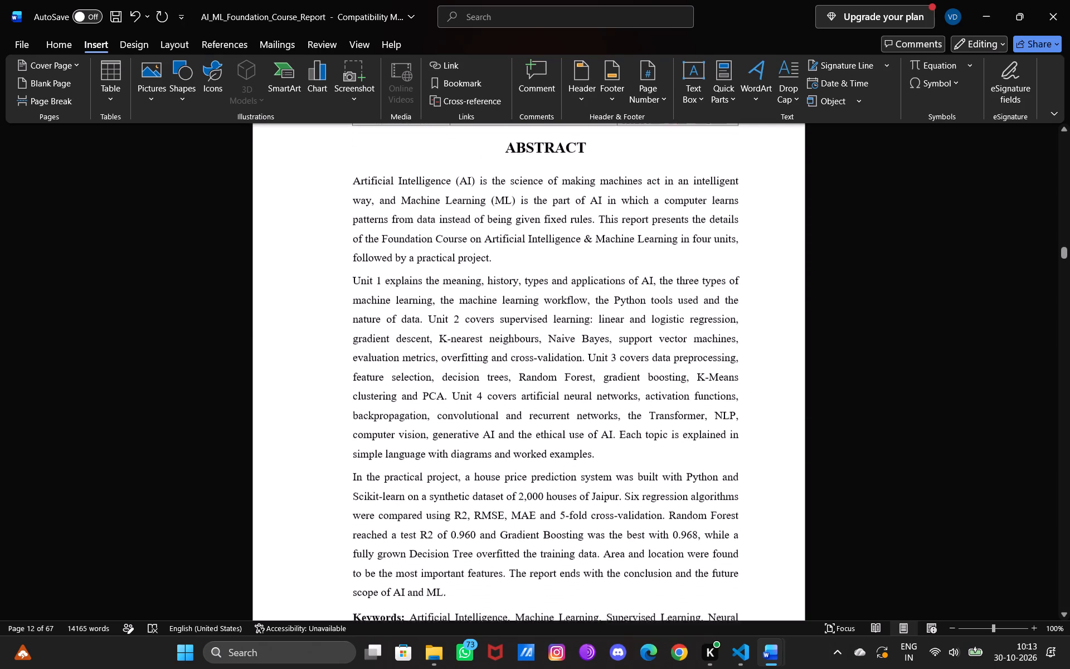
{"action": "scroll", "coordinate": [542, 479], "scroll_direction": "down", "scroll_amount": 1}
{"action": "scroll", "coordinate": [542, 479], "scroll_direction": "up", "scroll_amount": 2}
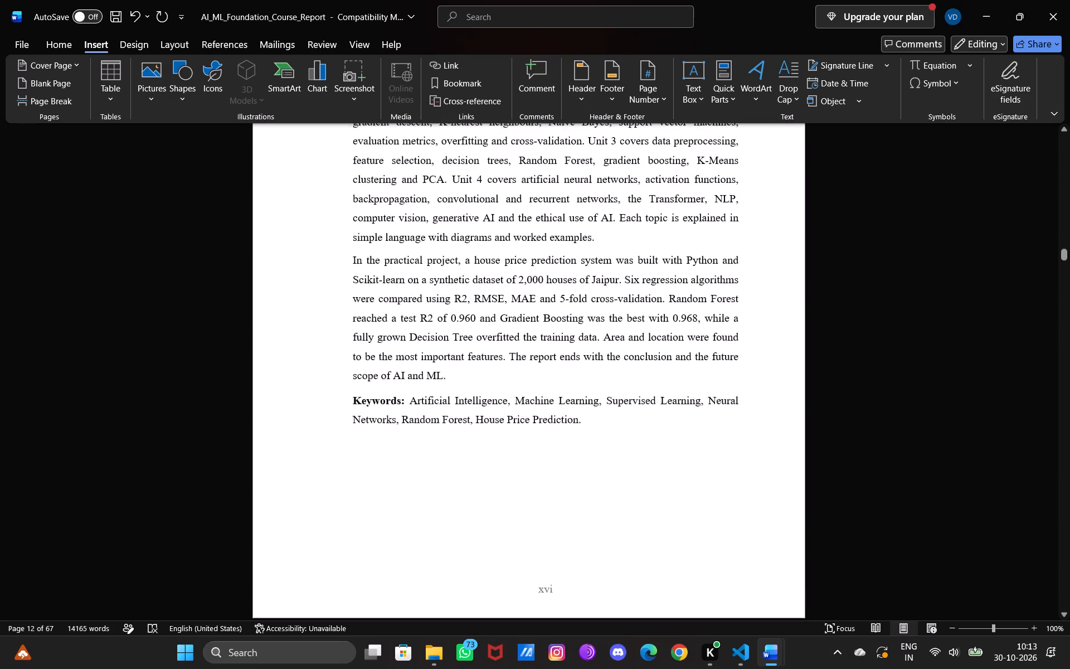
{"action": "scroll", "coordinate": [542, 479], "scroll_direction": "up", "scroll_amount": 2}
{"action": "scroll", "coordinate": [542, 479], "scroll_direction": "down", "scroll_amount": 1}
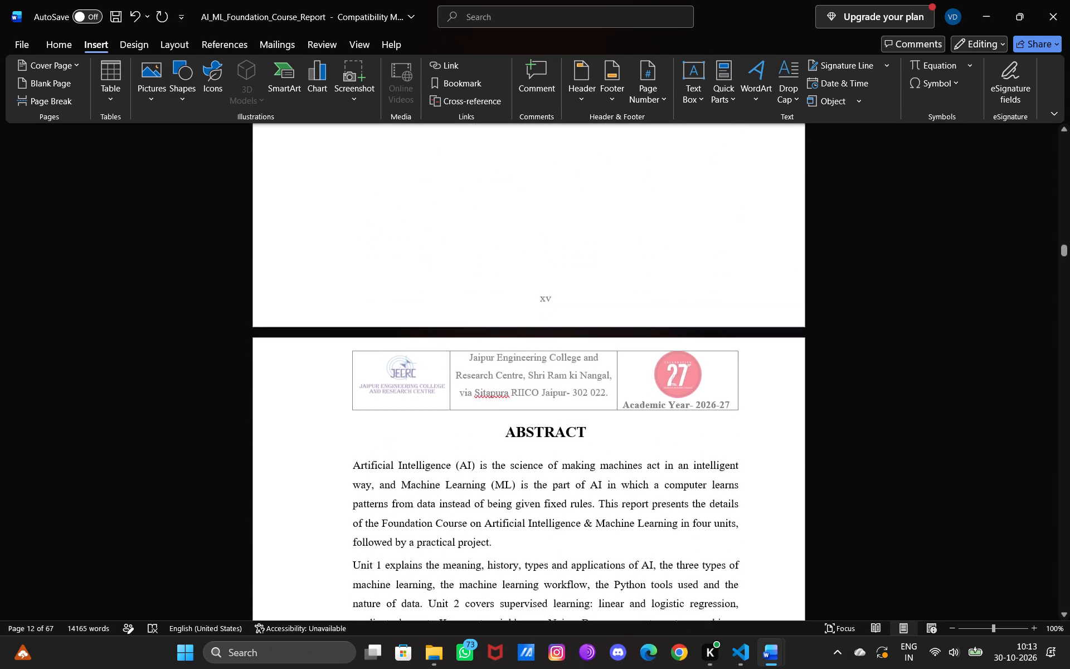
{"action": "scroll", "coordinate": [542, 479], "scroll_direction": "down", "scroll_amount": 1}
{"action": "key", "text": "alt+Tab"}
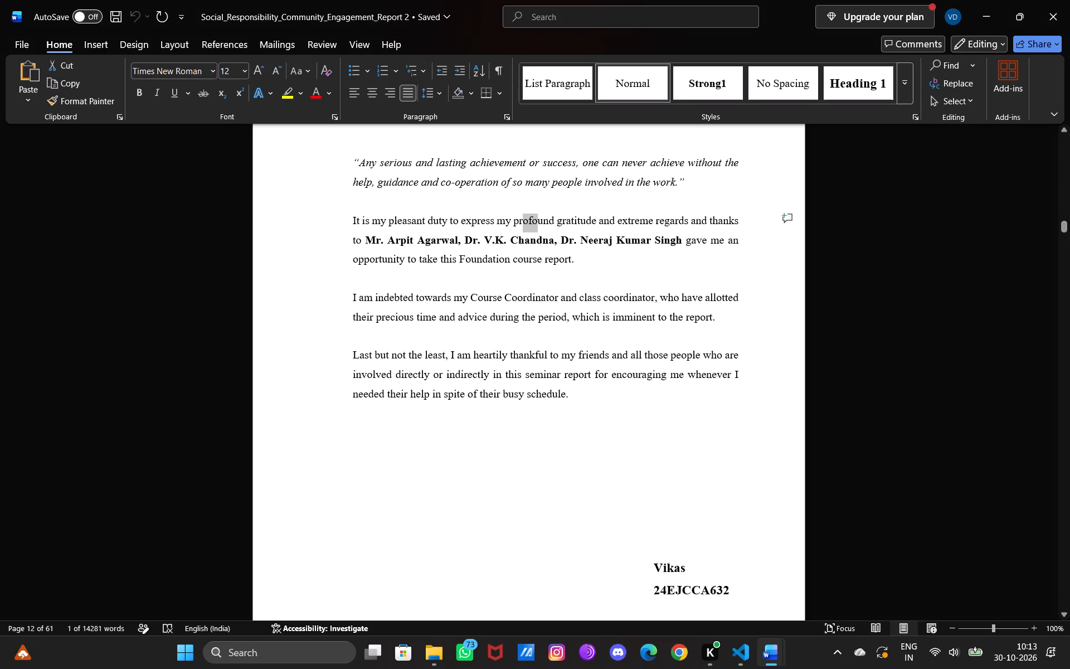
{"action": "scroll", "coordinate": [542, 479], "scroll_direction": "down", "scroll_amount": 6}
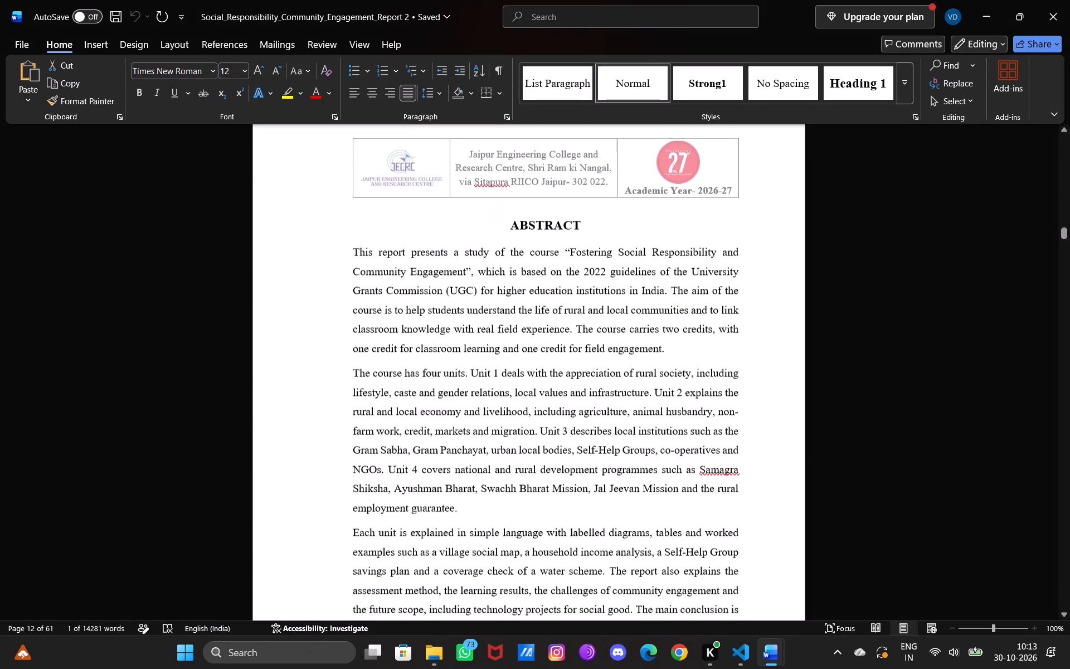
{"action": "scroll", "coordinate": [542, 479], "scroll_direction": "down", "scroll_amount": 1}
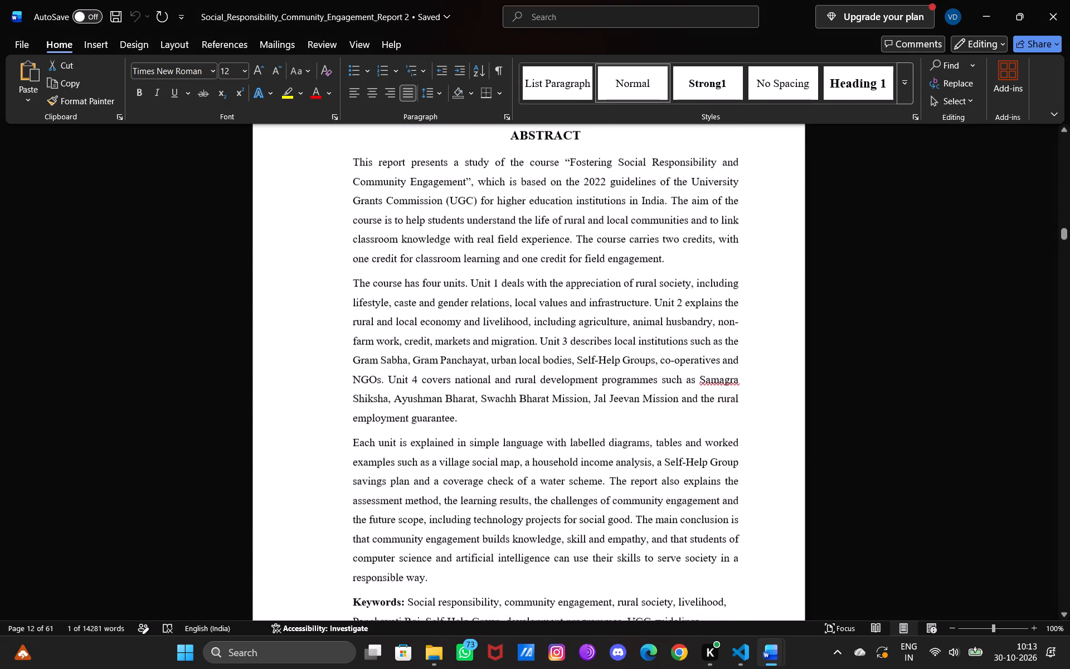
{"action": "scroll", "coordinate": [542, 479], "scroll_direction": "down", "scroll_amount": 1}
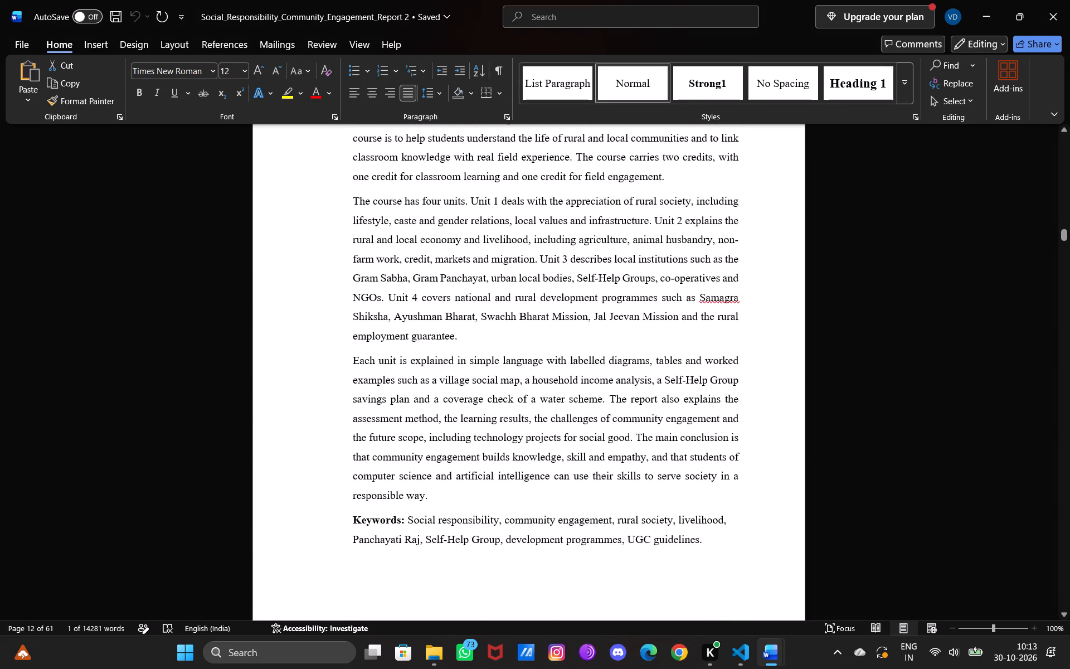
{"action": "key", "text": "alt+Tab"}
{"action": "scroll", "coordinate": [542, 479], "scroll_direction": "down", "scroll_amount": 3}
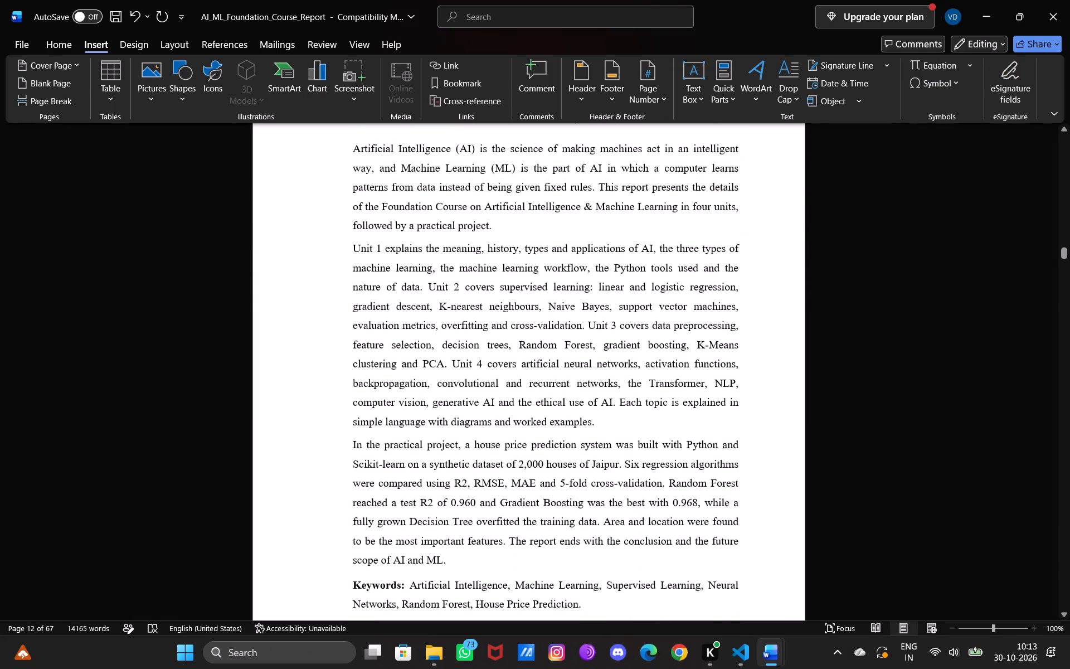
Review the AI/ML report's Chapter 1 pages from the introduction through section 1.8, checking text, figures and tables.
{"action": "scroll", "coordinate": [542, 479], "scroll_direction": "down", "scroll_amount": 5}
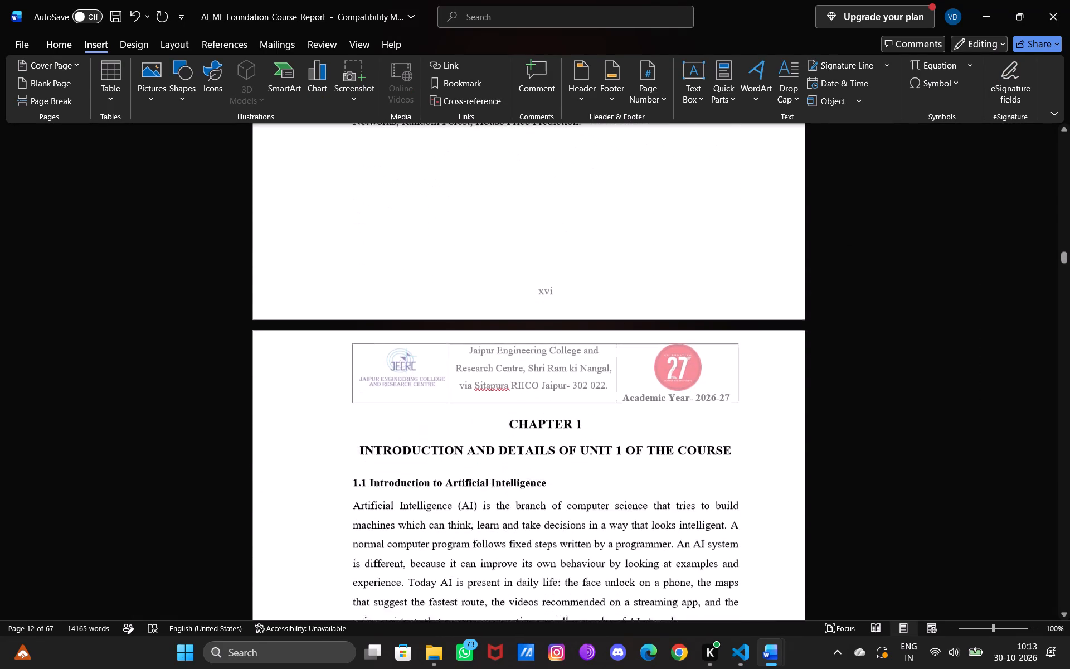
{"action": "scroll", "coordinate": [542, 479], "scroll_direction": "down", "scroll_amount": 2}
{"action": "scroll", "coordinate": [542, 479], "scroll_direction": "up", "scroll_amount": 1}
{"action": "scroll", "coordinate": [542, 479], "scroll_direction": "down", "scroll_amount": 4}
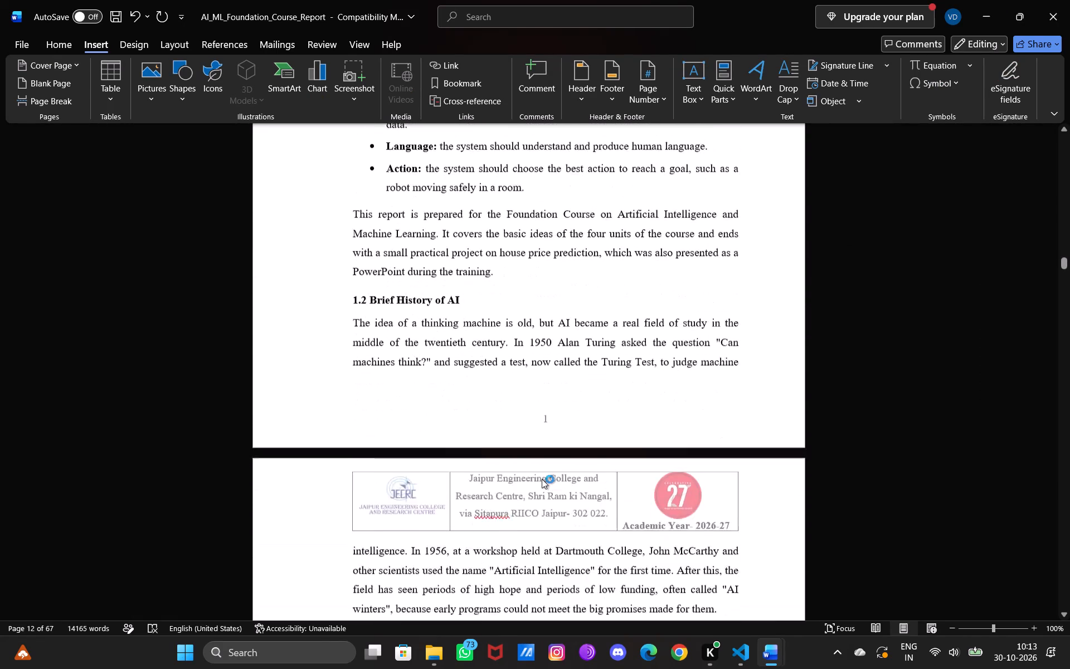
{"action": "scroll", "coordinate": [542, 479], "scroll_direction": "down", "scroll_amount": 5}
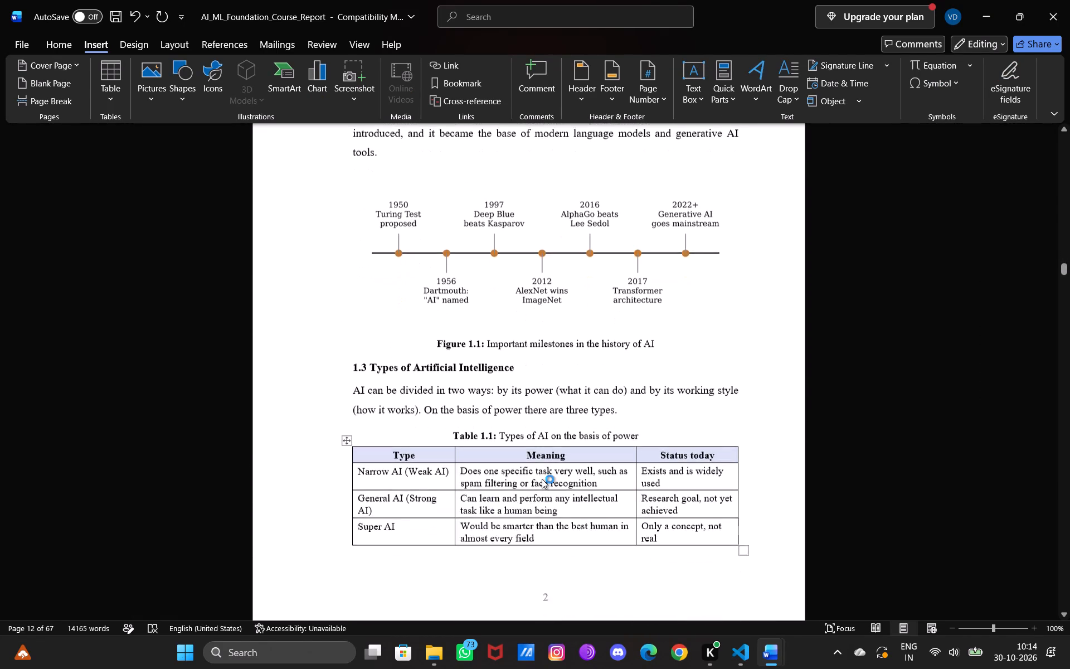
{"action": "scroll", "coordinate": [542, 479], "scroll_direction": "down", "scroll_amount": 2}
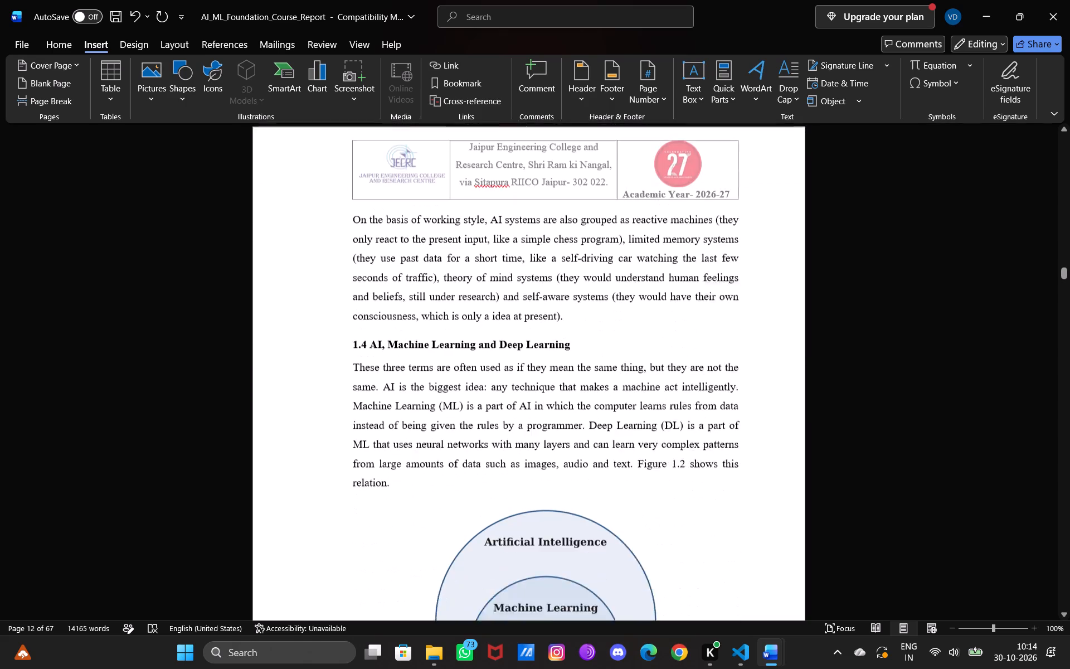
{"action": "scroll", "coordinate": [542, 479], "scroll_direction": "down", "scroll_amount": 4}
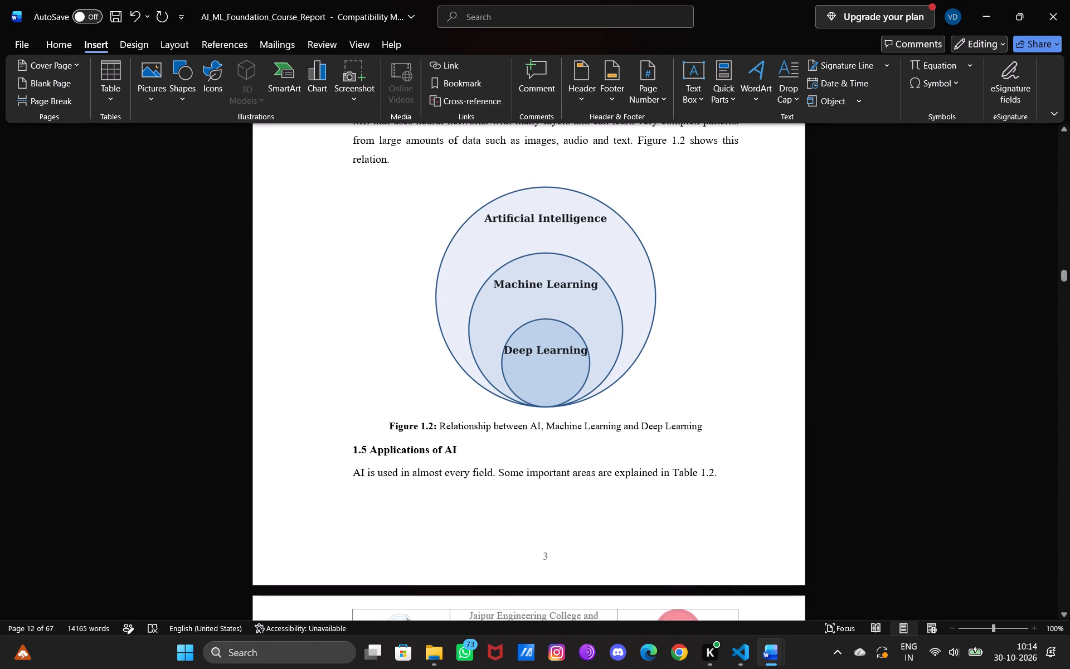
{"action": "scroll", "coordinate": [542, 479], "scroll_direction": "down", "scroll_amount": 3}
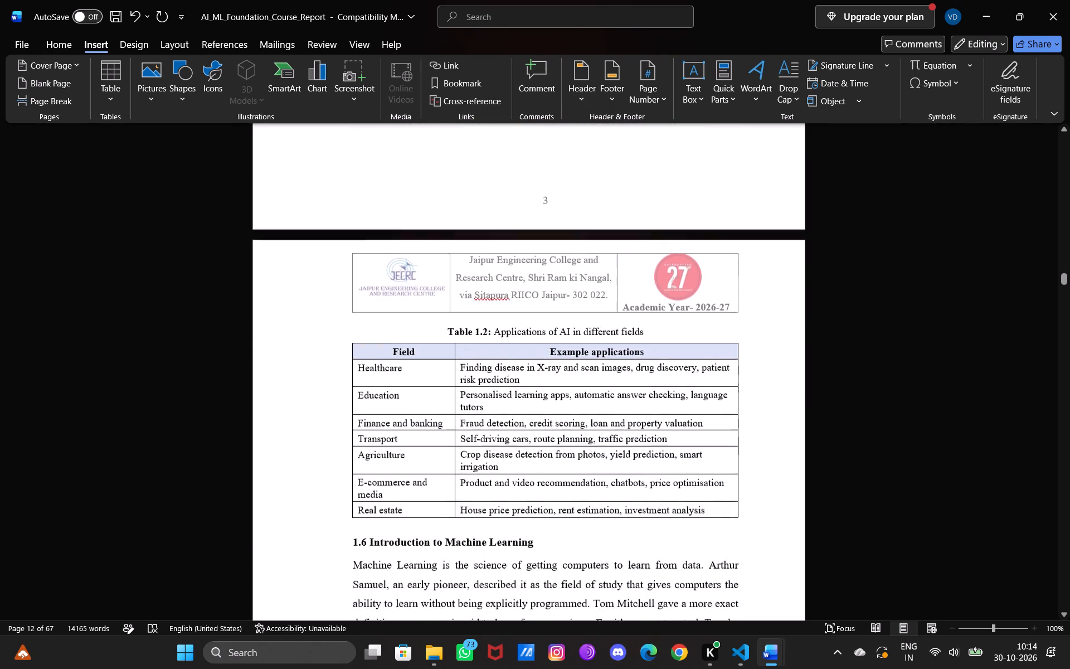
{"action": "scroll", "coordinate": [542, 479], "scroll_direction": "down", "scroll_amount": 4}
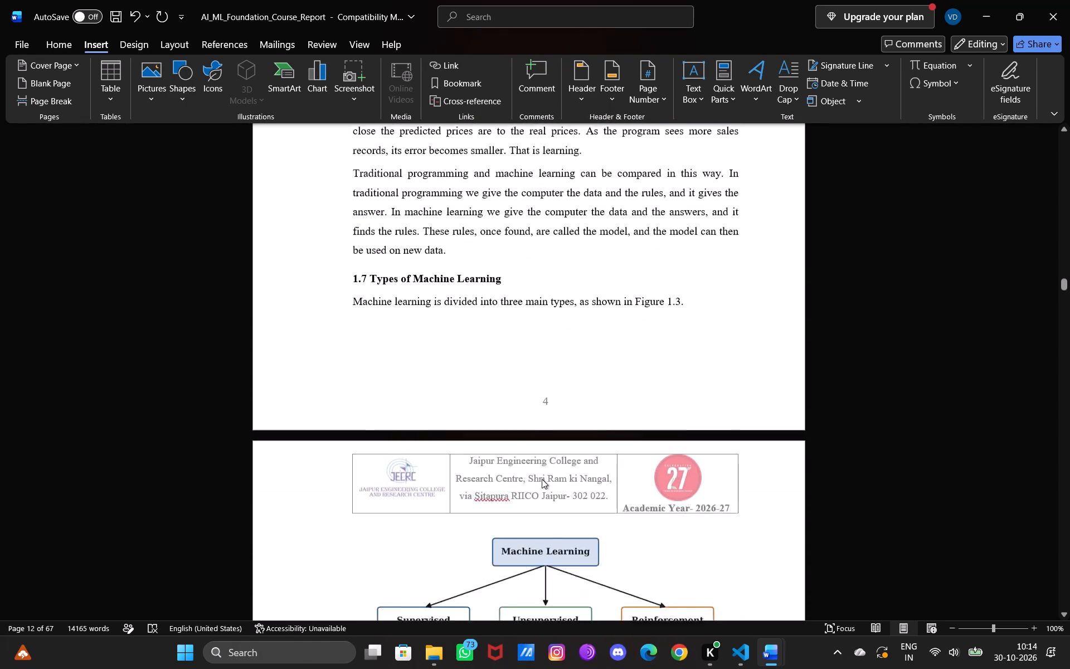
{"action": "scroll", "coordinate": [542, 479], "scroll_direction": "down", "scroll_amount": 5}
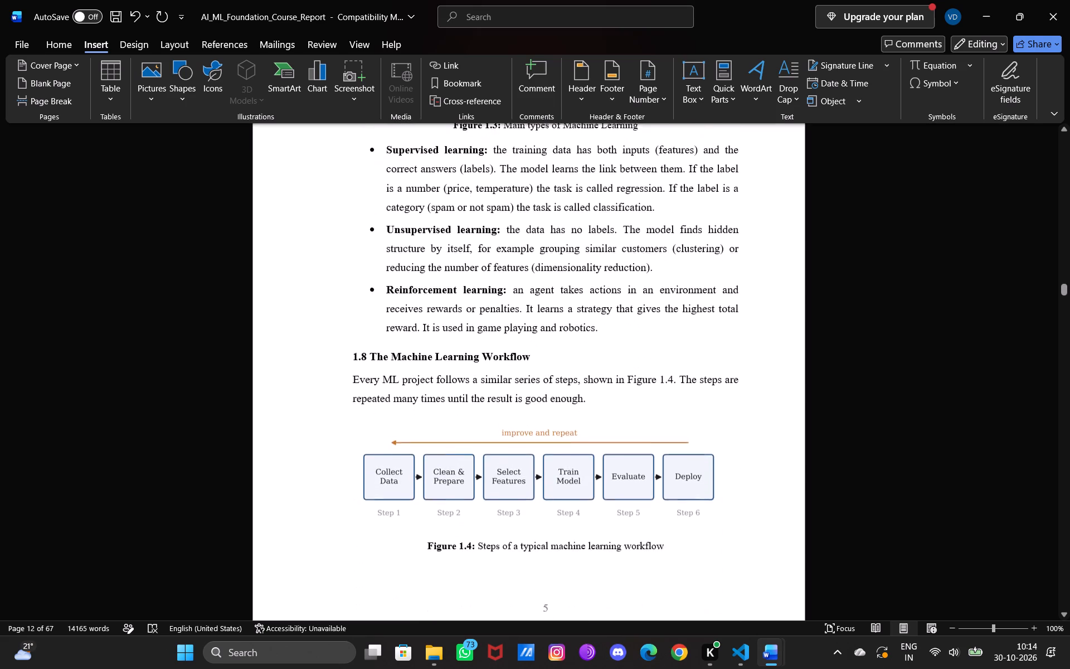
Review the layout of sections 1.9 to 1.13 and the opening pages of Chapter 2 around Linear Regression.
{"action": "scroll", "coordinate": [542, 479], "scroll_direction": "down", "scroll_amount": 6}
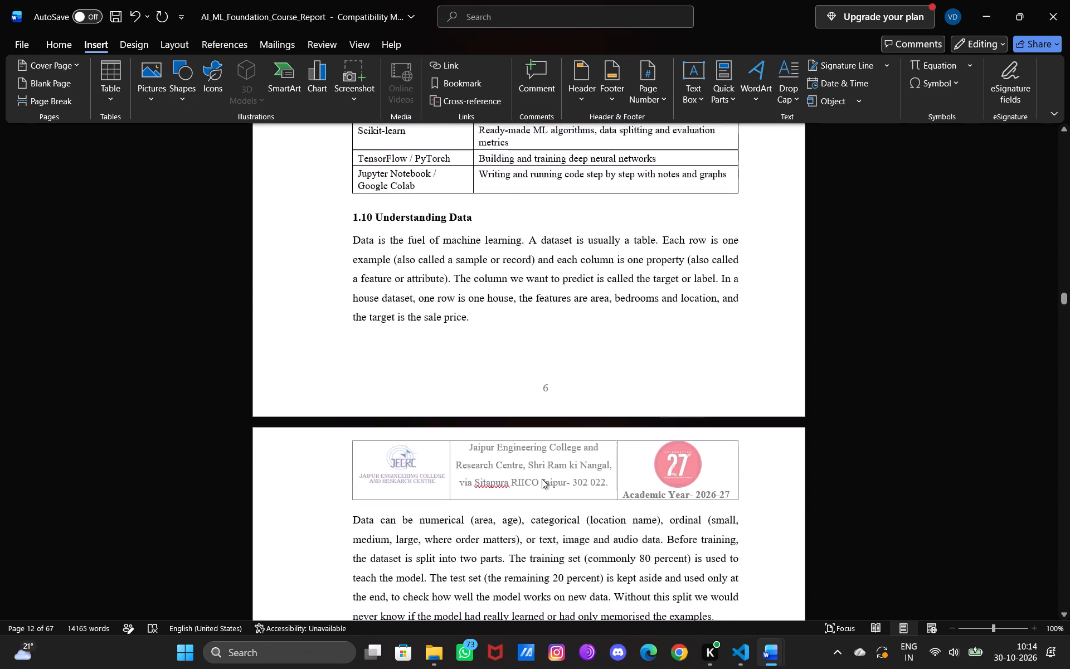
{"action": "scroll", "coordinate": [542, 479], "scroll_direction": "up", "scroll_amount": 2}
{"action": "scroll", "coordinate": [542, 479], "scroll_direction": "down", "scroll_amount": 1}
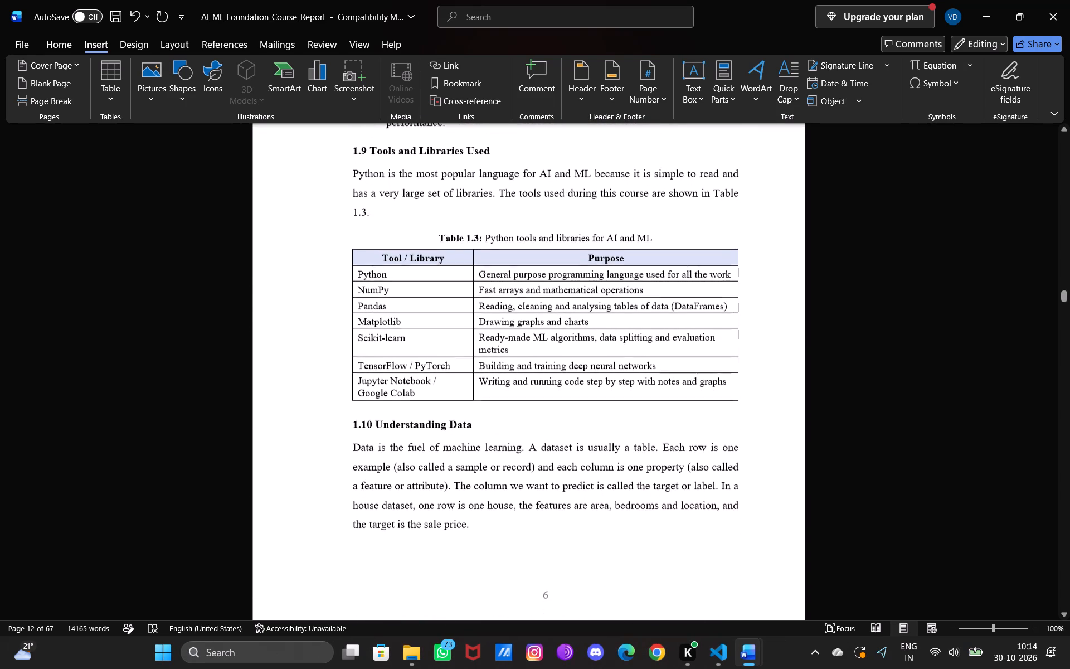
{"action": "scroll", "coordinate": [542, 479], "scroll_direction": "down", "scroll_amount": 1}
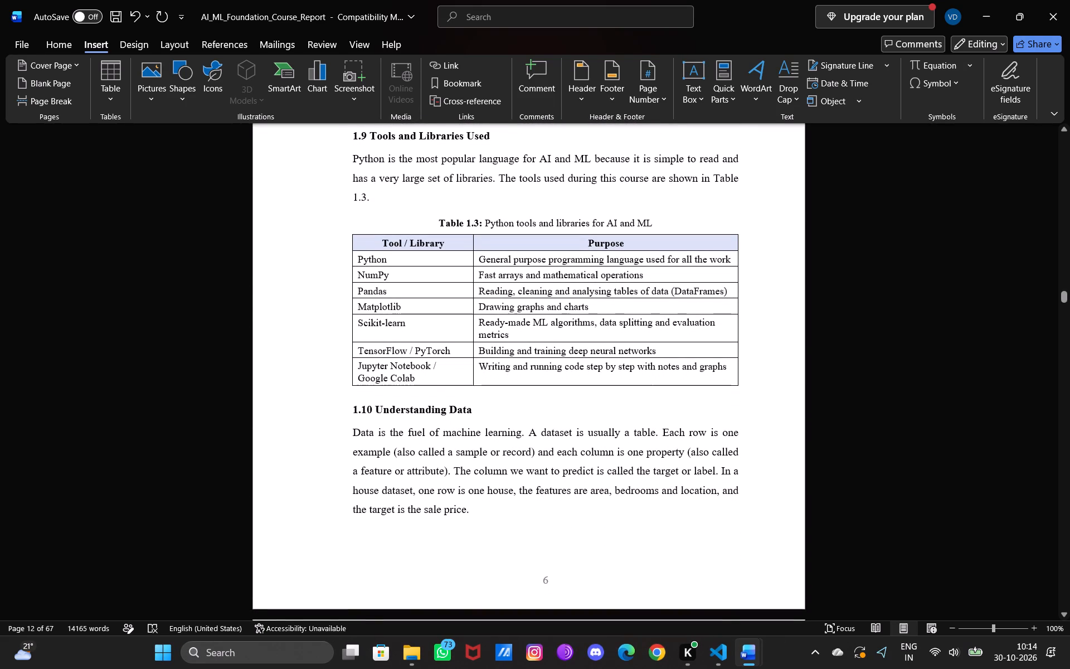
{"action": "scroll", "coordinate": [542, 479], "scroll_direction": "down", "scroll_amount": 4}
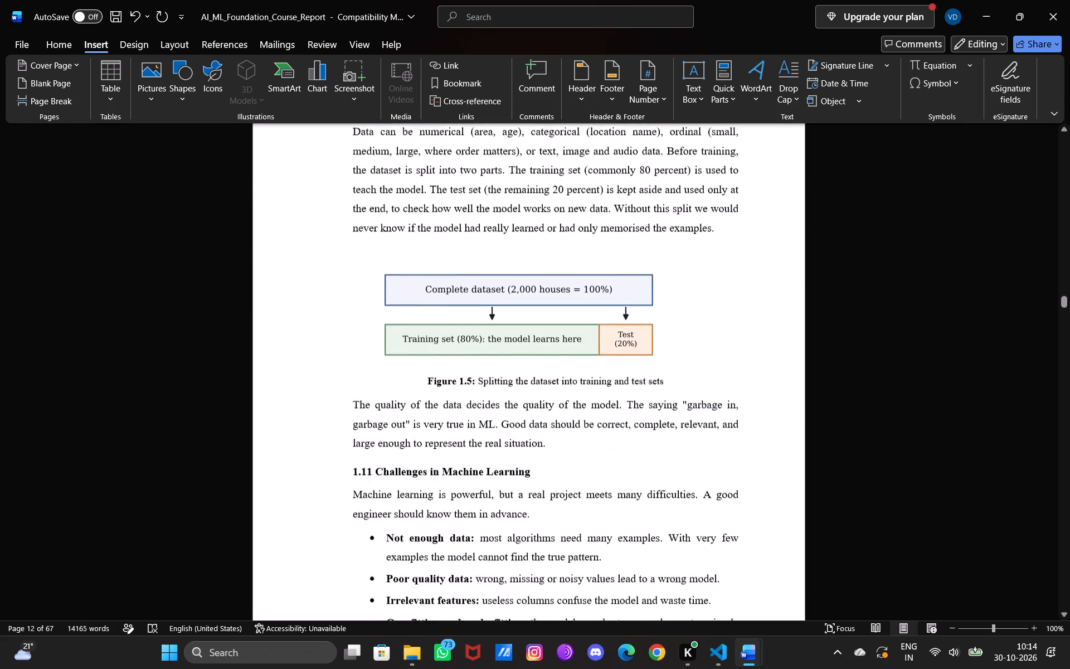
{"action": "scroll", "coordinate": [542, 479], "scroll_direction": "down", "scroll_amount": 5}
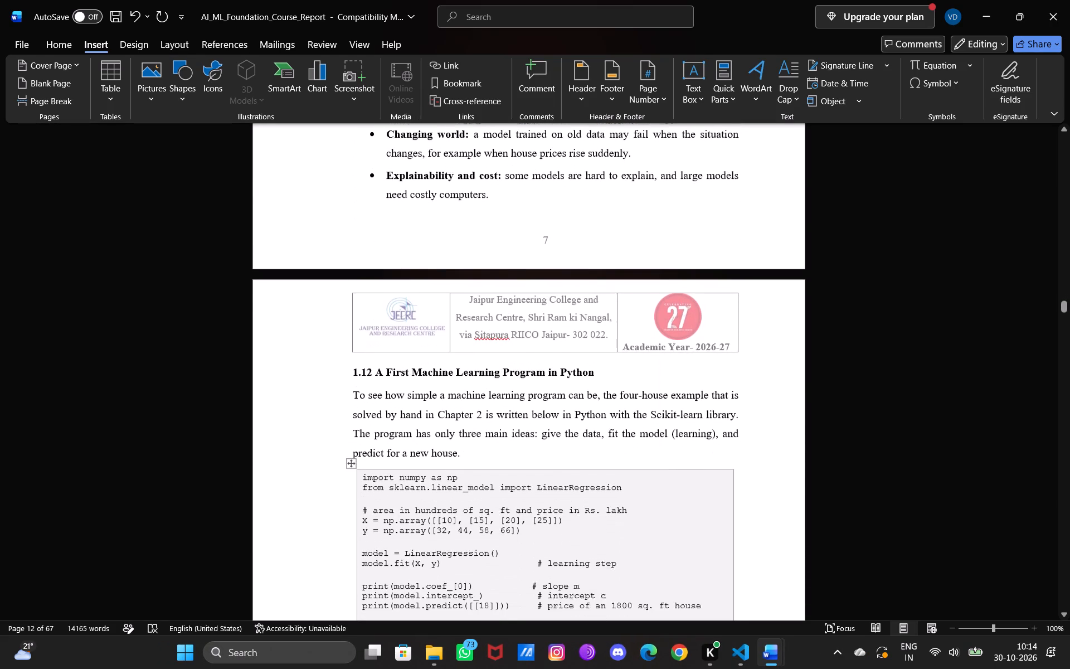
{"action": "scroll", "coordinate": [542, 479], "scroll_direction": "down", "scroll_amount": 3}
{"action": "scroll", "coordinate": [542, 479], "scroll_direction": "up", "scroll_amount": 1}
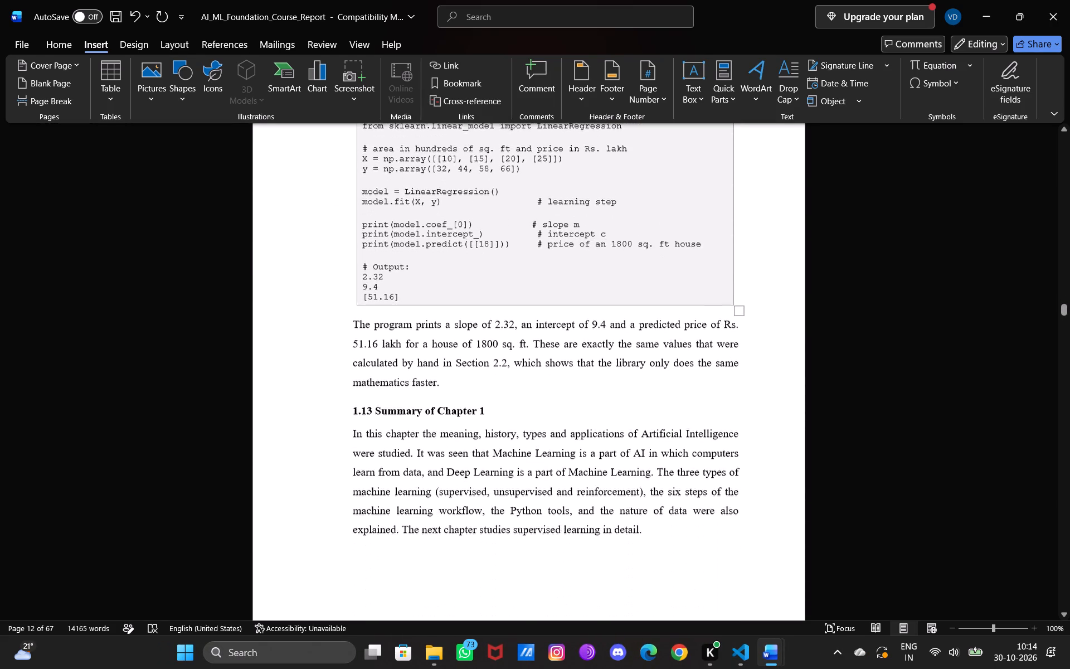
{"action": "scroll", "coordinate": [542, 479], "scroll_direction": "up", "scroll_amount": 3}
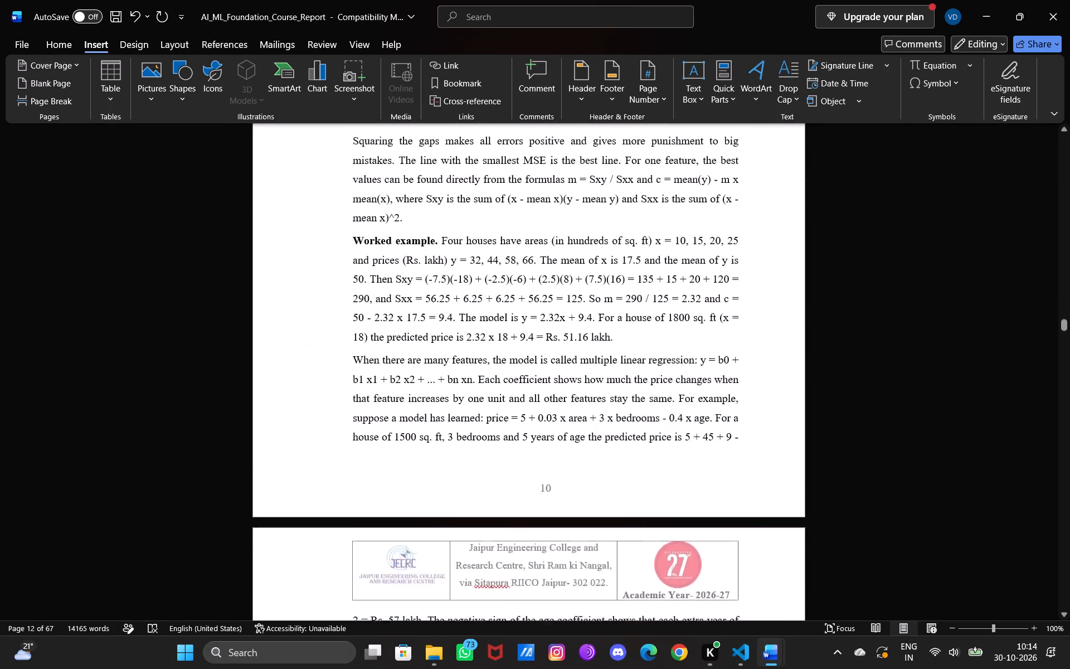
{"action": "scroll", "coordinate": [542, 479], "scroll_direction": "up", "scroll_amount": 2}
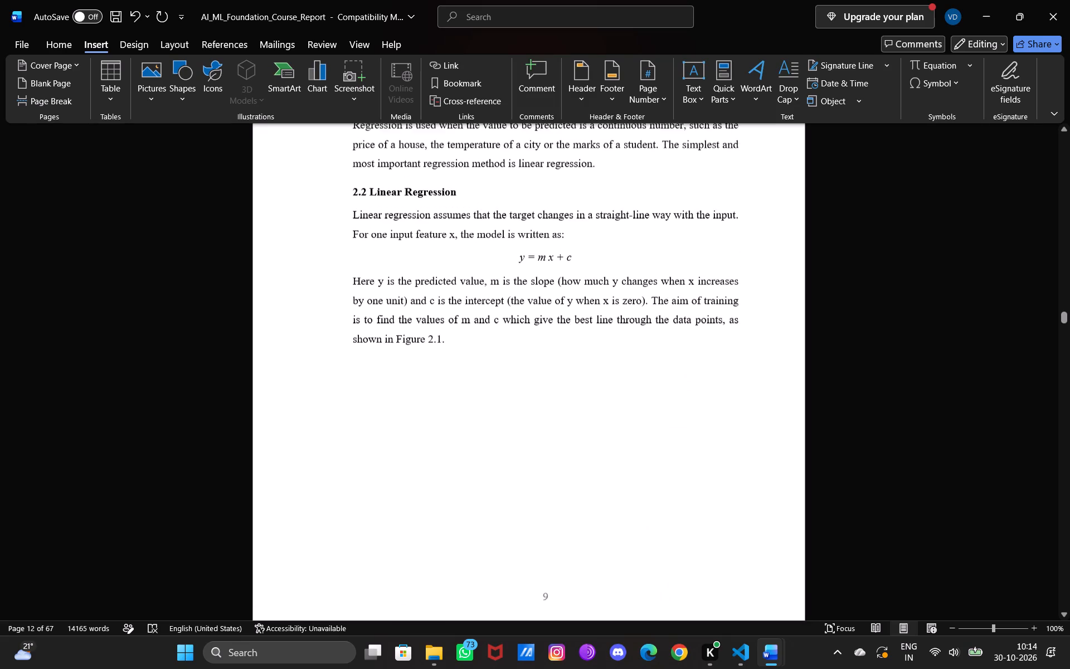
Review the Chapter 2 pages on supervised learning, from Regression through the chapter summary in section 2.12, checking text, figures and tables.
{"action": "scroll", "coordinate": [542, 479], "scroll_direction": "up", "scroll_amount": 3}
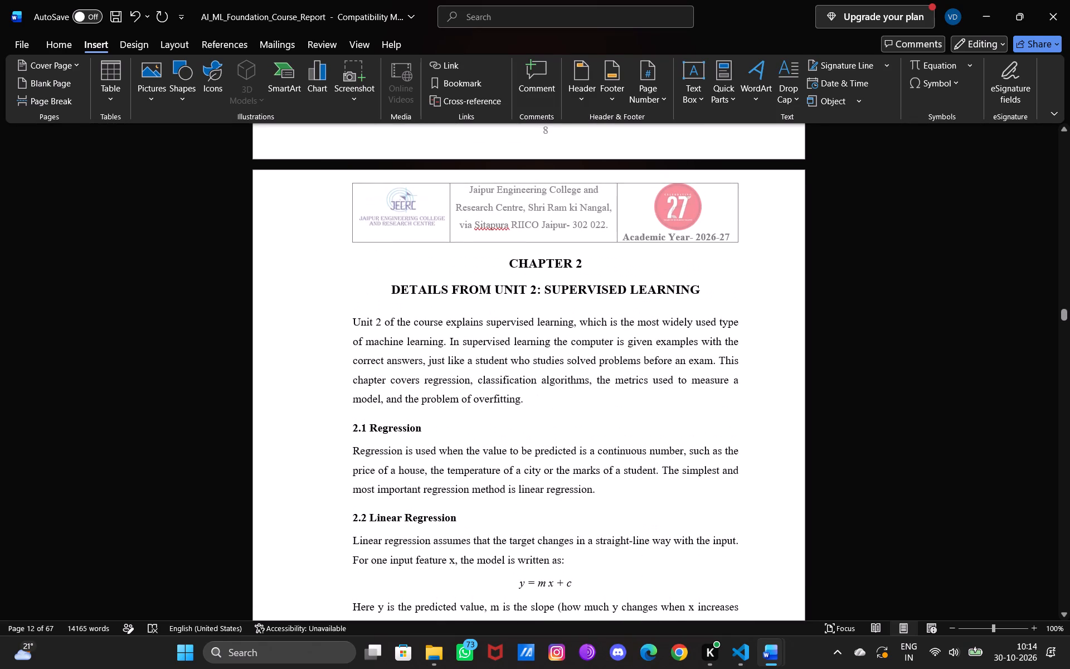
{"action": "scroll", "coordinate": [542, 479], "scroll_direction": "down", "scroll_amount": 5}
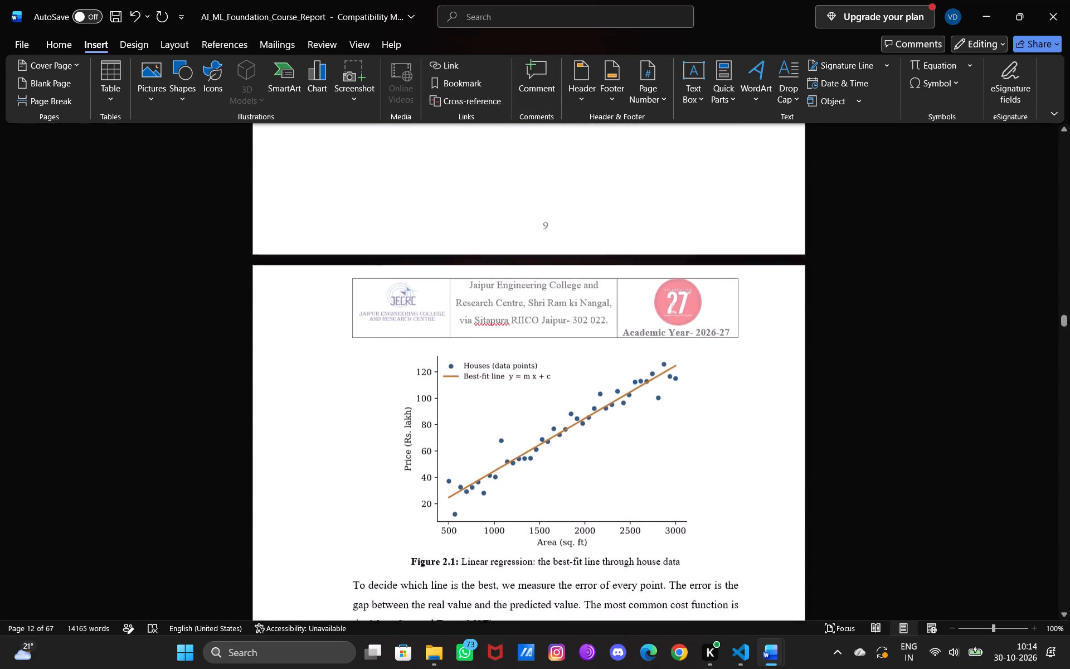
{"action": "scroll", "coordinate": [542, 479], "scroll_direction": "down", "scroll_amount": 6}
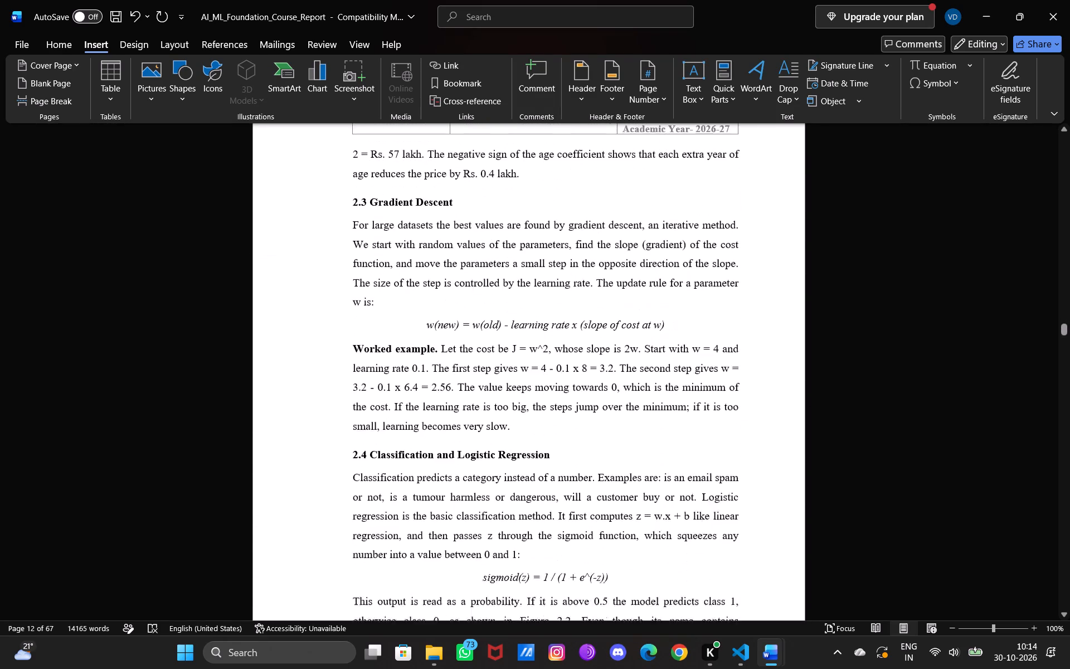
{"action": "scroll", "coordinate": [542, 479], "scroll_direction": "down", "scroll_amount": 5}
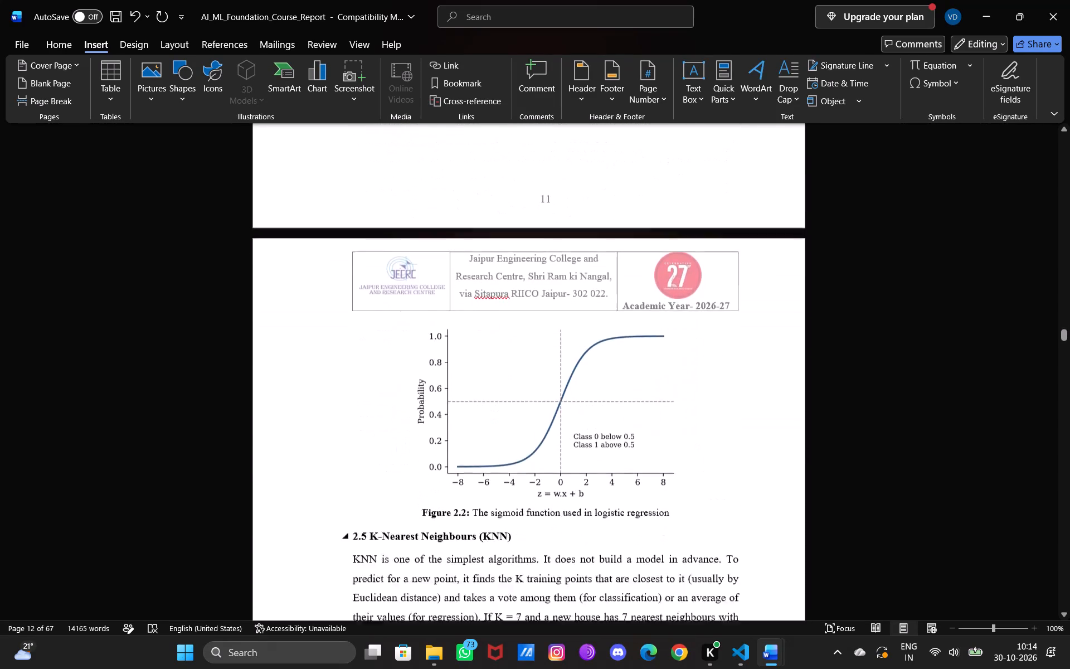
{"action": "scroll", "coordinate": [542, 479], "scroll_direction": "down", "scroll_amount": 5}
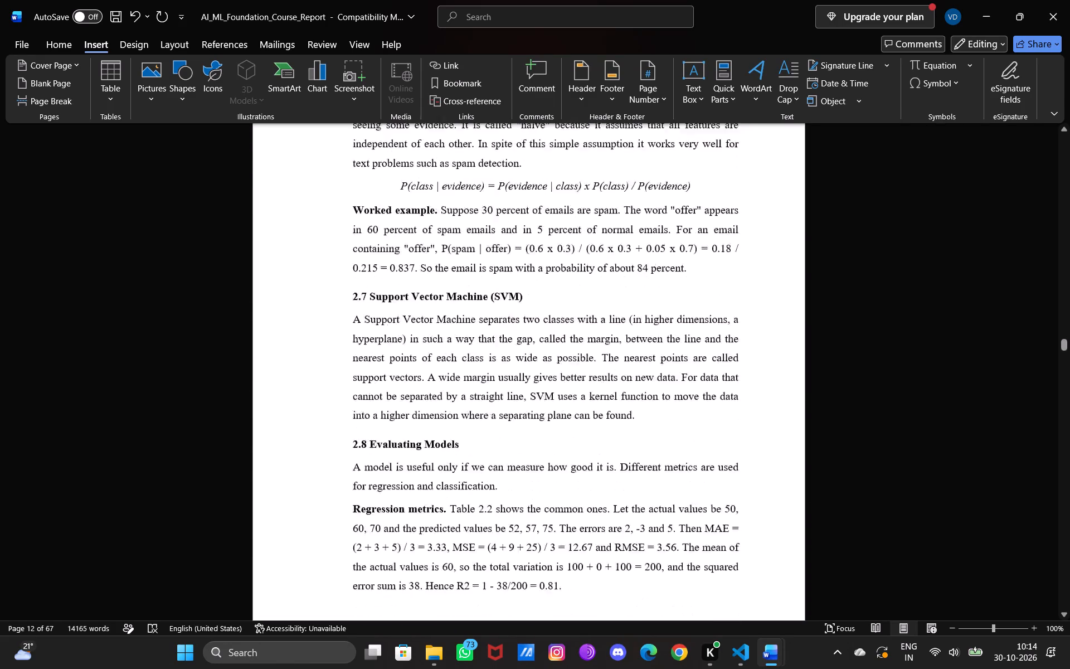
{"action": "scroll", "coordinate": [542, 479], "scroll_direction": "down", "scroll_amount": 5}
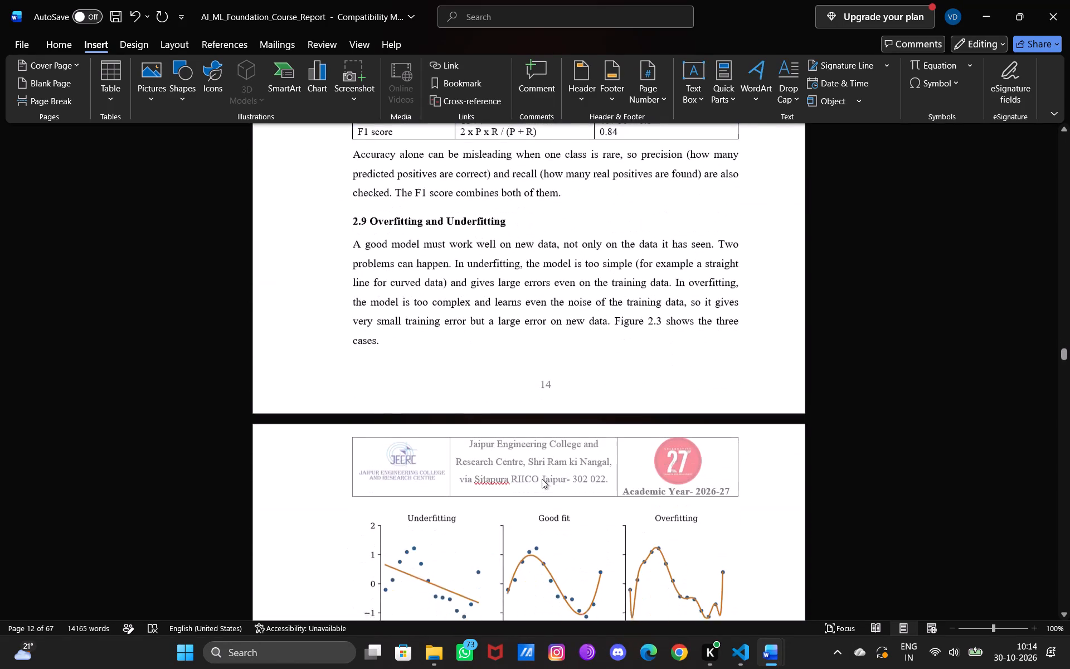
{"action": "scroll", "coordinate": [542, 479], "scroll_direction": "down", "scroll_amount": 4}
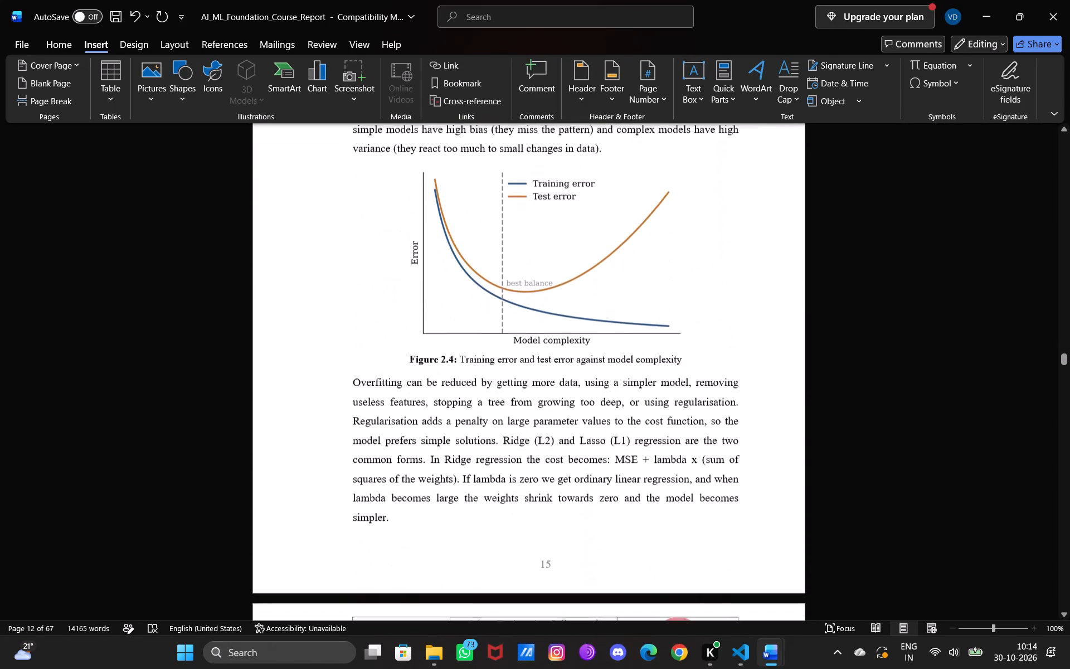
{"action": "scroll", "coordinate": [542, 479], "scroll_direction": "down", "scroll_amount": 4}
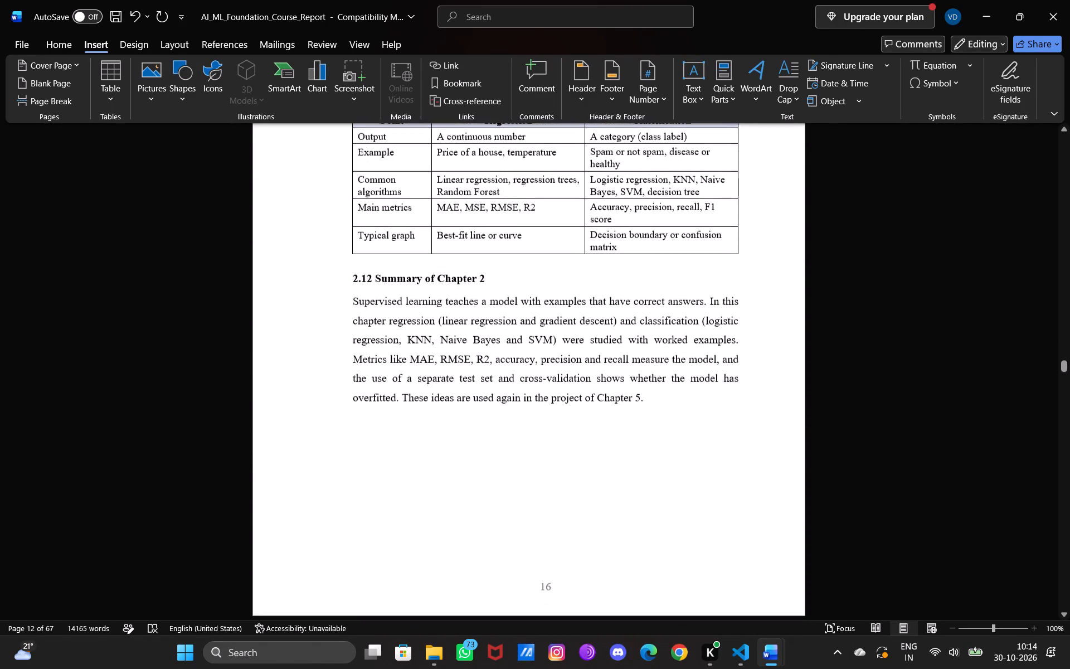
Review the Chapter 3 pages from data preparation through the algorithm comparison in section 3.12, checking page layout, tables and worked examples.
{"action": "scroll", "coordinate": [542, 479], "scroll_direction": "down", "scroll_amount": 5}
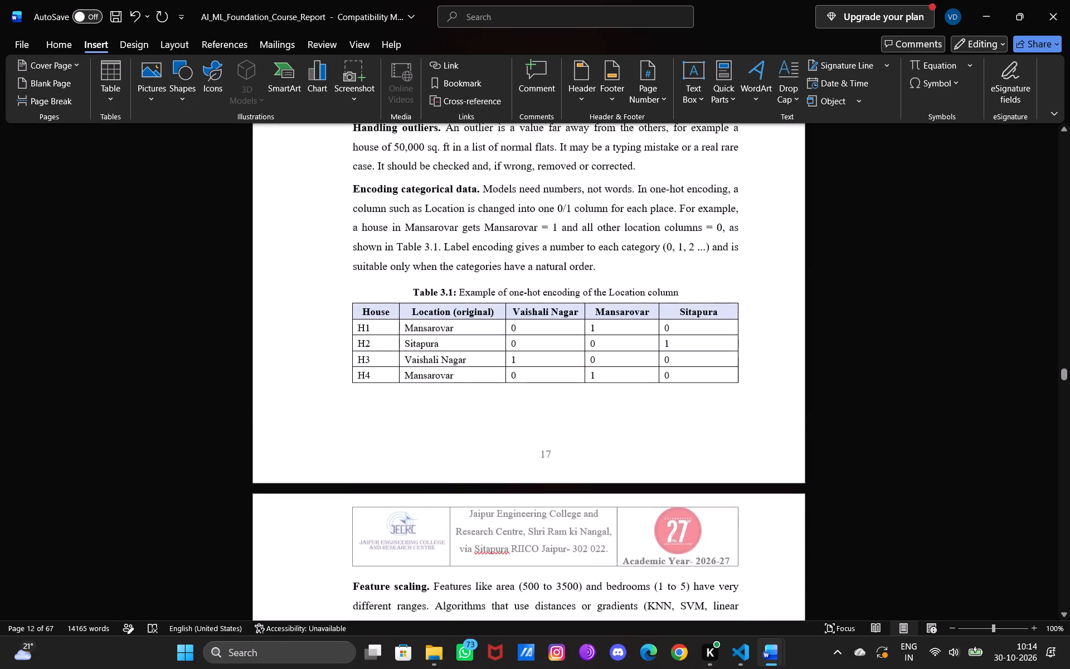
{"action": "scroll", "coordinate": [542, 479], "scroll_direction": "down", "scroll_amount": 5}
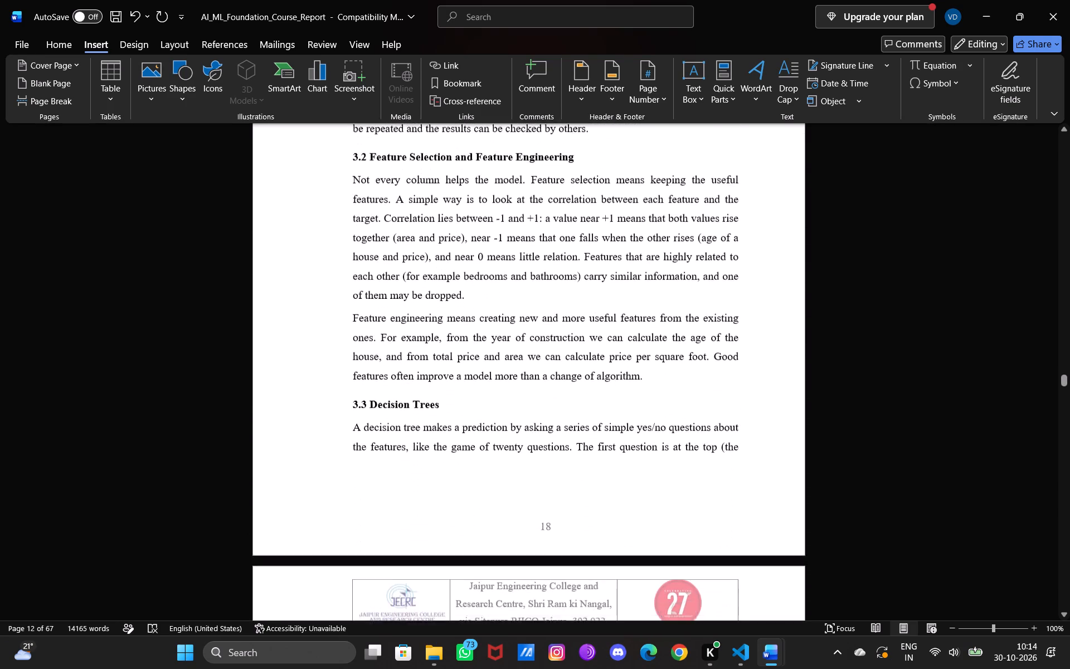
{"action": "scroll", "coordinate": [542, 479], "scroll_direction": "down", "scroll_amount": 4}
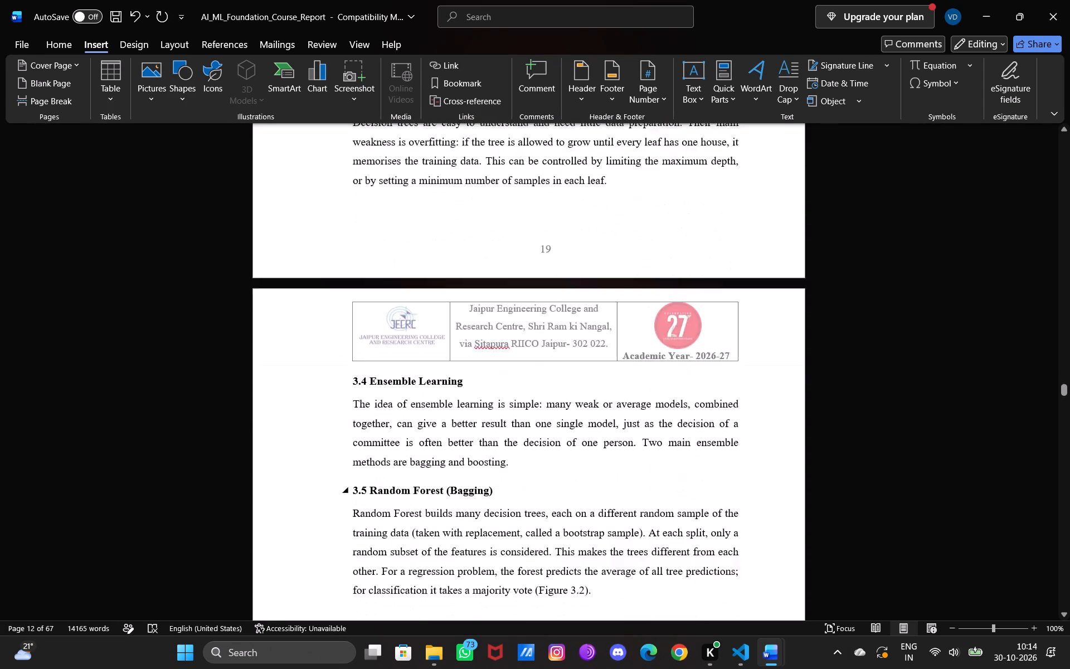
{"action": "scroll", "coordinate": [542, 479], "scroll_direction": "down", "scroll_amount": 4}
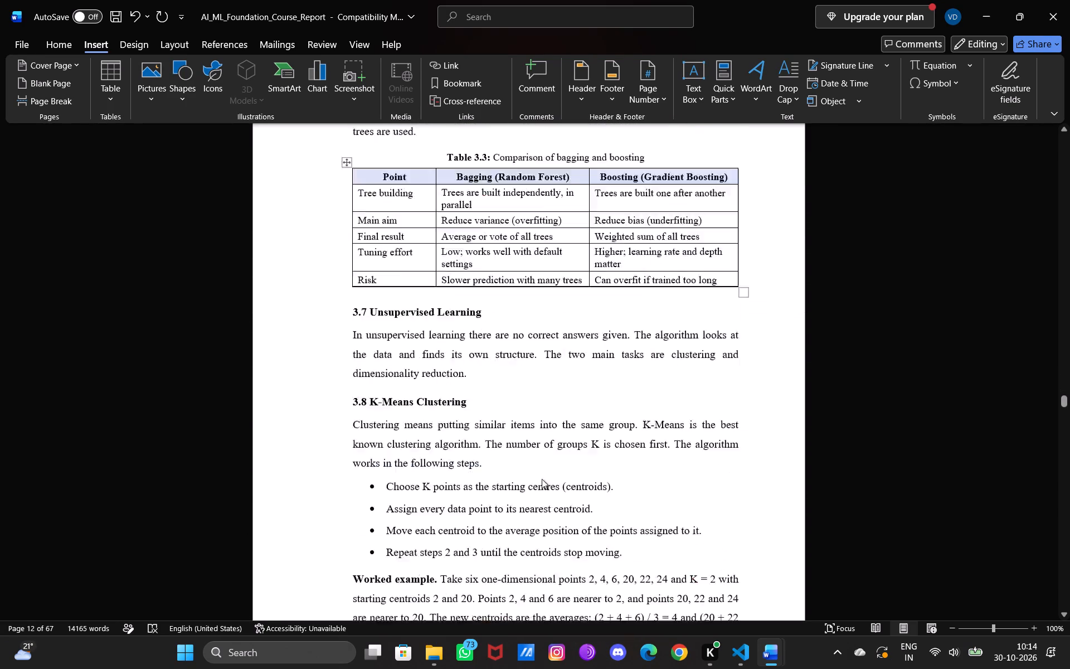
{"action": "scroll", "coordinate": [542, 479], "scroll_direction": "down", "scroll_amount": 5}
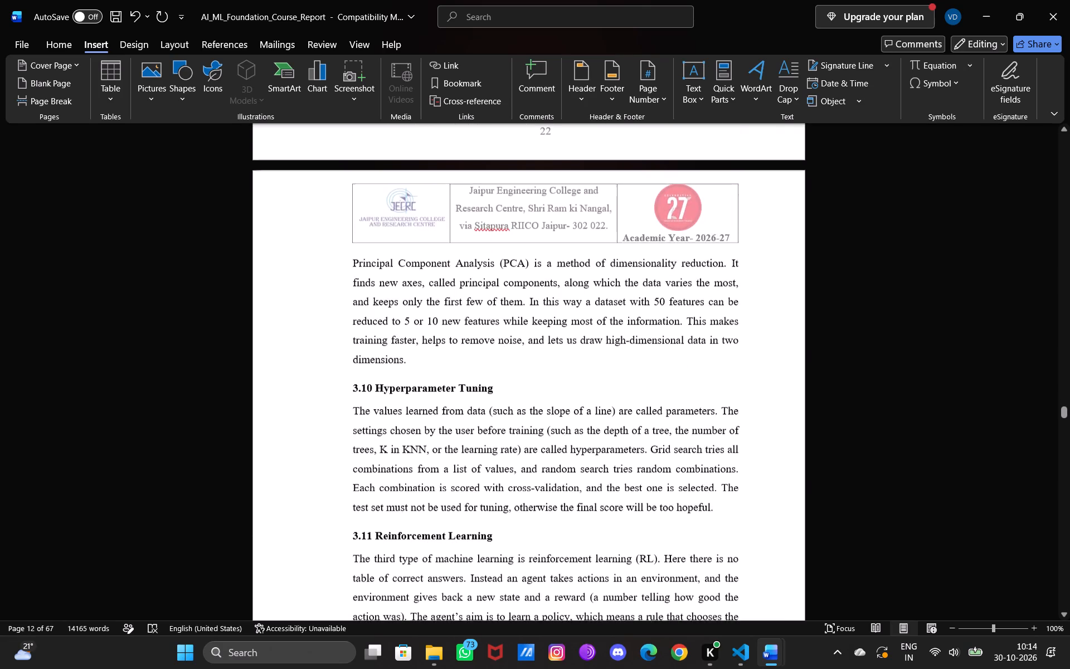
{"action": "scroll", "coordinate": [542, 479], "scroll_direction": "down", "scroll_amount": 5}
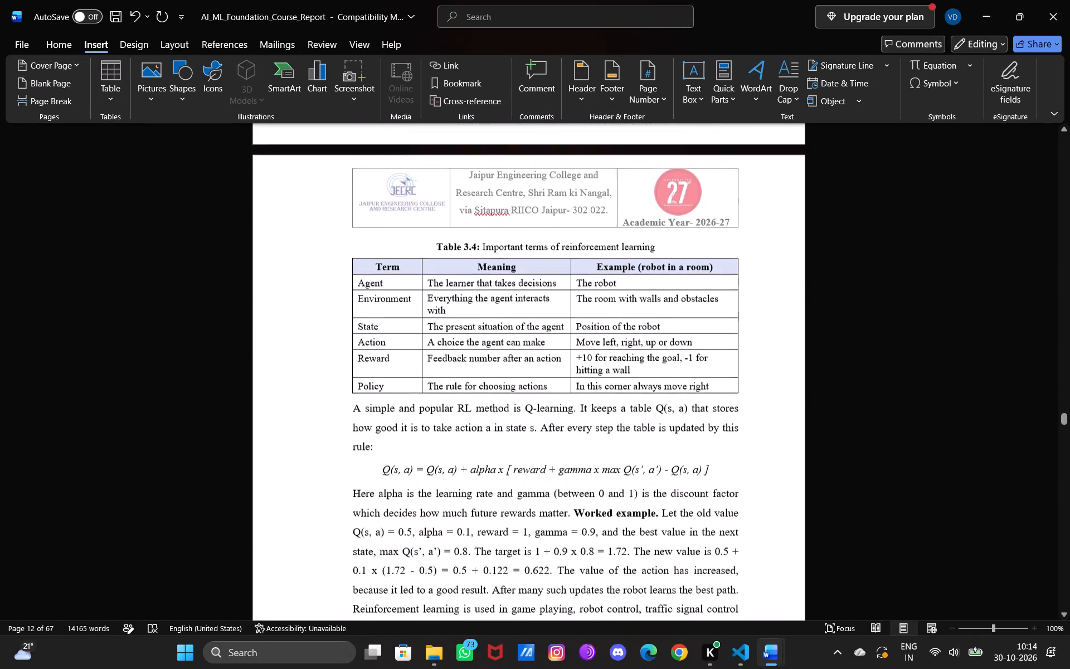
{"action": "scroll", "coordinate": [542, 479], "scroll_direction": "down", "scroll_amount": 6}
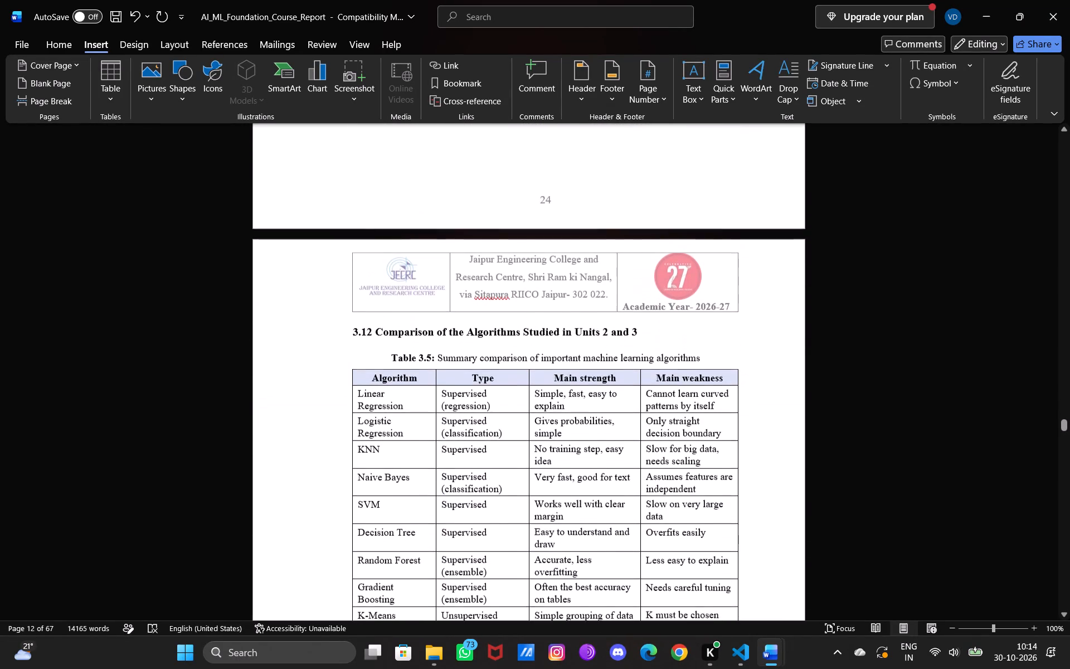
Review the Chapter 4 pages on neural networks, deep learning and modern AI through the summary in section 4.16.
{"action": "scroll", "coordinate": [542, 479], "scroll_direction": "down", "scroll_amount": 5}
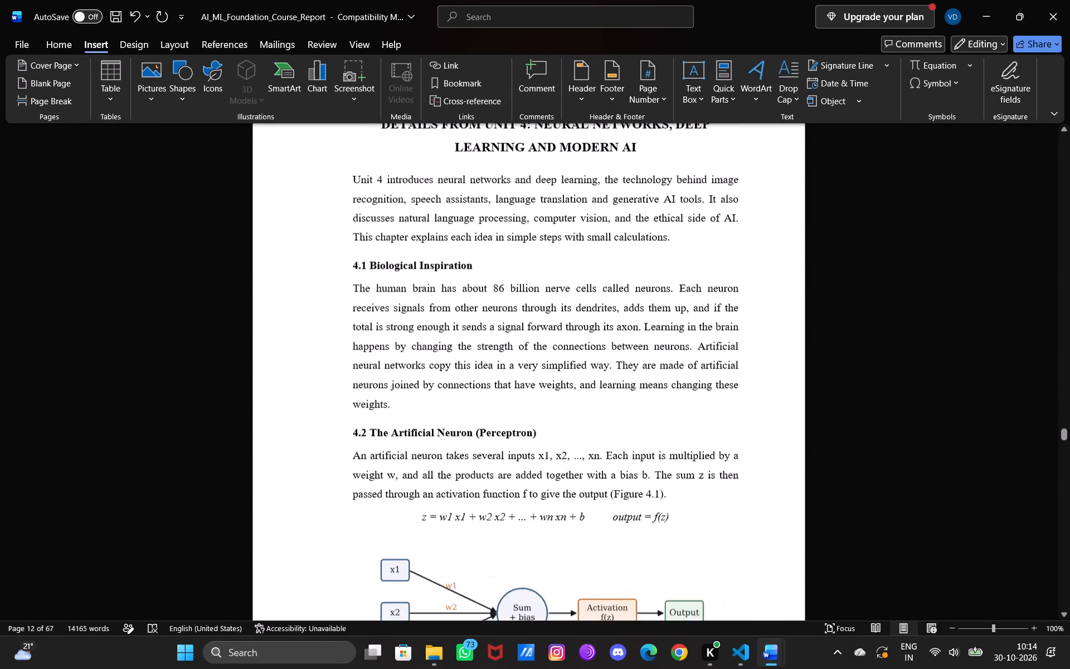
{"action": "scroll", "coordinate": [542, 479], "scroll_direction": "down", "scroll_amount": 2}
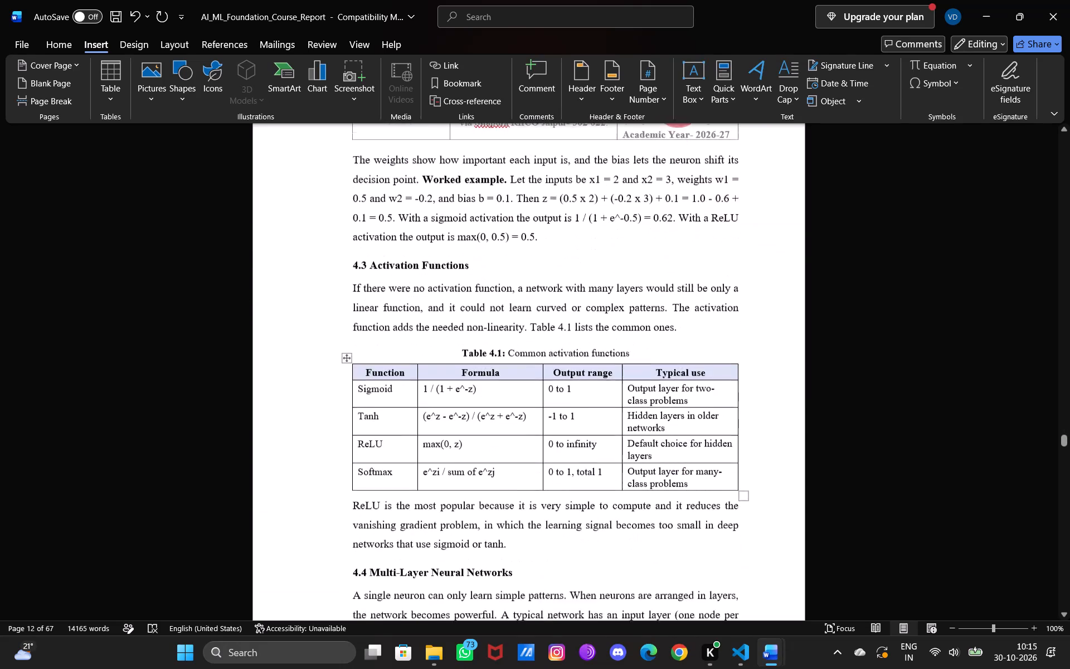
{"action": "scroll", "coordinate": [542, 479], "scroll_direction": "down", "scroll_amount": 4}
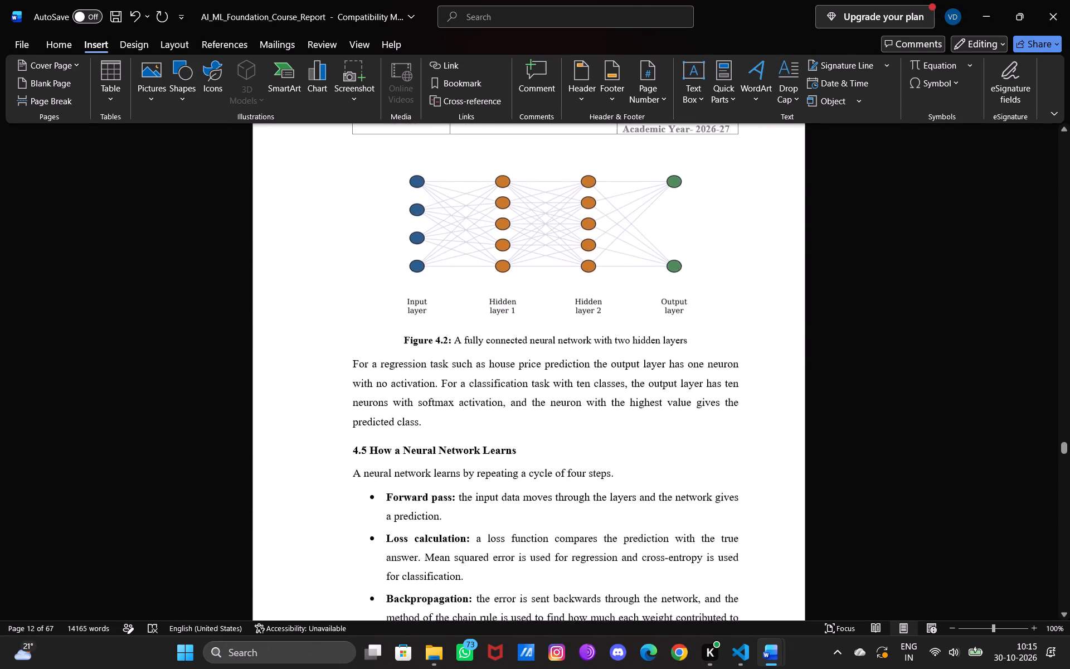
{"action": "scroll", "coordinate": [542, 479], "scroll_direction": "down", "scroll_amount": 4}
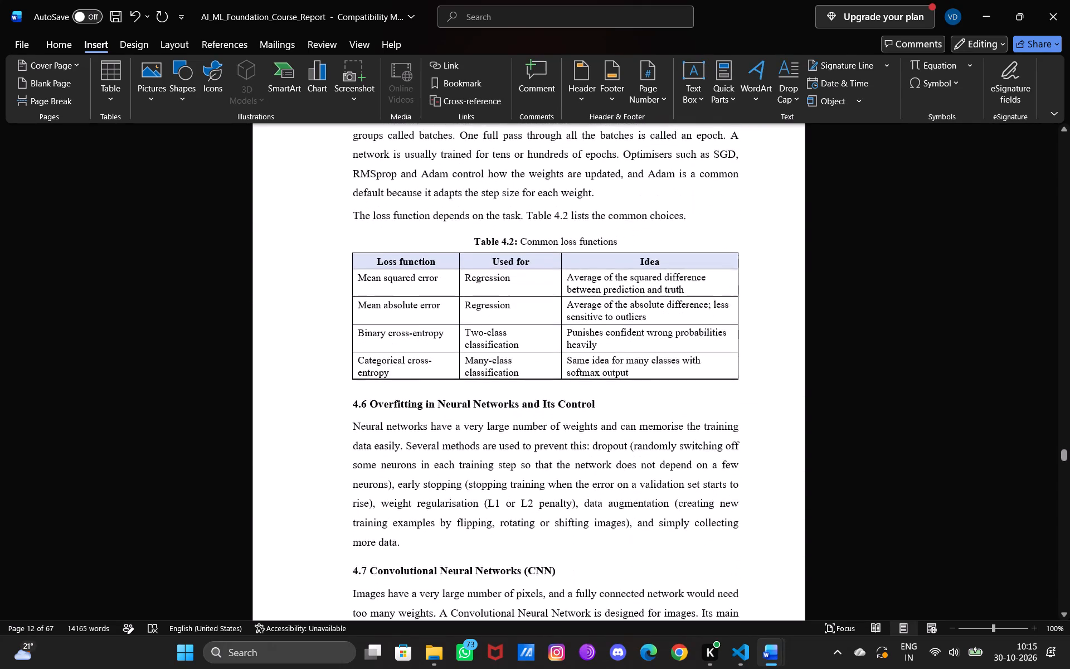
{"action": "scroll", "coordinate": [542, 479], "scroll_direction": "down", "scroll_amount": 4}
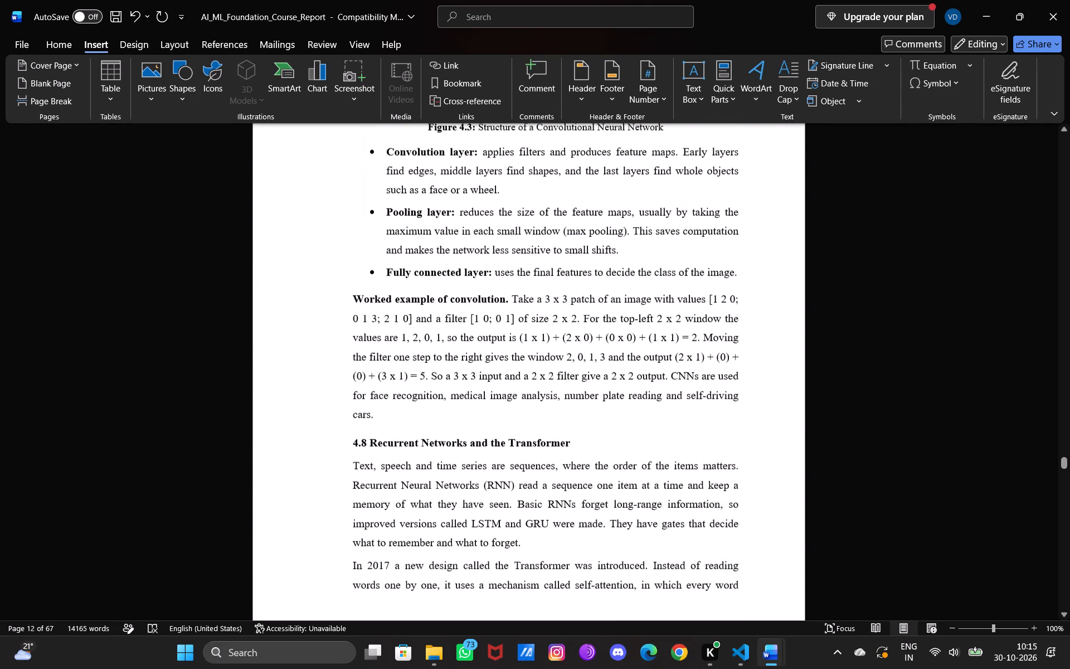
{"action": "scroll", "coordinate": [542, 479], "scroll_direction": "down", "scroll_amount": 4}
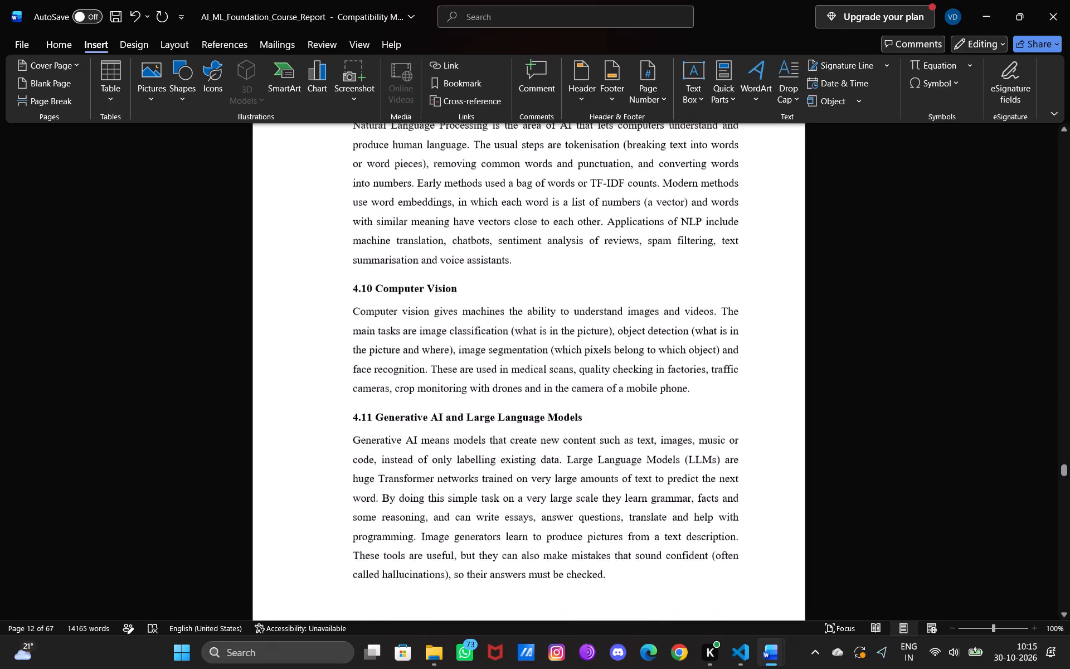
{"action": "scroll", "coordinate": [542, 479], "scroll_direction": "down", "scroll_amount": 4}
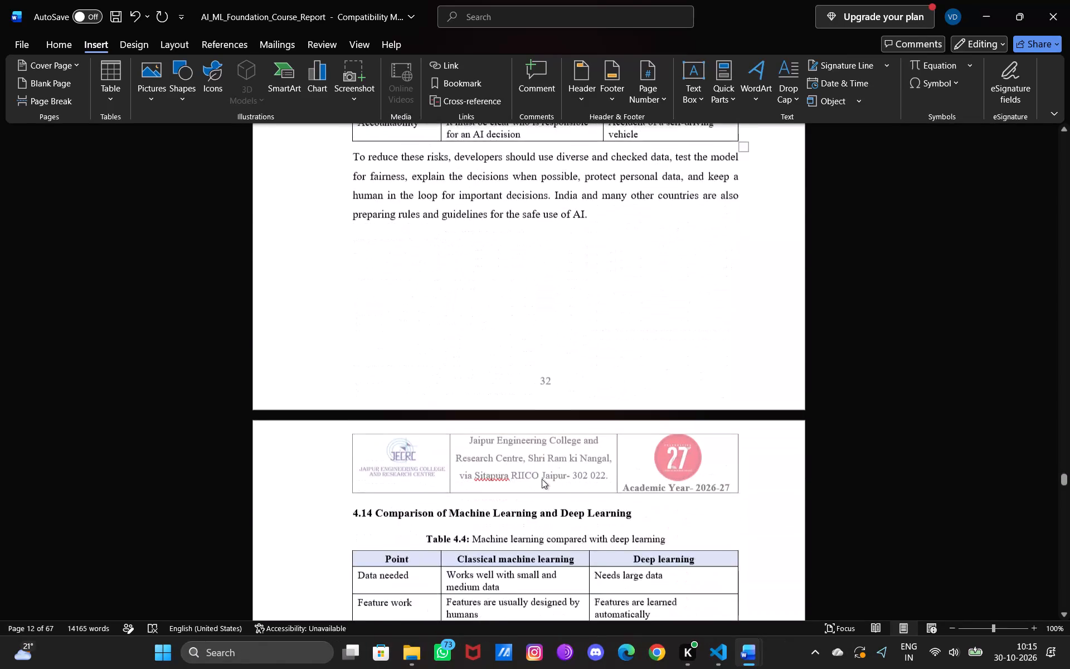
{"action": "scroll", "coordinate": [542, 479], "scroll_direction": "down", "scroll_amount": 5}
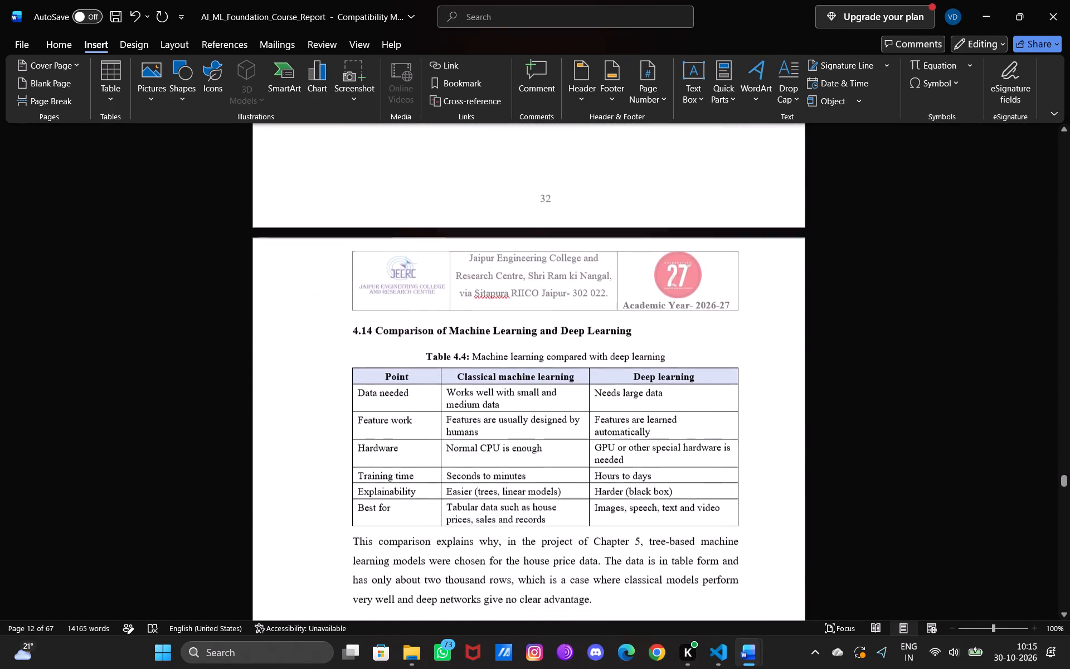
{"action": "scroll", "coordinate": [542, 479], "scroll_direction": "down", "scroll_amount": 5}
{"action": "scroll", "coordinate": [542, 479], "scroll_direction": "up", "scroll_amount": 1}
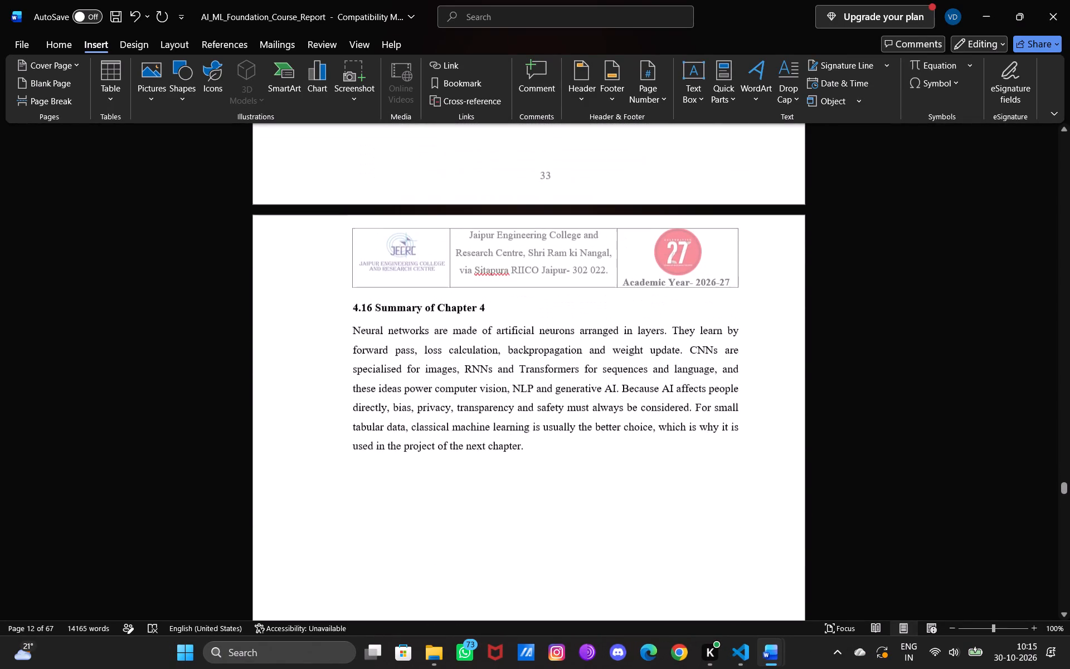
{"action": "scroll", "coordinate": [542, 479], "scroll_direction": "up", "scroll_amount": 1}
Review the Chapter 5 house price project pages from the problem statement through Sample Predictions in section 5.9.
{"action": "scroll", "coordinate": [542, 479], "scroll_direction": "down", "scroll_amount": 7}
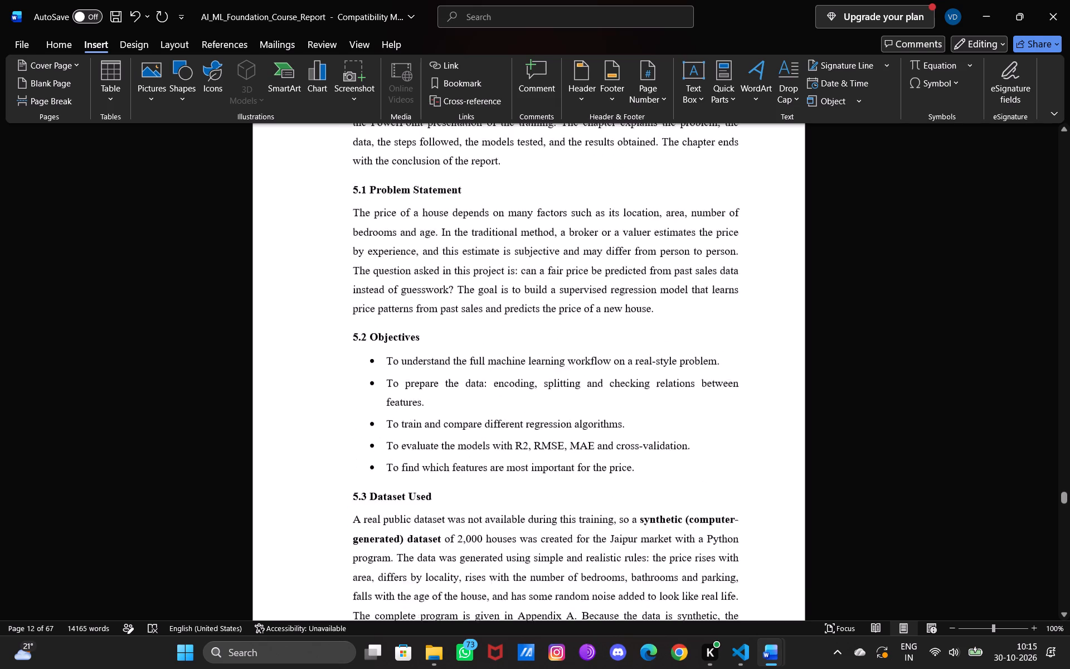
{"action": "scroll", "coordinate": [542, 479], "scroll_direction": "down", "scroll_amount": 7}
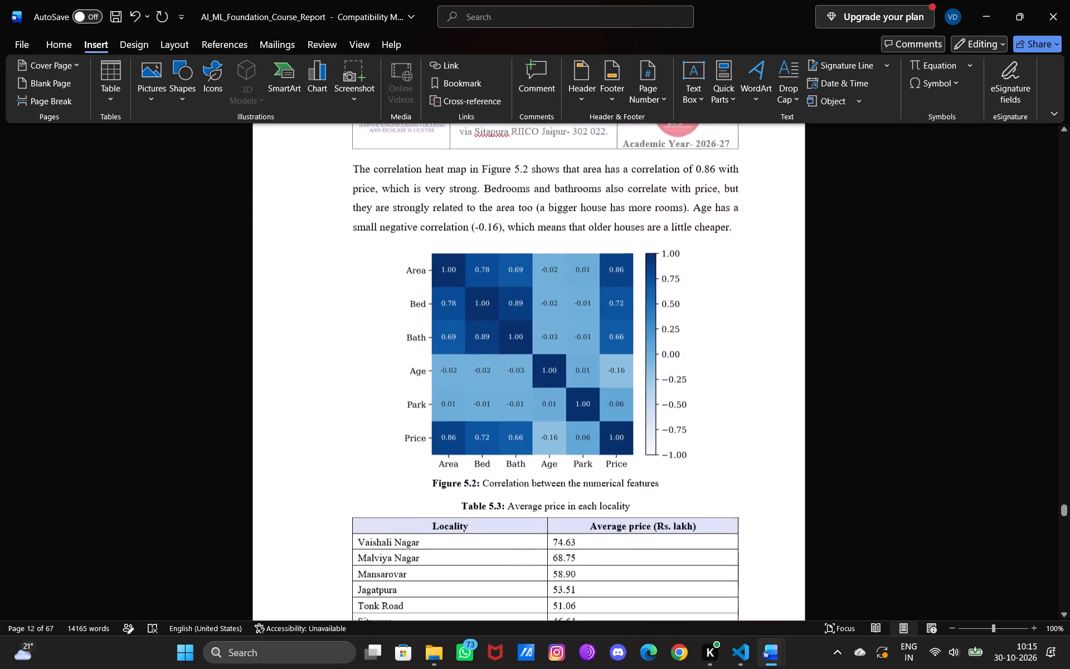
{"action": "scroll", "coordinate": [542, 479], "scroll_direction": "down", "scroll_amount": 5}
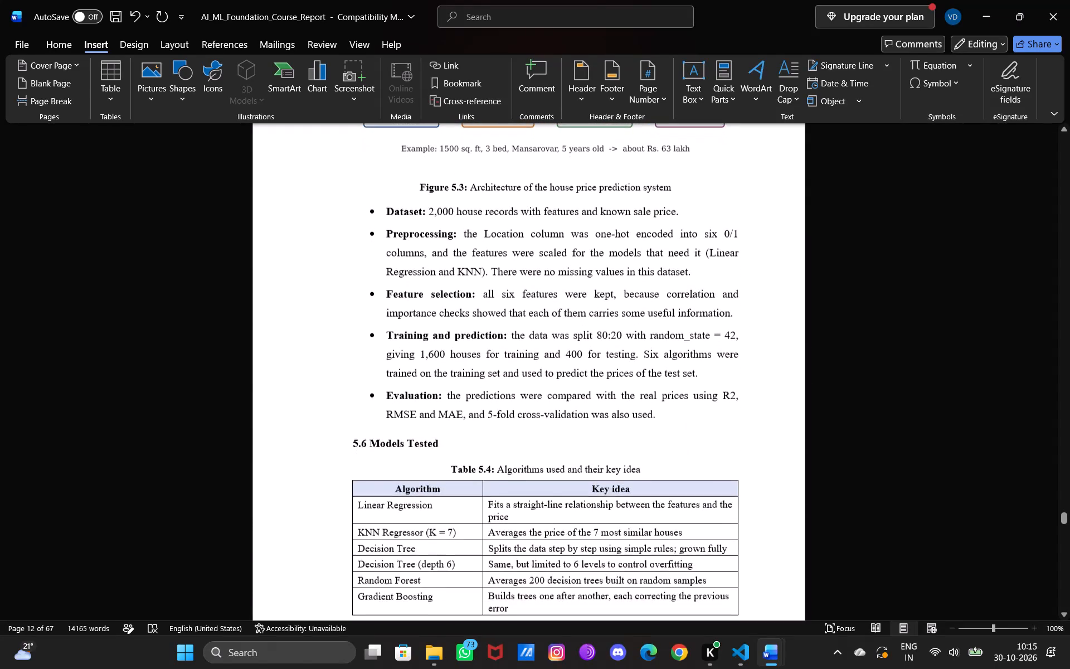
{"action": "scroll", "coordinate": [542, 479], "scroll_direction": "down", "scroll_amount": 5}
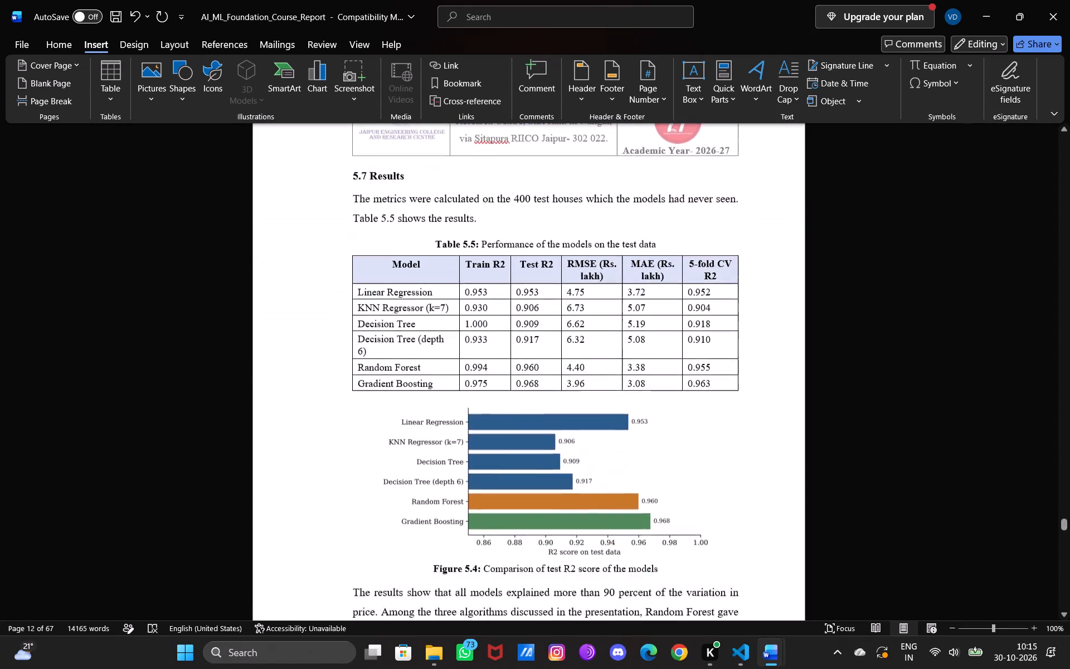
{"action": "scroll", "coordinate": [542, 479], "scroll_direction": "down", "scroll_amount": 4}
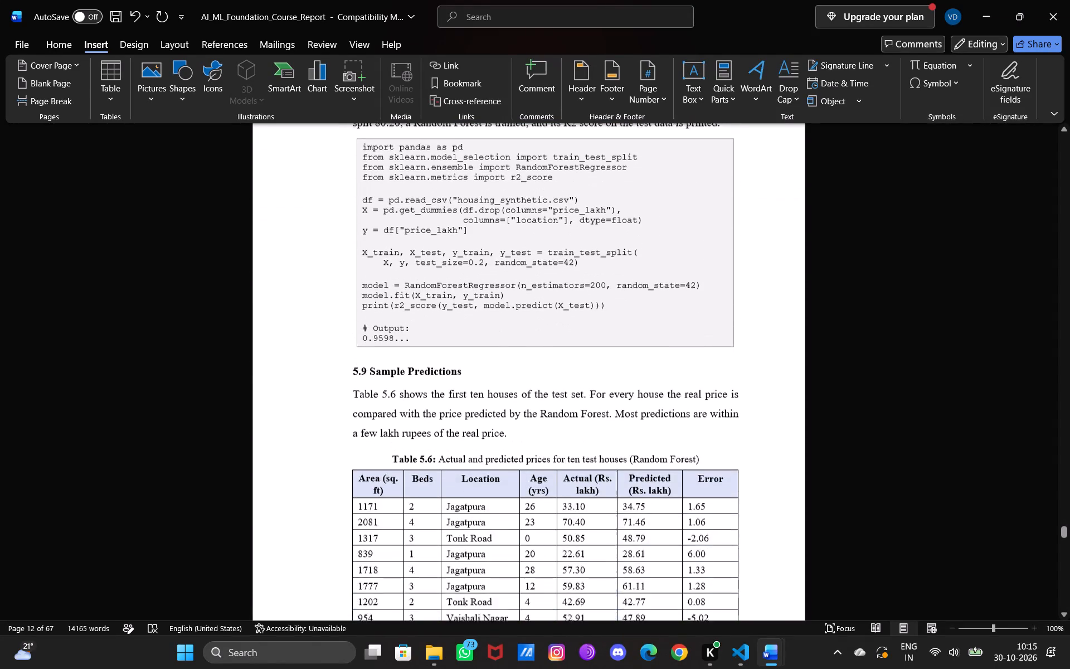
{"action": "scroll", "coordinate": [542, 479], "scroll_direction": "down", "scroll_amount": 2}
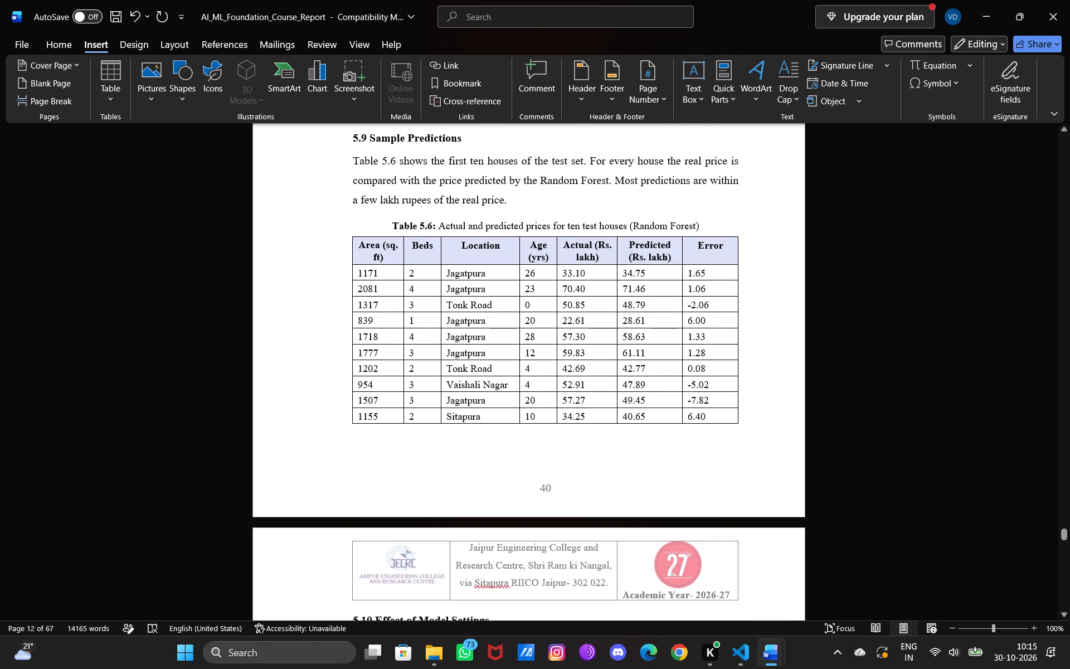
Check the remaining pages from section 5.10 through the conclusion and up to the Python program in Appendix A.
{"action": "scroll", "coordinate": [542, 479], "scroll_direction": "down", "scroll_amount": 2}
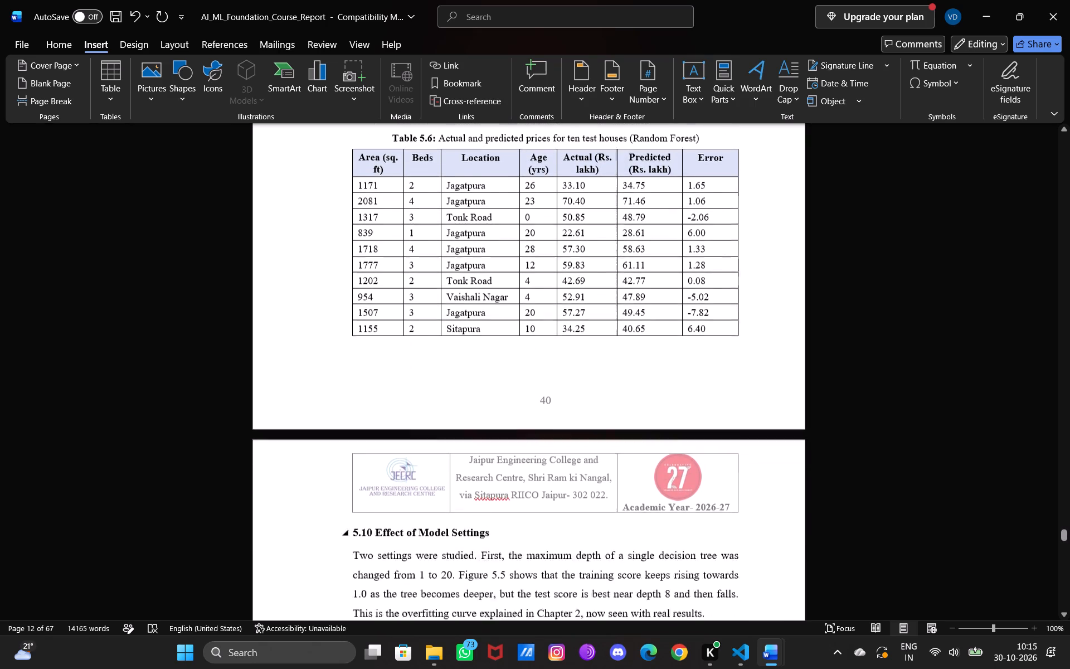
{"action": "scroll", "coordinate": [542, 479], "scroll_direction": "down", "scroll_amount": 9}
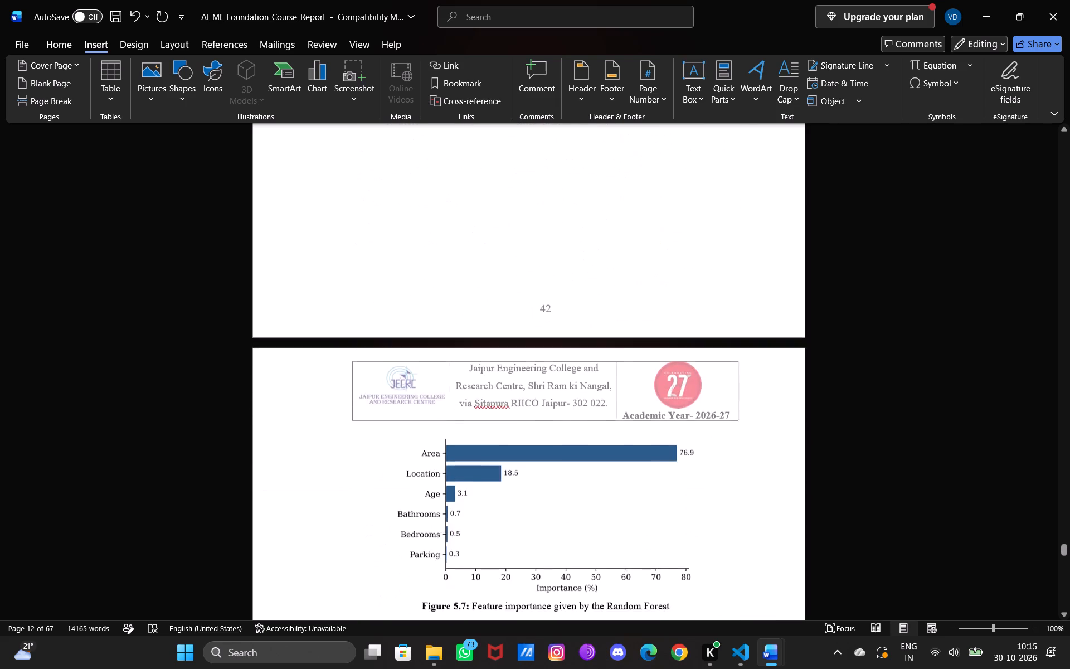
{"action": "scroll", "coordinate": [542, 479], "scroll_direction": "down", "scroll_amount": 7}
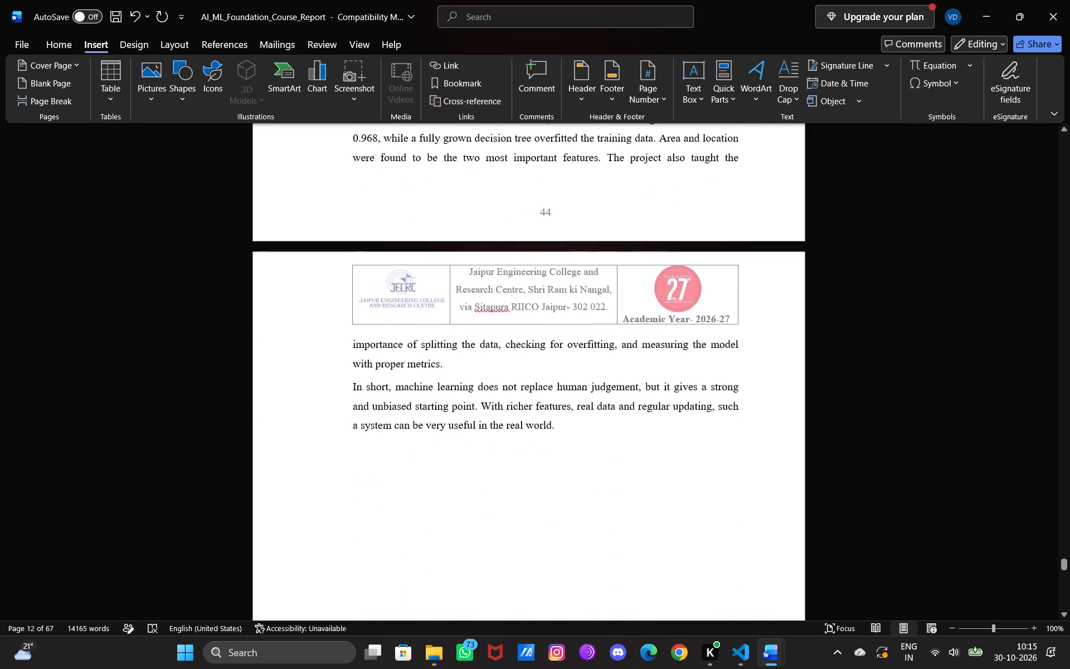
{"action": "scroll", "coordinate": [542, 479], "scroll_direction": "up", "scroll_amount": 1}
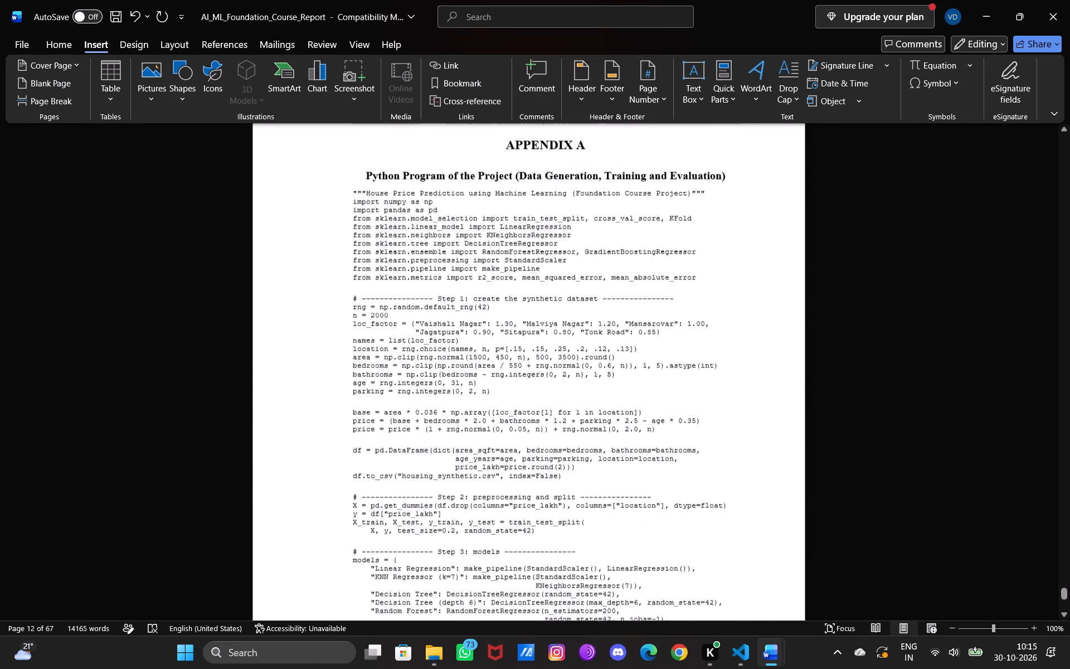
{"action": "scroll", "coordinate": [542, 479], "scroll_direction": "up", "scroll_amount": 1}
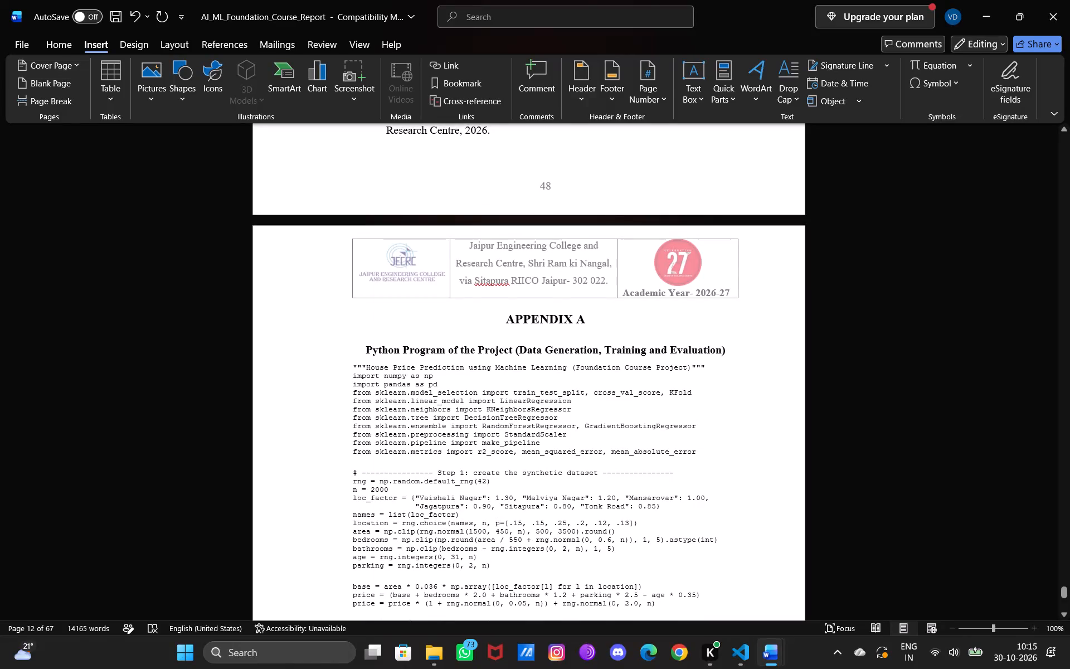
Delete the end of the Appendix A Python program on the last page, including steps 5 and 6, and remove the emptied page.
{"action": "left_click", "coordinate": [376, 324]}
{"action": "key", "text": "BackSpace"}
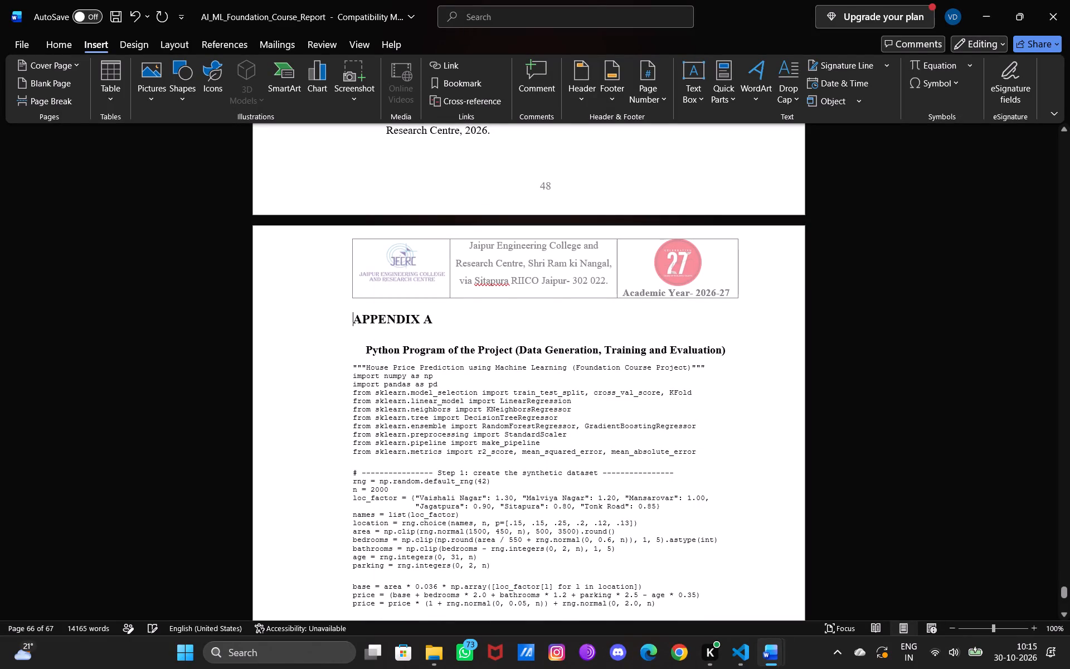
{"action": "key", "text": "Delete"}
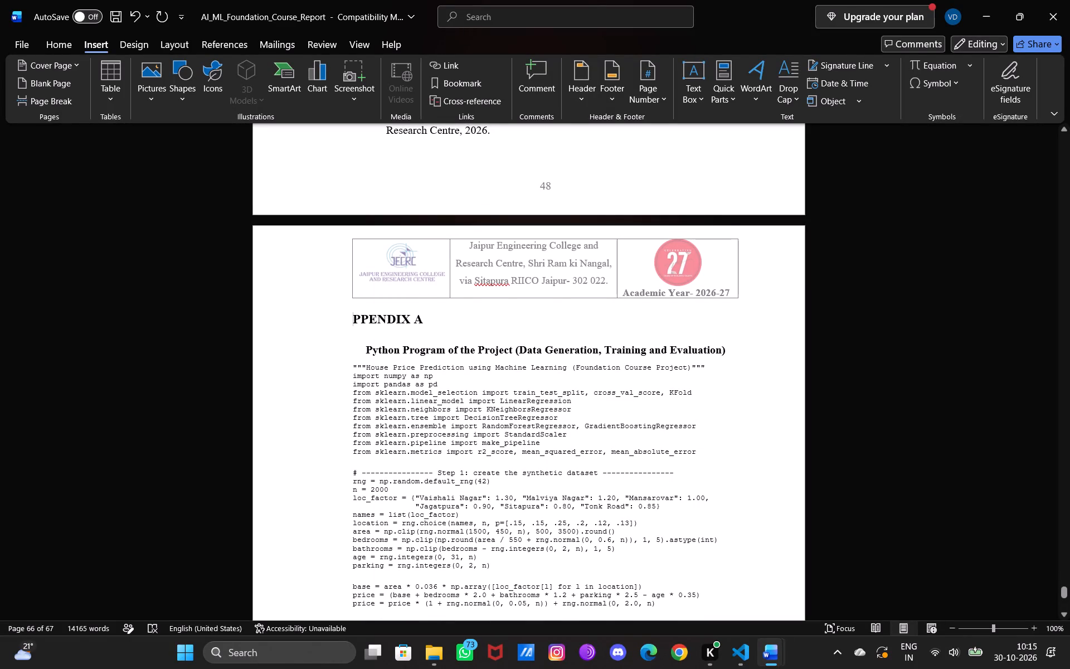
{"action": "scroll", "coordinate": [585, 469], "scroll_direction": "down", "scroll_amount": 4}
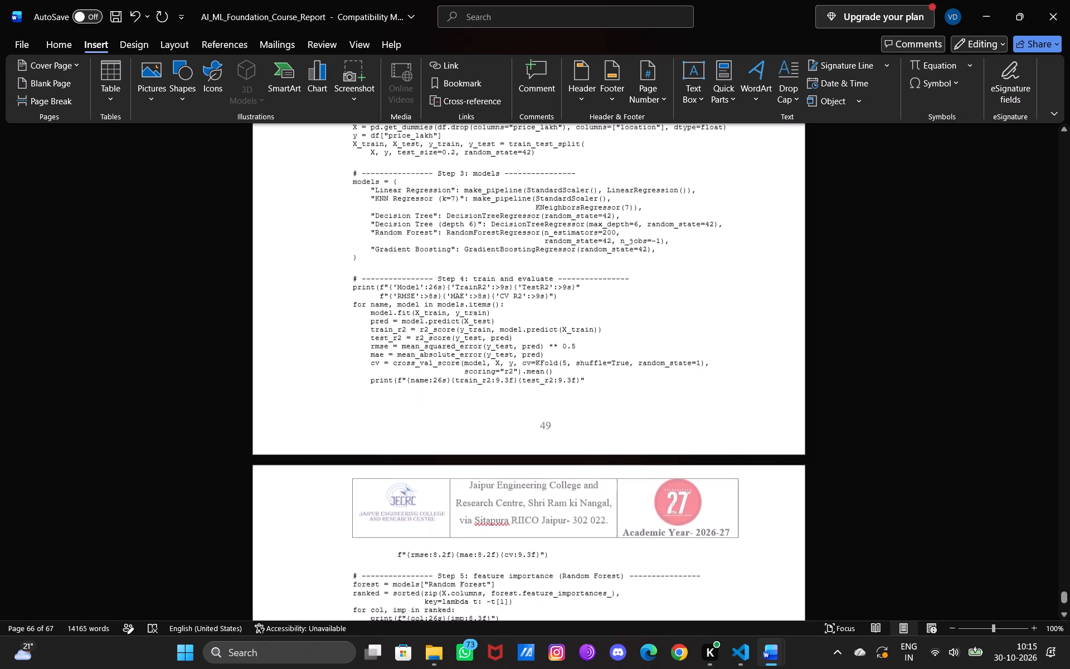
{"action": "right_click", "coordinate": [761, 358]}
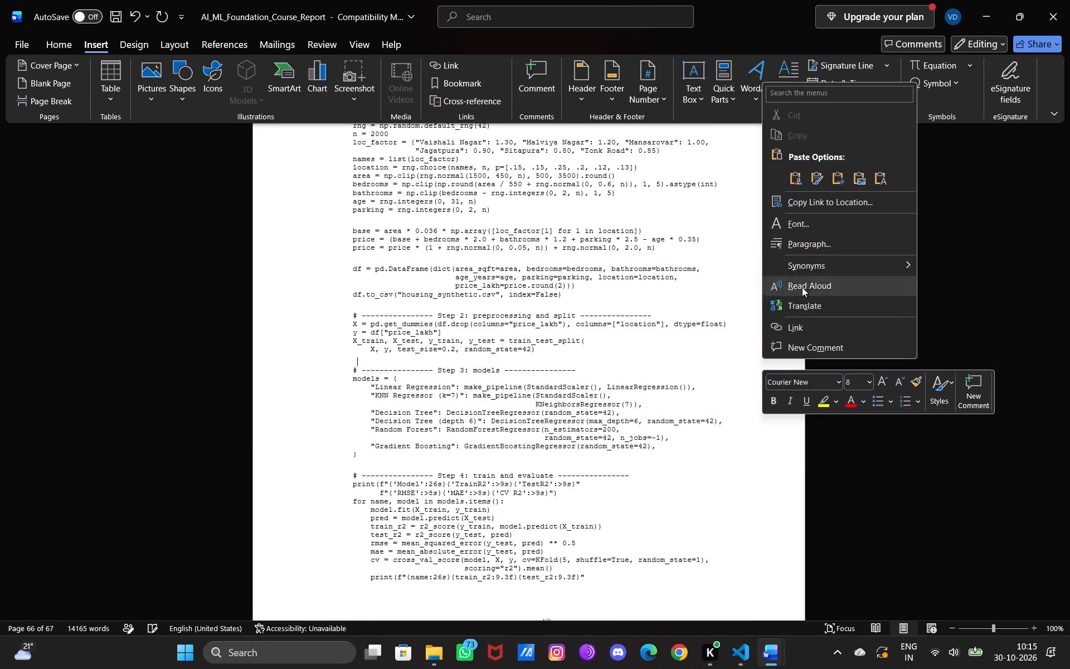
{"action": "left_click", "coordinate": [726, 402]}
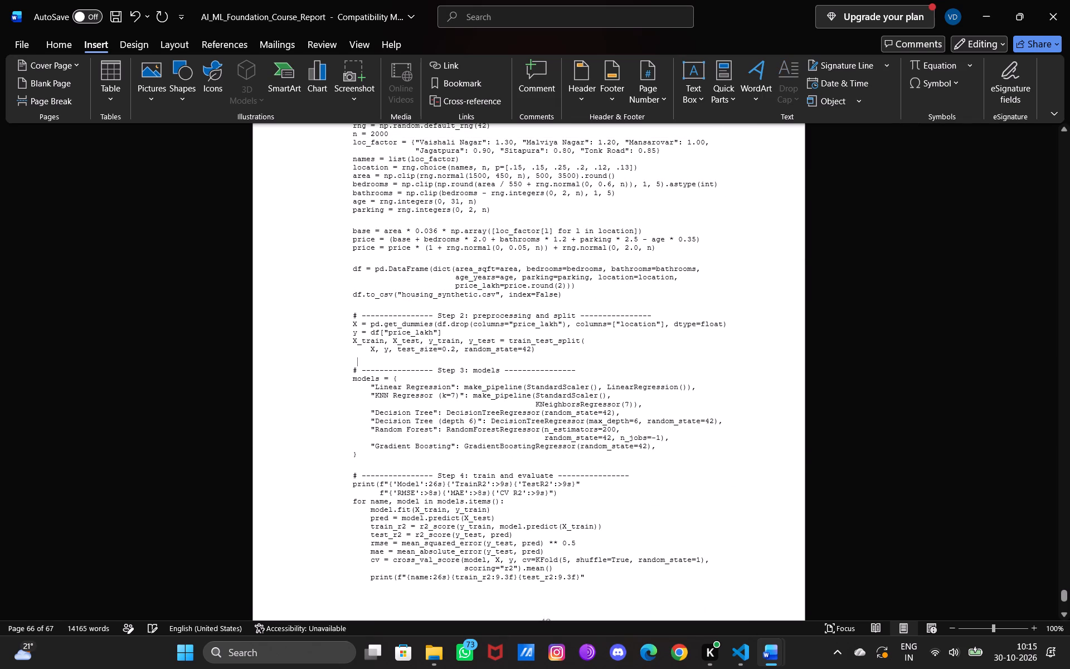
{"action": "scroll", "coordinate": [726, 402], "scroll_direction": "down", "scroll_amount": 5}
{"action": "scroll", "coordinate": [726, 402], "scroll_direction": "up", "scroll_amount": 1}
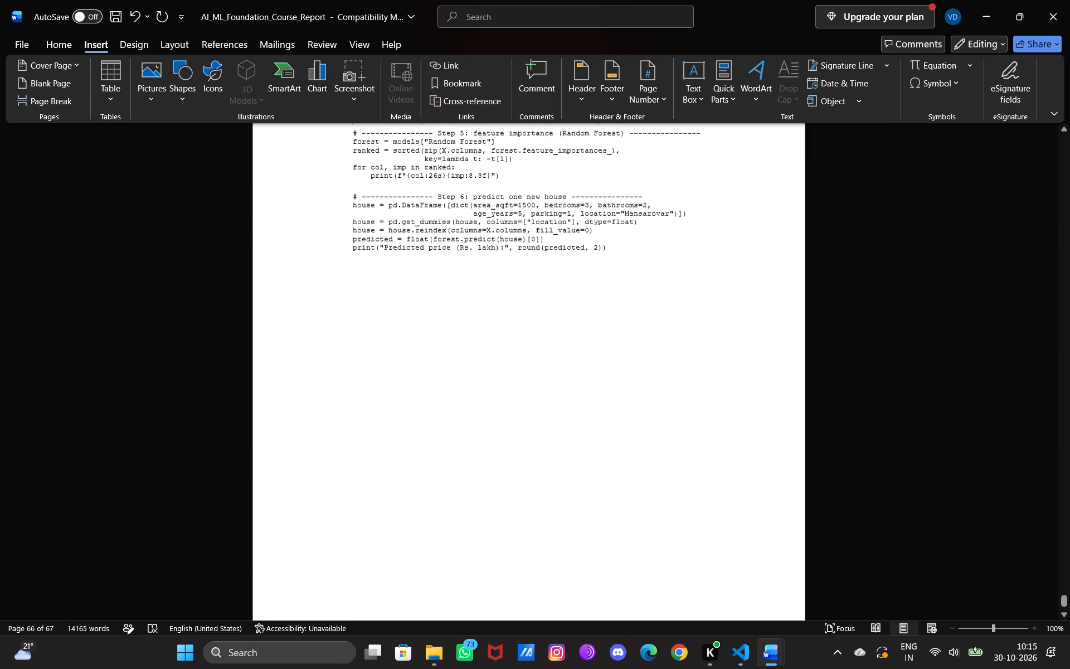
{"action": "scroll", "coordinate": [726, 402], "scroll_direction": "up", "scroll_amount": 1}
{"action": "left_click_drag", "start_coordinate": [629, 418], "coordinate": [520, 413]}
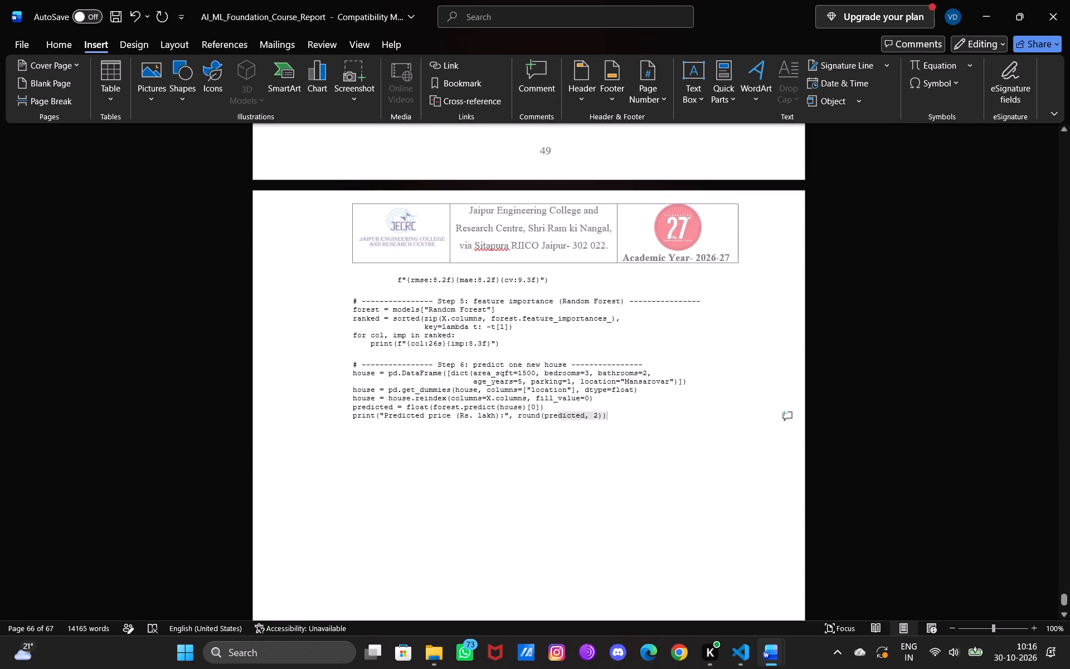
{"action": "left_click_drag", "start_coordinate": [520, 413], "coordinate": [372, 272]}
{"action": "key", "text": "BackSpace"}
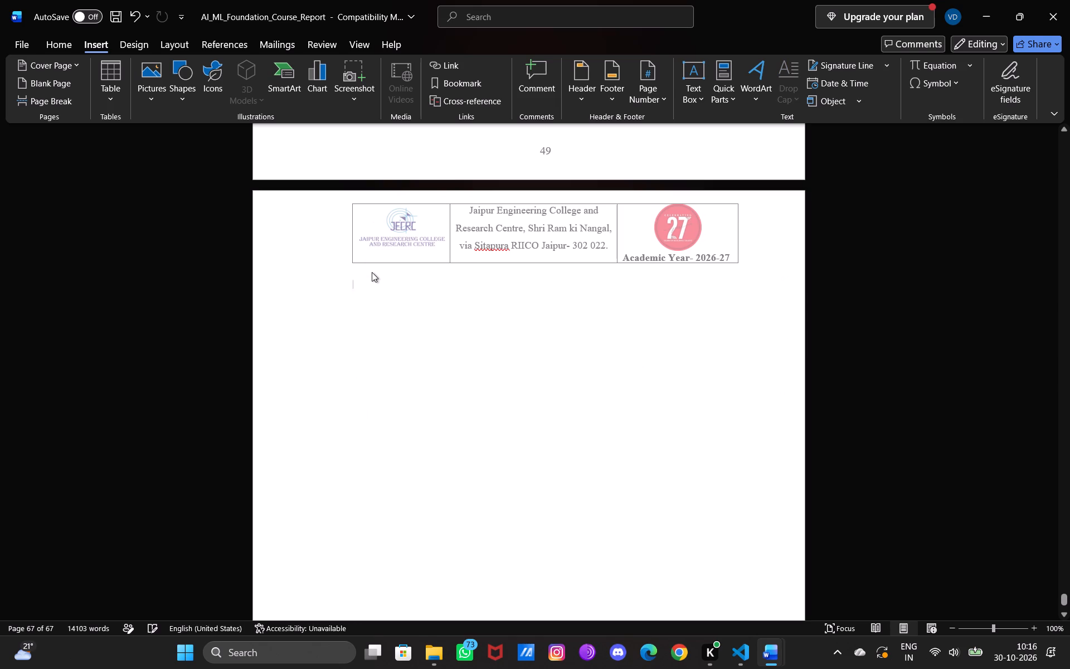
{"action": "key", "text": "Delete"}
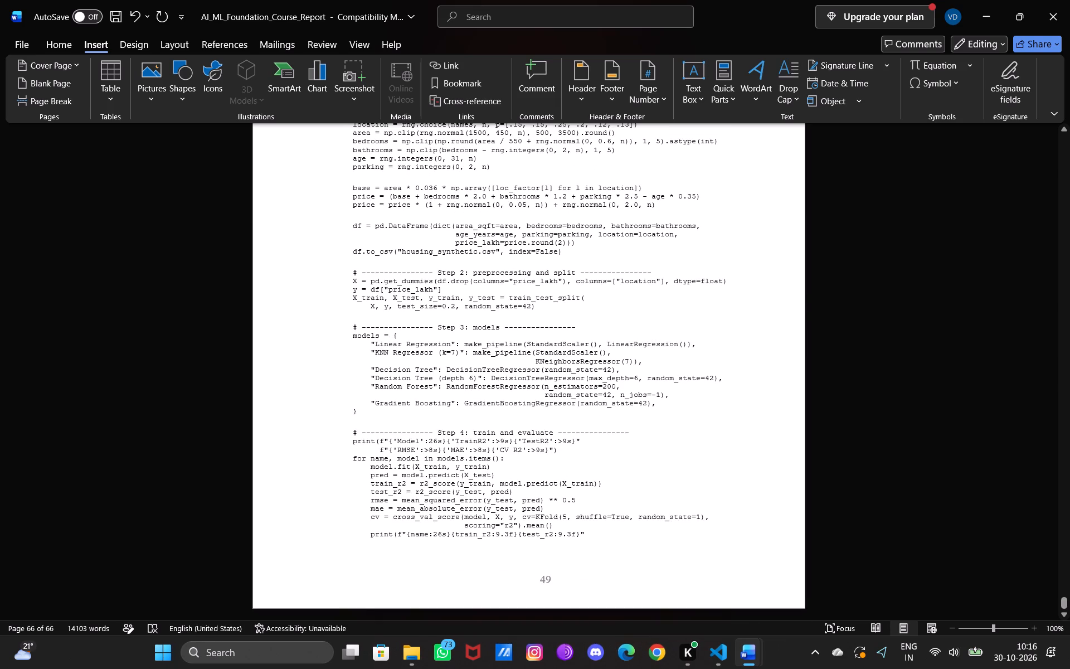
{"action": "key", "text": "Delete"}
Delete the rest of Appendix A, from the step 4 code back through its heading, and remove its page after the references.
{"action": "left_click_drag", "start_coordinate": [590, 530], "coordinate": [589, 536]}
{"action": "left_click_drag", "start_coordinate": [589, 536], "coordinate": [408, 380]}
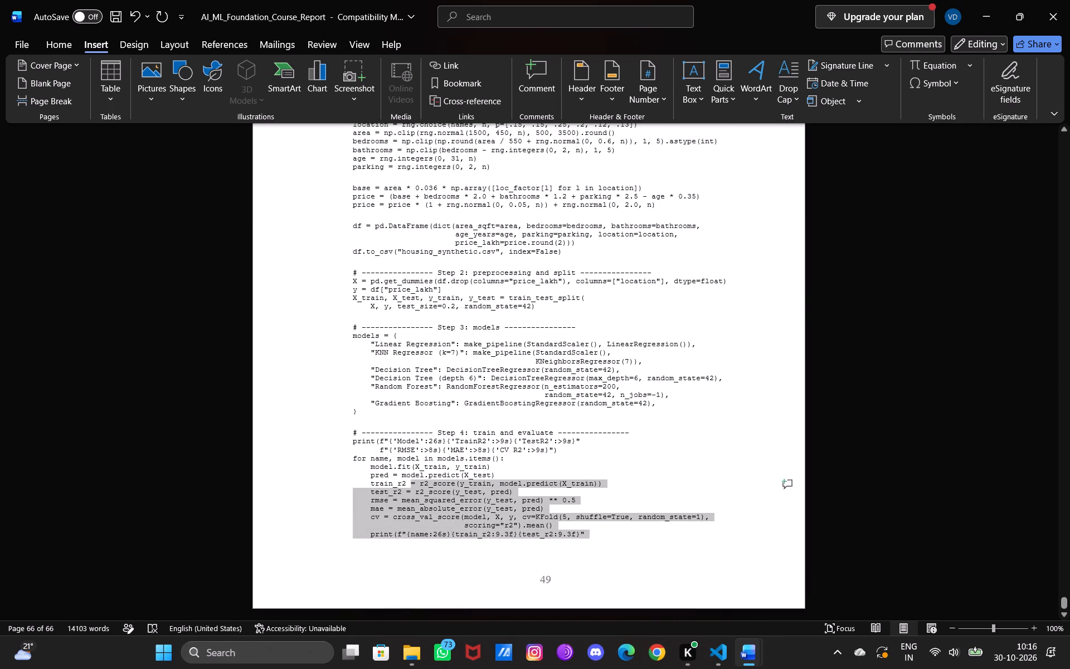
{"action": "left_click_drag", "start_coordinate": [408, 380], "coordinate": [458, 142]}
{"action": "key", "text": "BackSpace"}
{"action": "scroll", "coordinate": [458, 142], "scroll_direction": "up", "scroll_amount": 1}
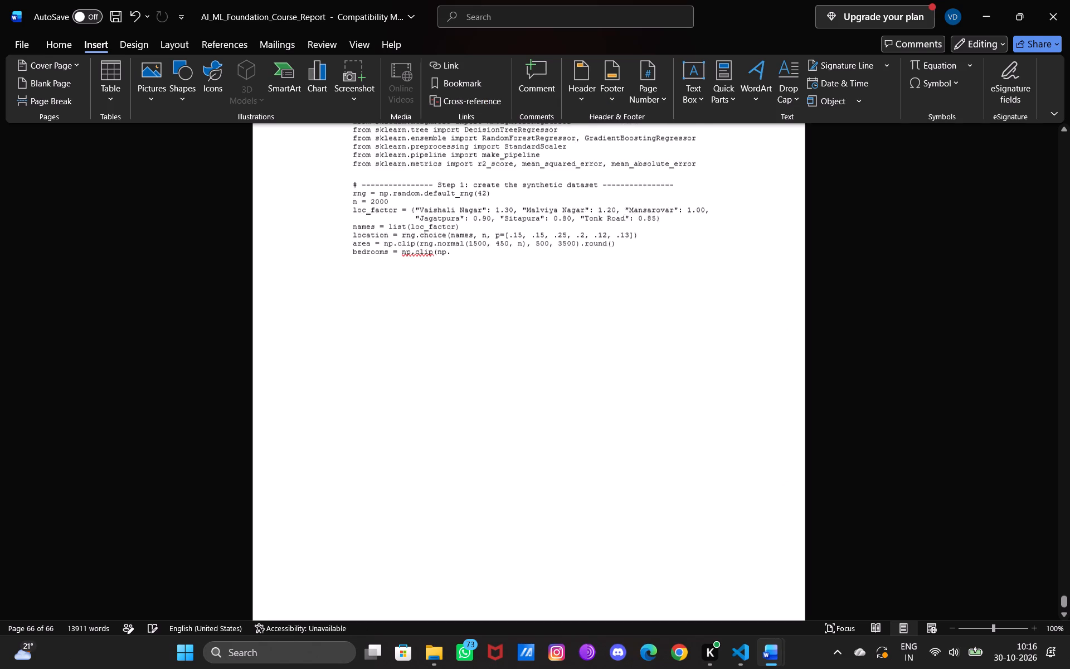
{"action": "scroll", "coordinate": [458, 142], "scroll_direction": "up", "scroll_amount": 1}
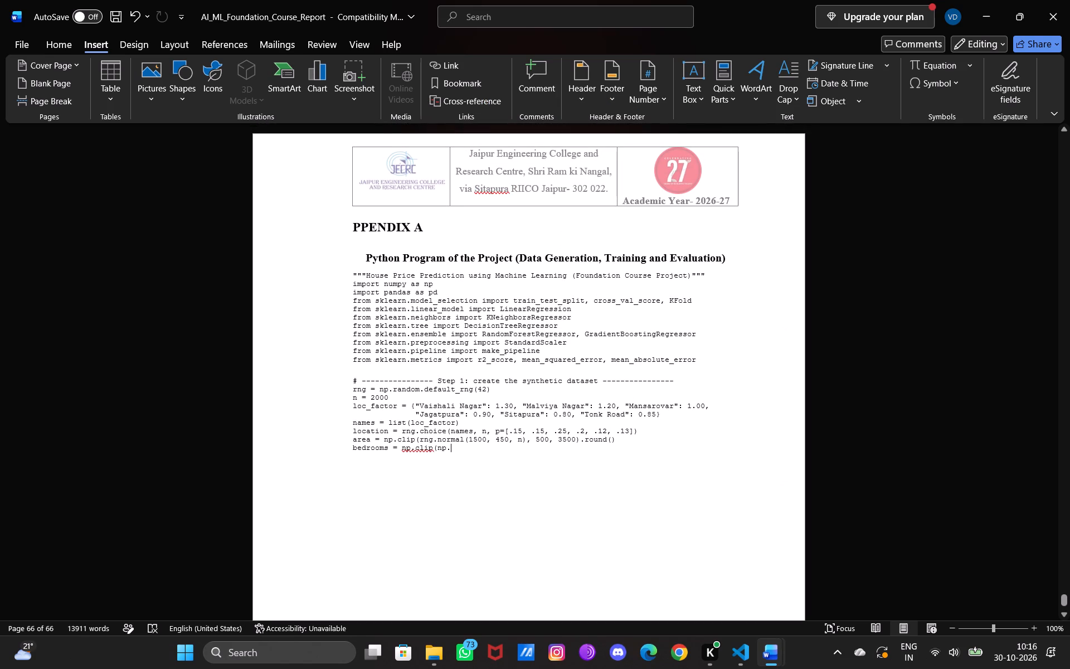
{"action": "left_click_drag", "start_coordinate": [454, 449], "coordinate": [285, 203]}
{"action": "key", "text": "BackSpace"}
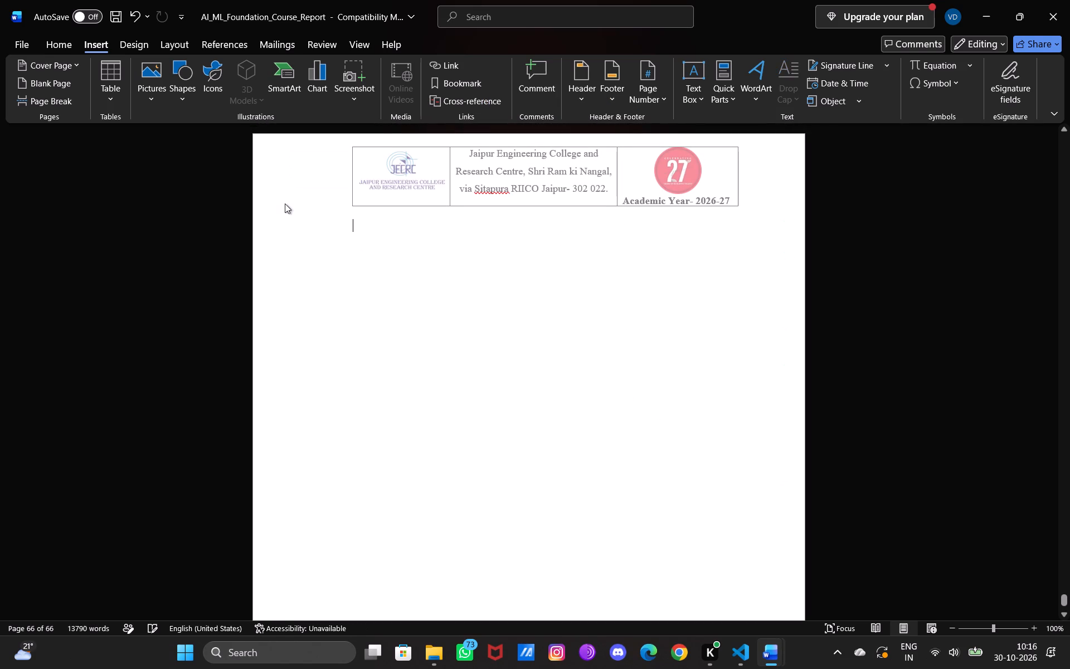
{"action": "key", "text": "Delete"}
Review the report's ending and chapter 6 pages, and its opening pages from the cover through the candidate's declaration to the certificate page.
{"action": "scroll", "coordinate": [308, 312], "scroll_direction": "down", "scroll_amount": 1}
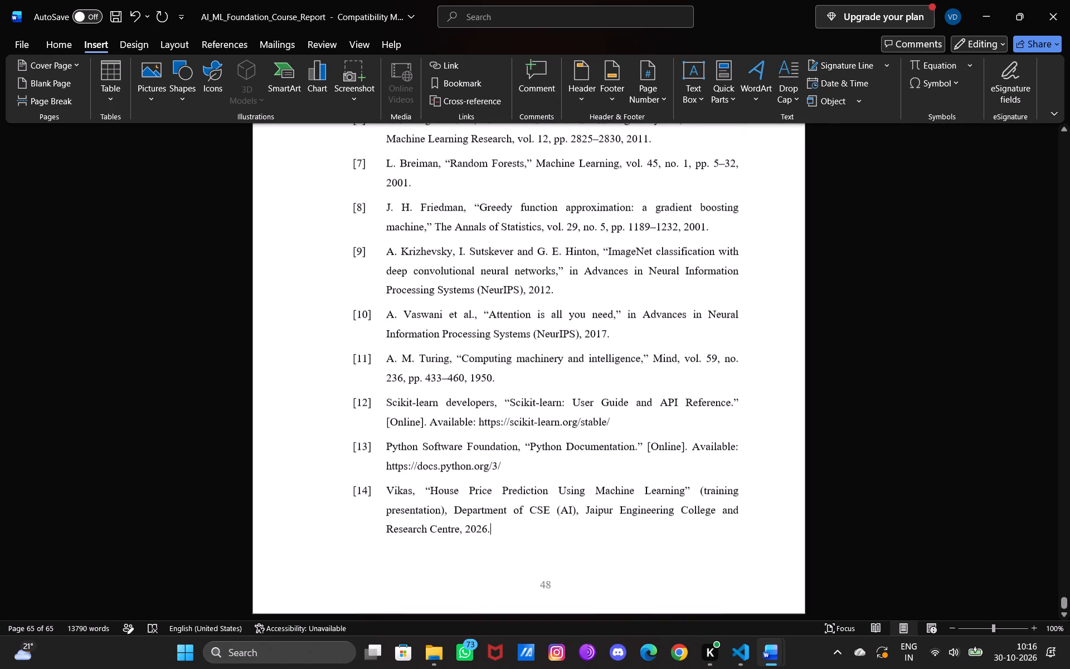
{"action": "scroll", "coordinate": [308, 312], "scroll_direction": "up", "scroll_amount": 3}
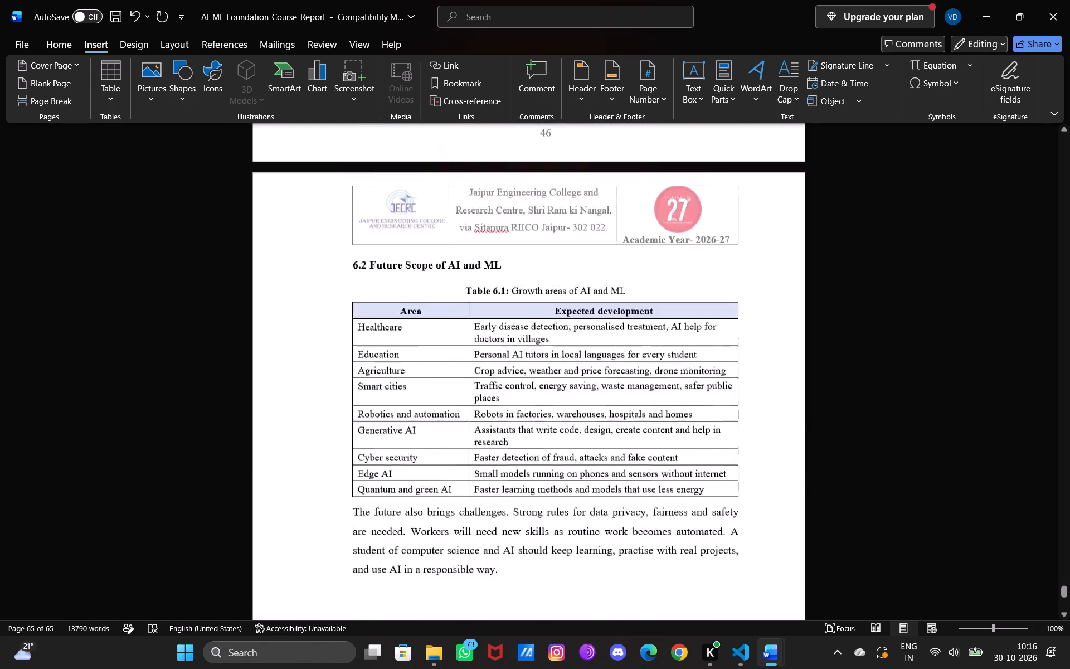
{"action": "scroll", "coordinate": [308, 312], "scroll_direction": "up", "scroll_amount": 3}
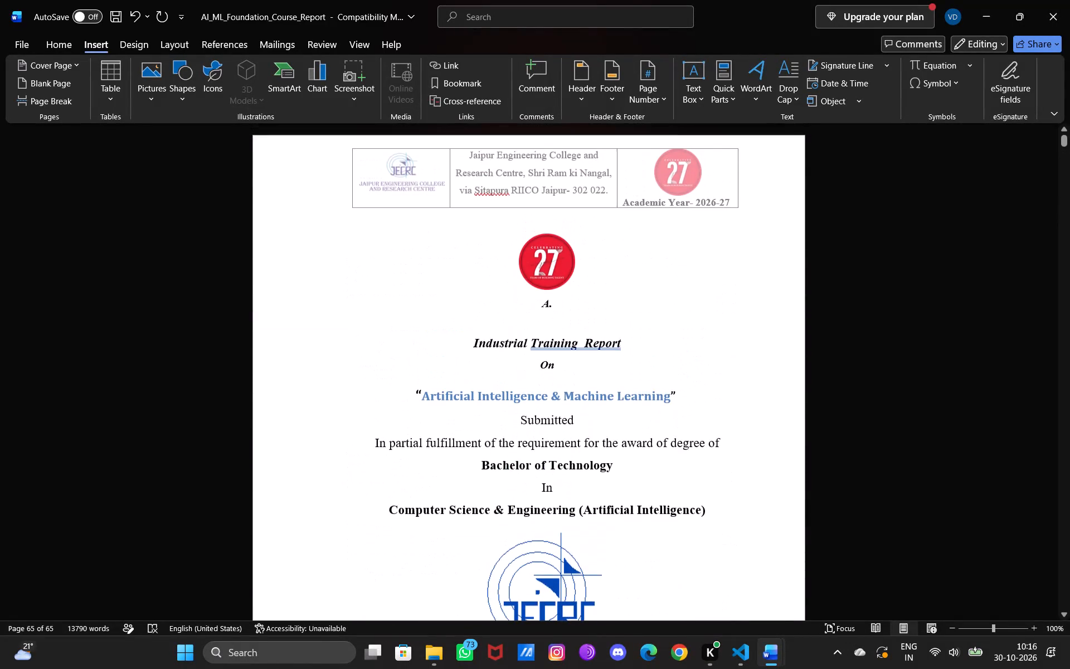
{"action": "scroll", "coordinate": [308, 312], "scroll_direction": "up", "scroll_amount": 1}
{"action": "scroll", "coordinate": [689, 367], "scroll_direction": "down", "scroll_amount": 1}
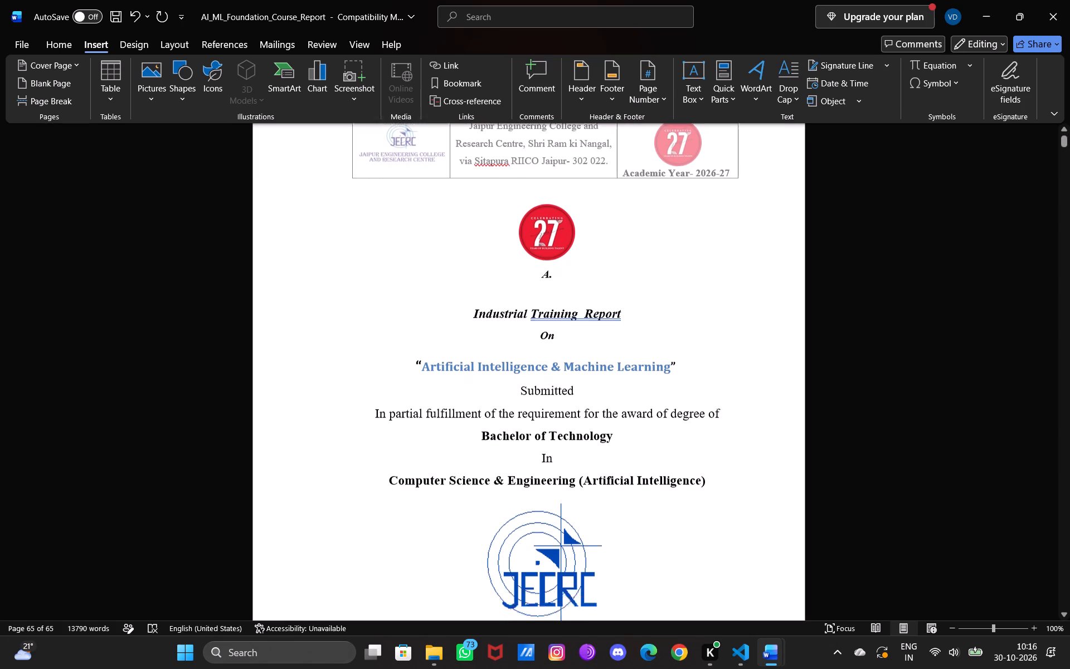
{"action": "scroll", "coordinate": [689, 367], "scroll_direction": "down", "scroll_amount": 2}
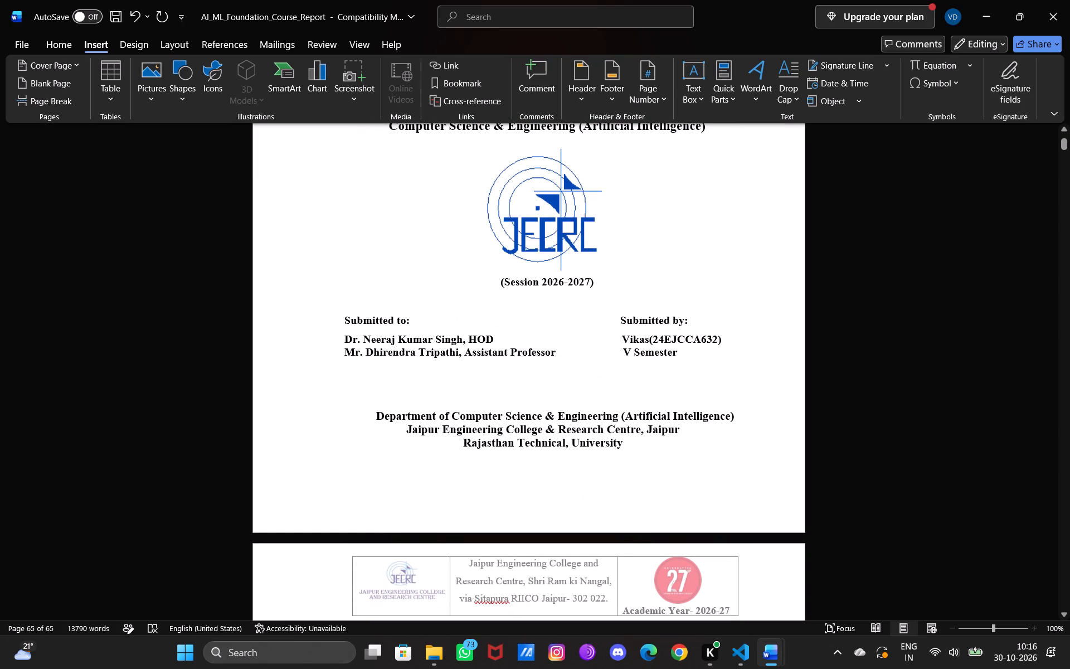
{"action": "left_click_drag", "start_coordinate": [685, 356], "coordinate": [654, 350]}
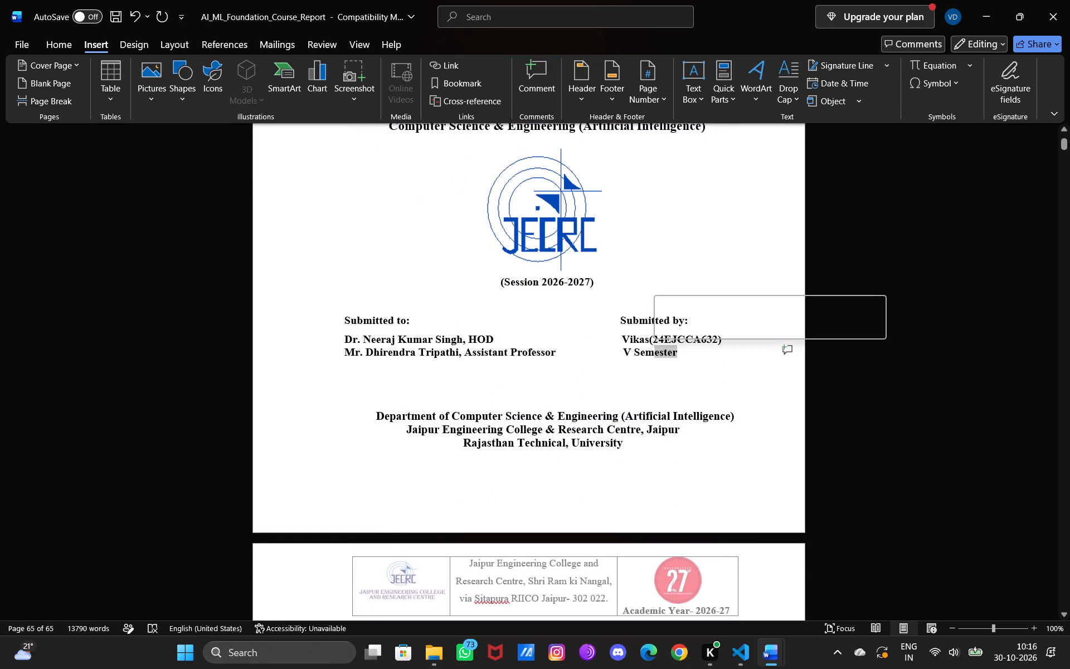
{"action": "left_click", "coordinate": [714, 377]}
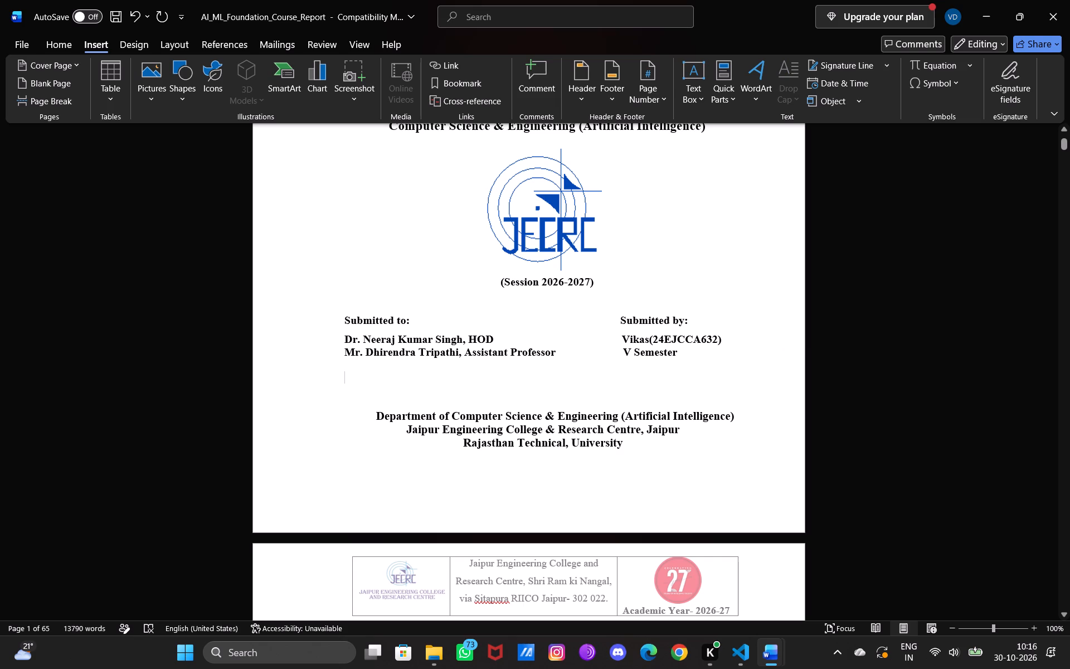
{"action": "scroll", "coordinate": [568, 387], "scroll_direction": "down", "scroll_amount": 3}
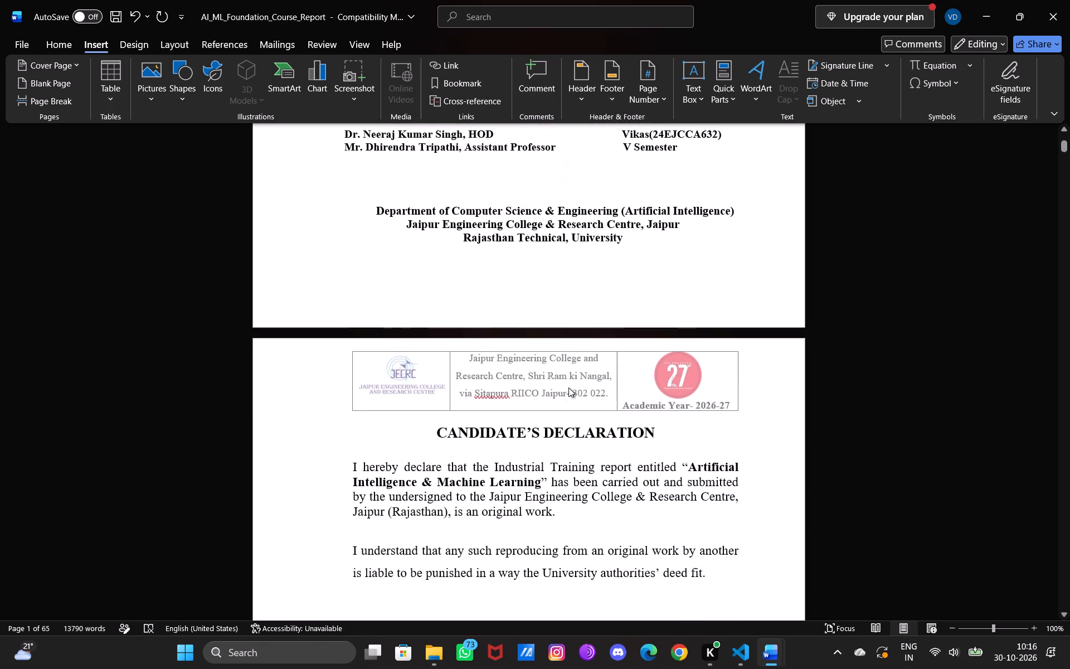
{"action": "scroll", "coordinate": [568, 387], "scroll_direction": "down", "scroll_amount": 6}
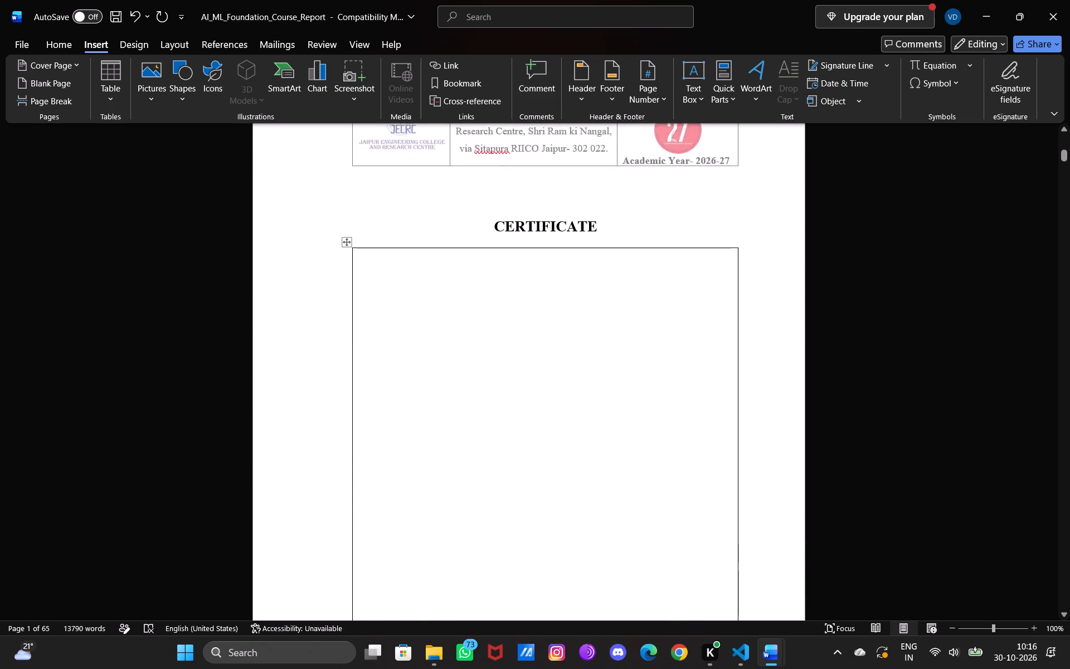
{"action": "scroll", "coordinate": [568, 387], "scroll_direction": "down", "scroll_amount": 1}
Switch to File Explorer, find the IT 2 image in Downloads, and view it to check the internship certificate.
{"action": "left_click", "coordinate": [424, 663]}
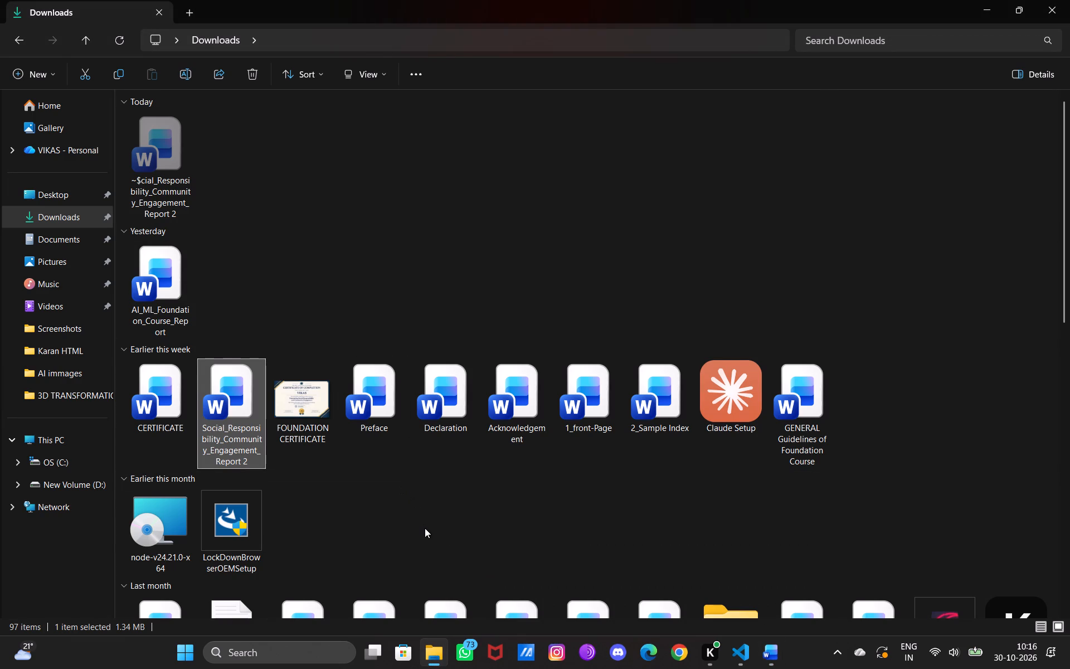
{"action": "scroll", "coordinate": [425, 528], "scroll_direction": "down", "scroll_amount": 3}
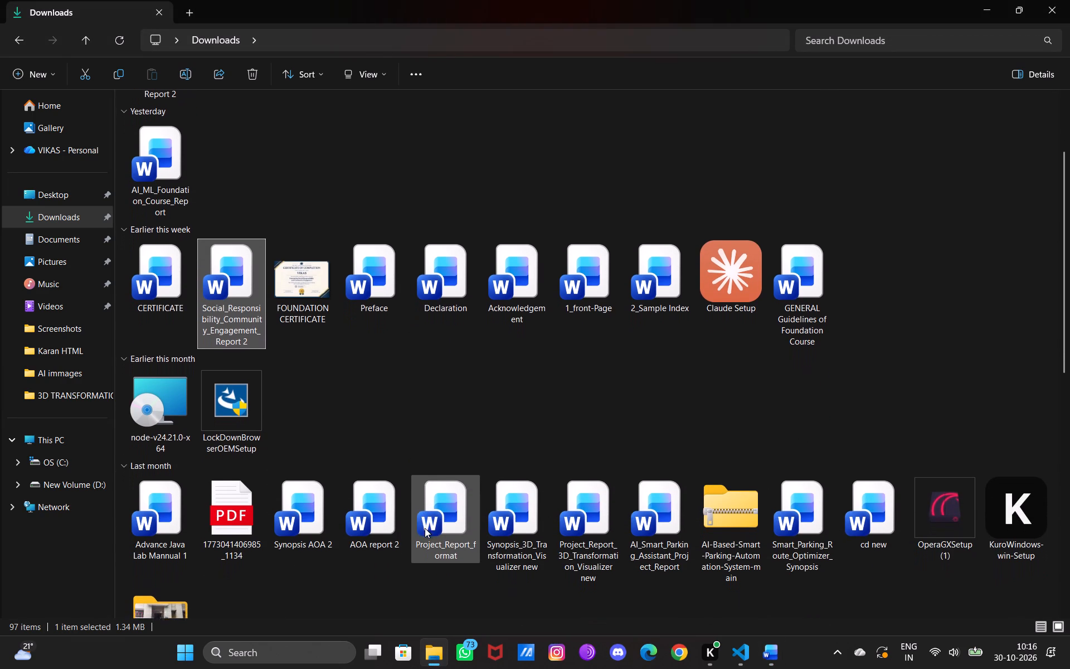
{"action": "scroll", "coordinate": [425, 528], "scroll_direction": "down", "scroll_amount": 2}
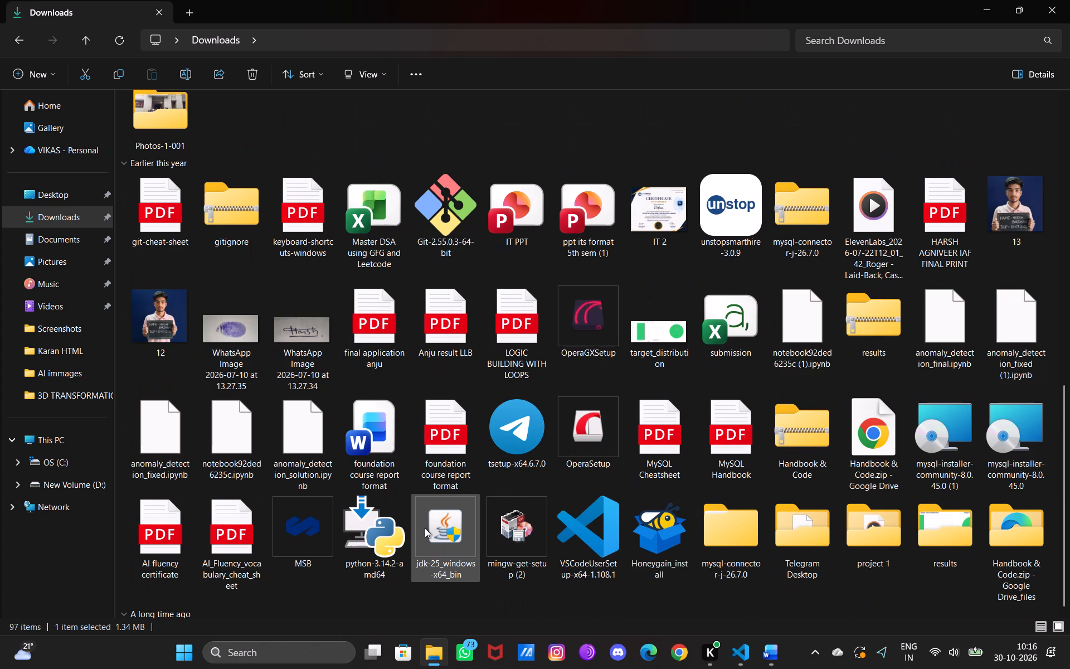
{"action": "scroll", "coordinate": [425, 528], "scroll_direction": "down", "scroll_amount": 1}
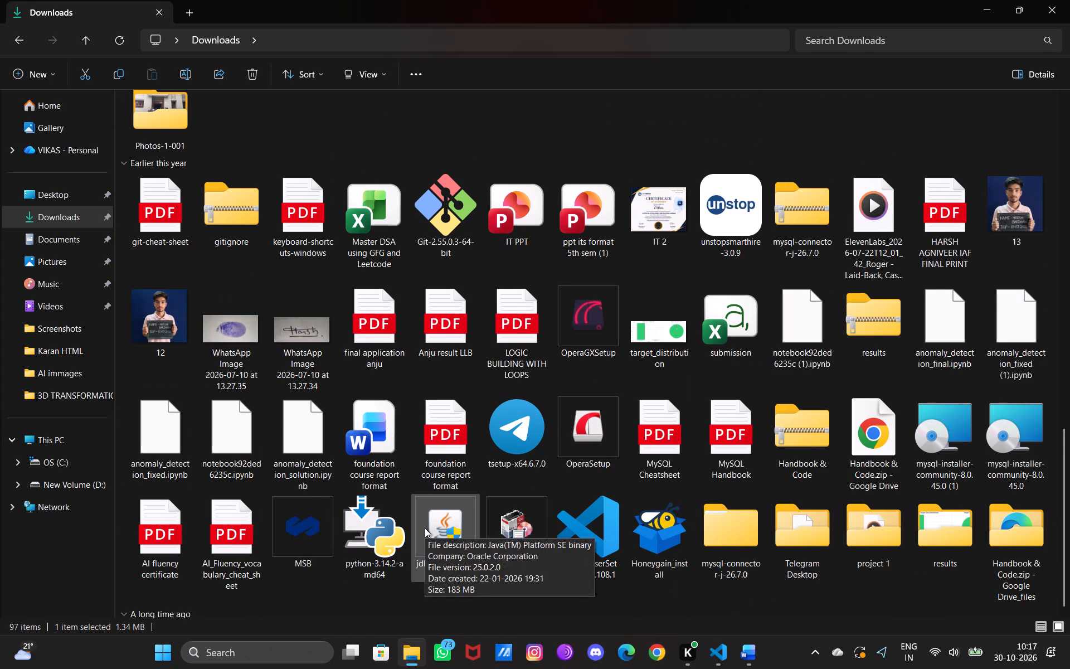
{"action": "scroll", "coordinate": [578, 357], "scroll_direction": "down", "scroll_amount": 3}
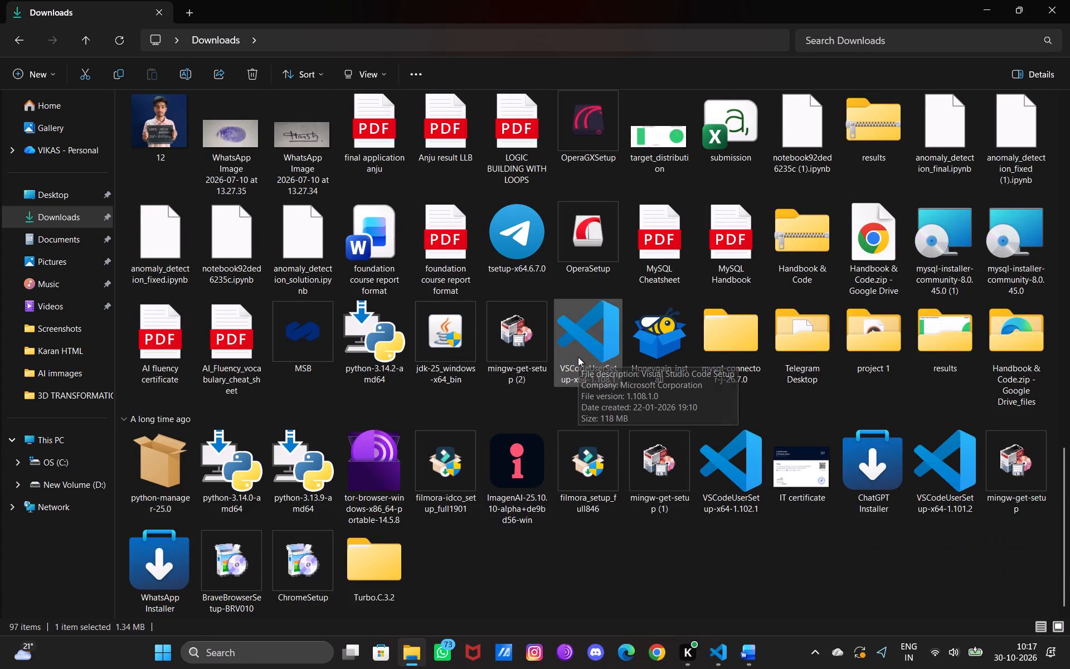
{"action": "scroll", "coordinate": [578, 357], "scroll_direction": "up", "scroll_amount": 2}
{"action": "double_click", "coordinate": [665, 144]}
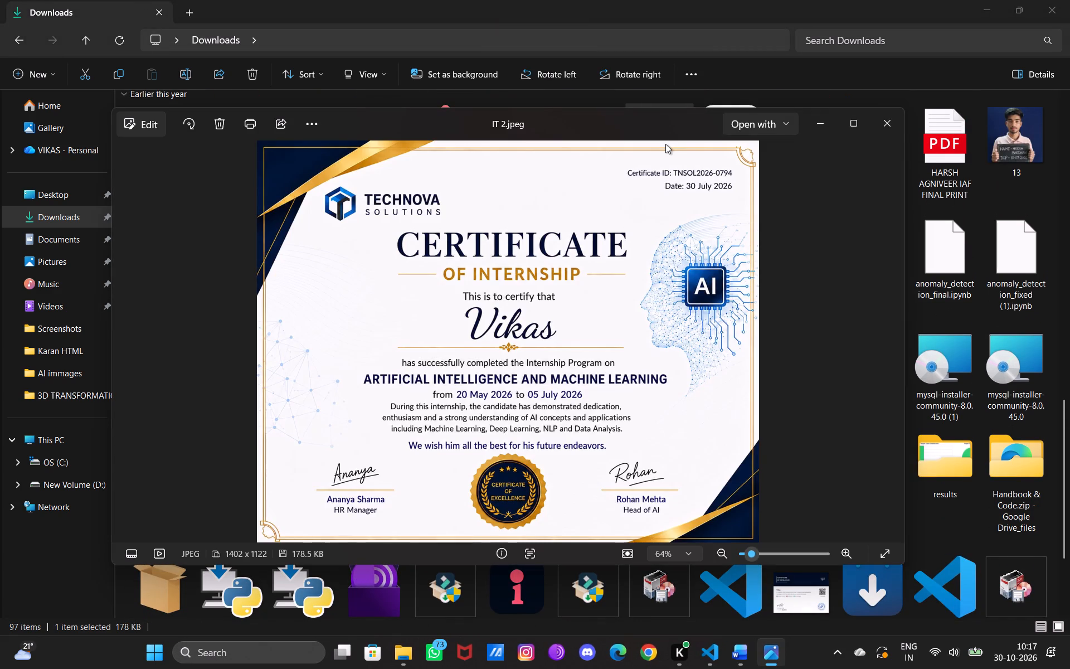
{"action": "left_click", "coordinate": [882, 124]}
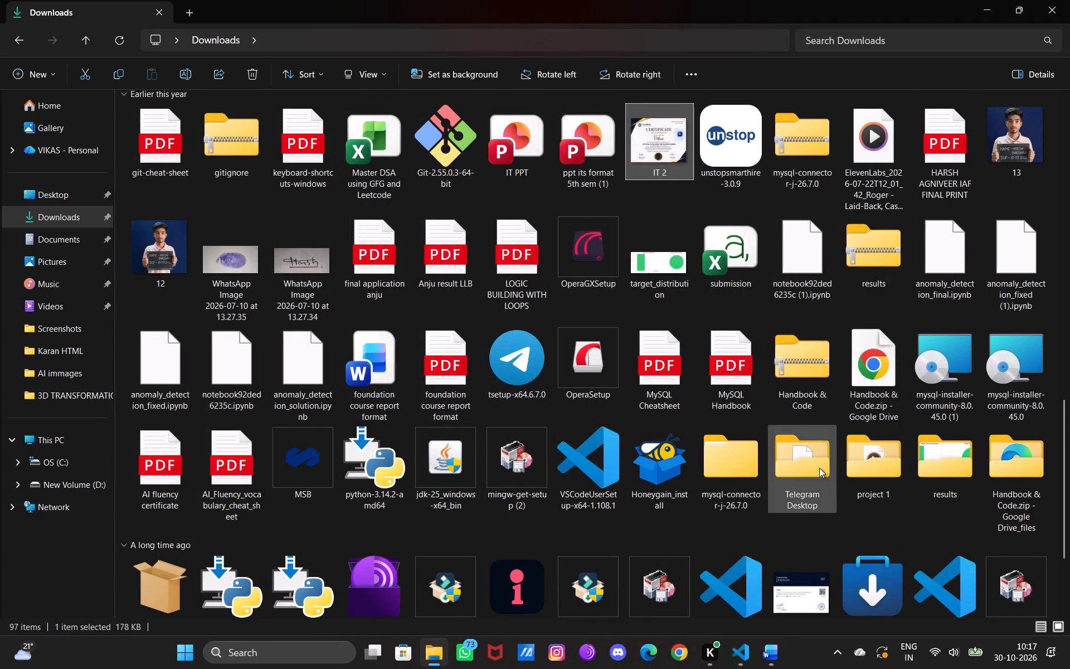
Close the Social Responsibility report document.
{"action": "left_click", "coordinate": [771, 660]}
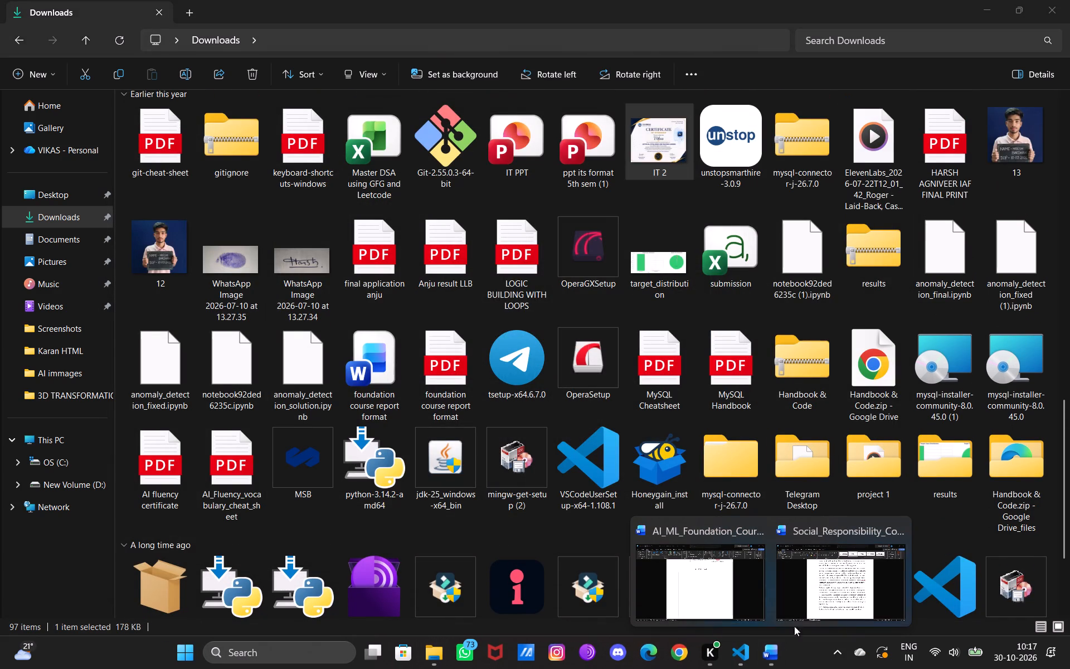
{"action": "left_click", "coordinate": [897, 526]}
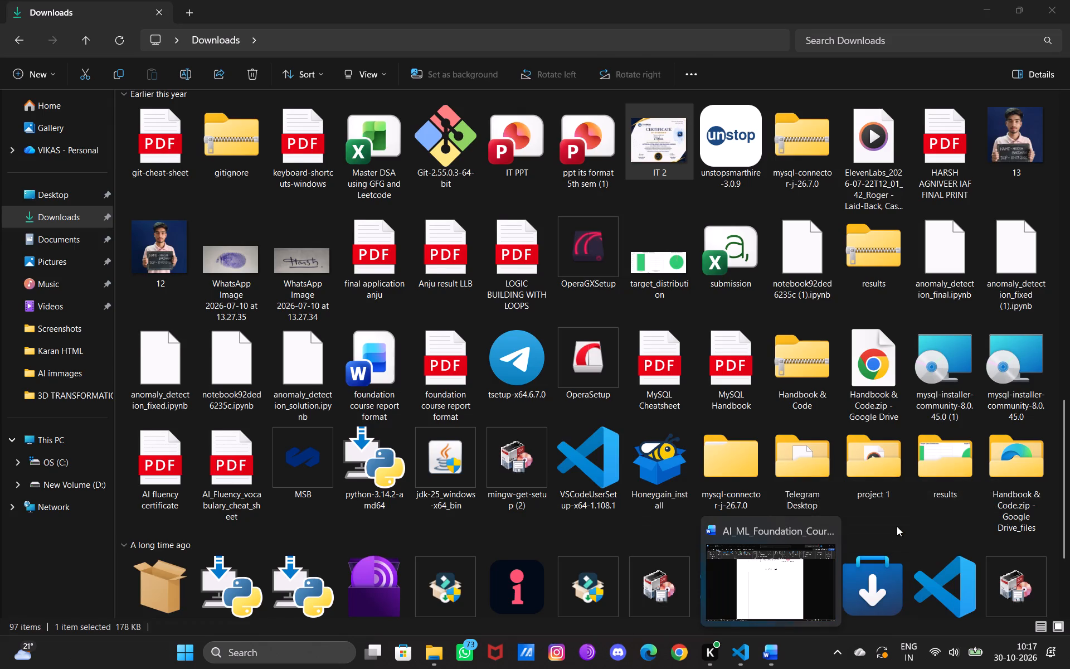
Switch back to the AI/ML report and insert the IT 2 image from Downloads into the empty frame below the CERTIFICATE heading.
{"action": "left_click", "coordinate": [801, 579]}
{"action": "left_click", "coordinate": [586, 430]}
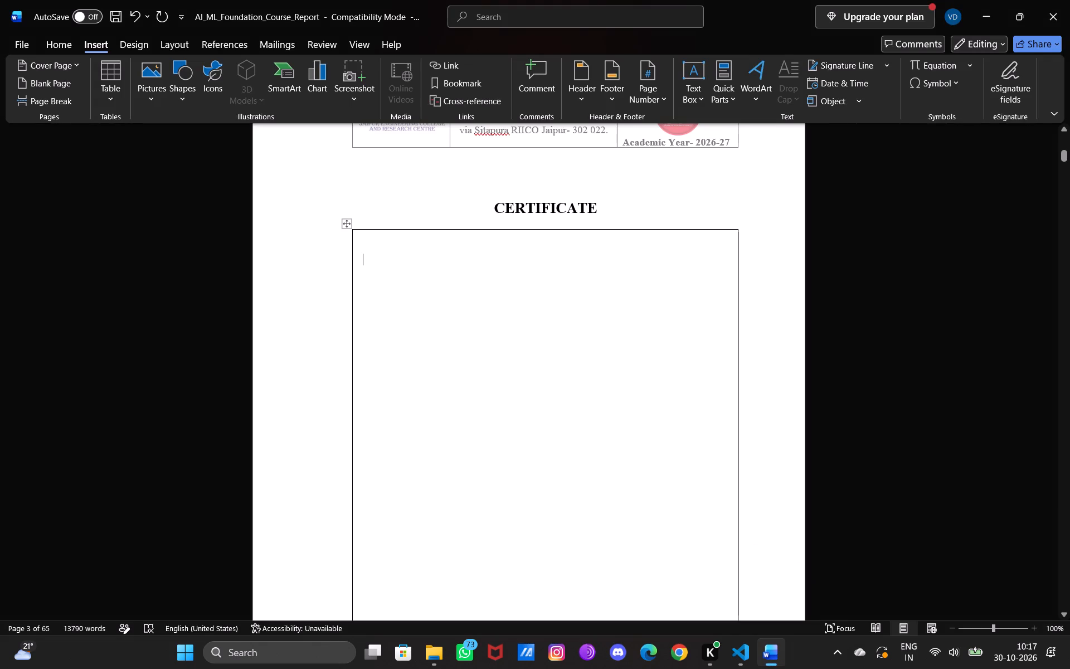
{"action": "left_click", "coordinate": [148, 106]}
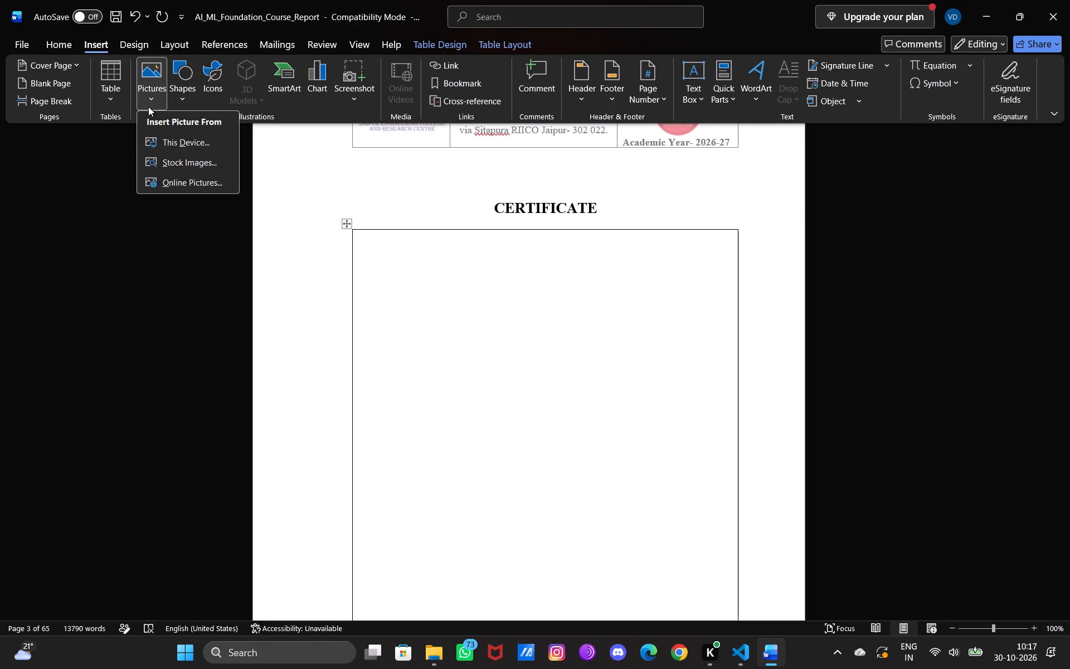
{"action": "left_click", "coordinate": [170, 145]}
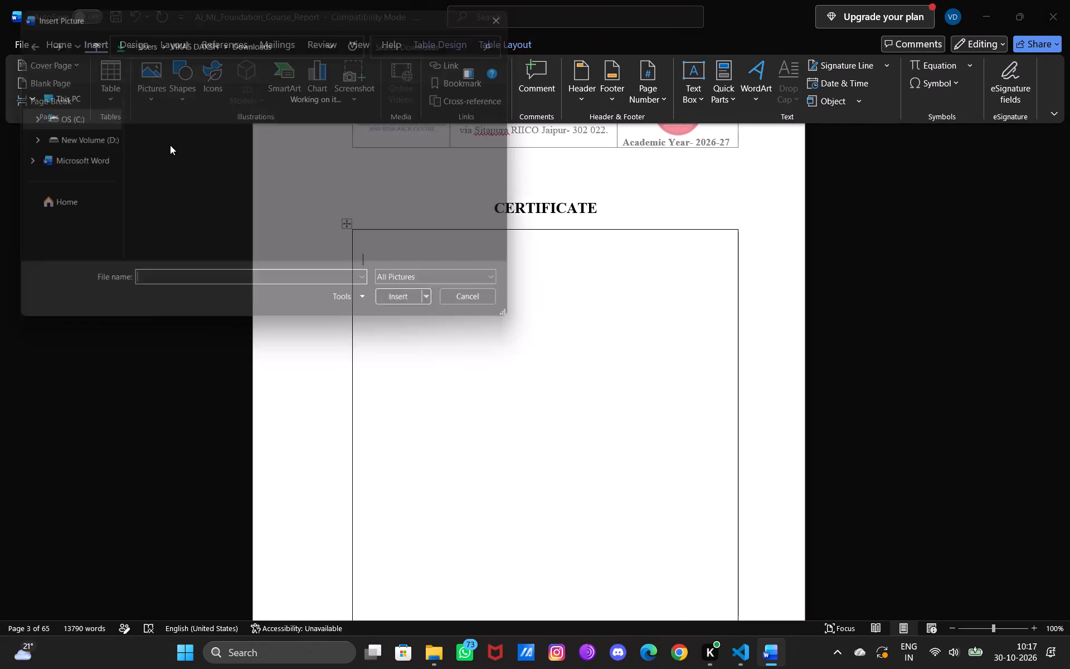
{"action": "scroll", "coordinate": [261, 222], "scroll_direction": "down", "scroll_amount": 1}
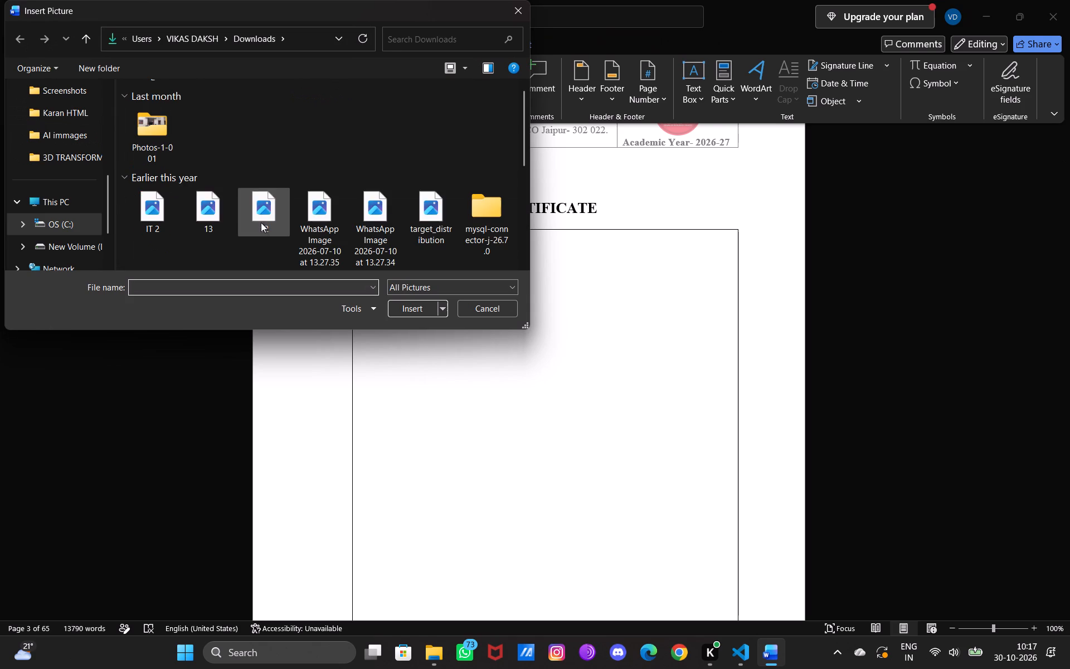
{"action": "left_click", "coordinate": [156, 203]}
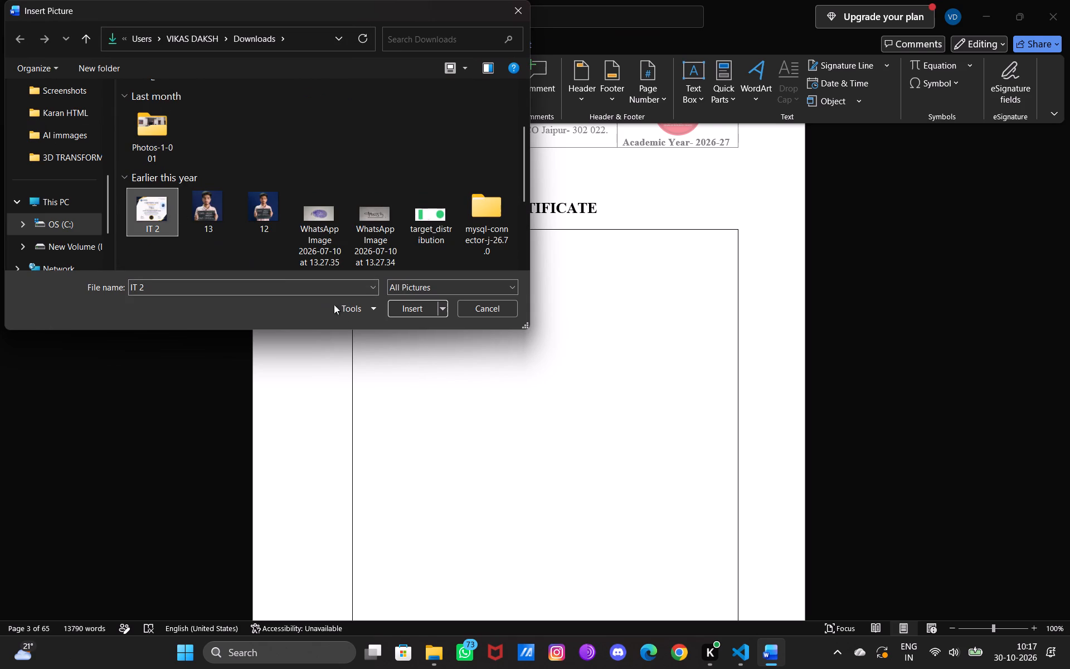
{"action": "left_click", "coordinate": [406, 306]}
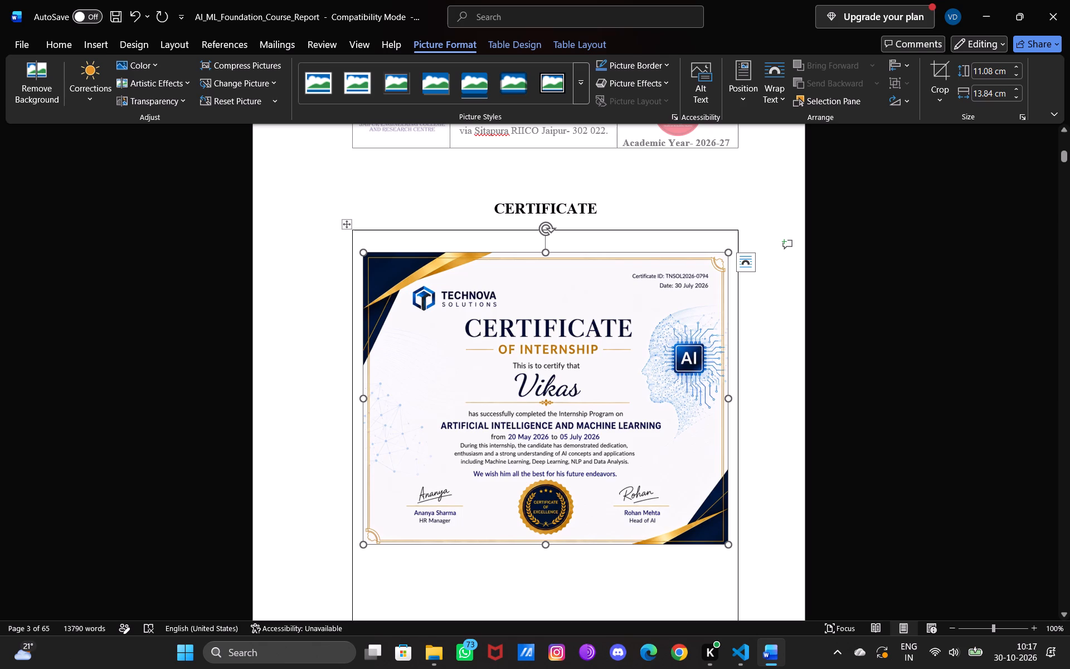
Resize the inserted certificate image to about 13.8 cm wide and 10.7 cm high so it fits inside its frame.
{"action": "left_click_drag", "start_coordinate": [563, 371], "coordinate": [561, 402]}
{"action": "left_click_drag", "start_coordinate": [728, 397], "coordinate": [735, 400]}
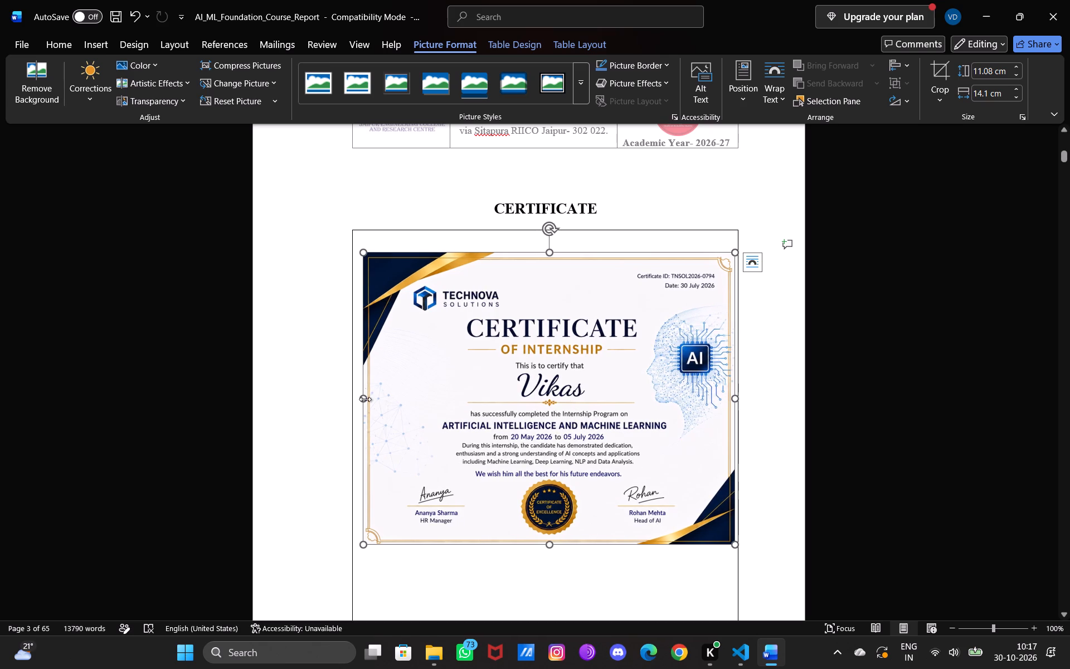
{"action": "left_click_drag", "start_coordinate": [363, 399], "coordinate": [361, 399]}
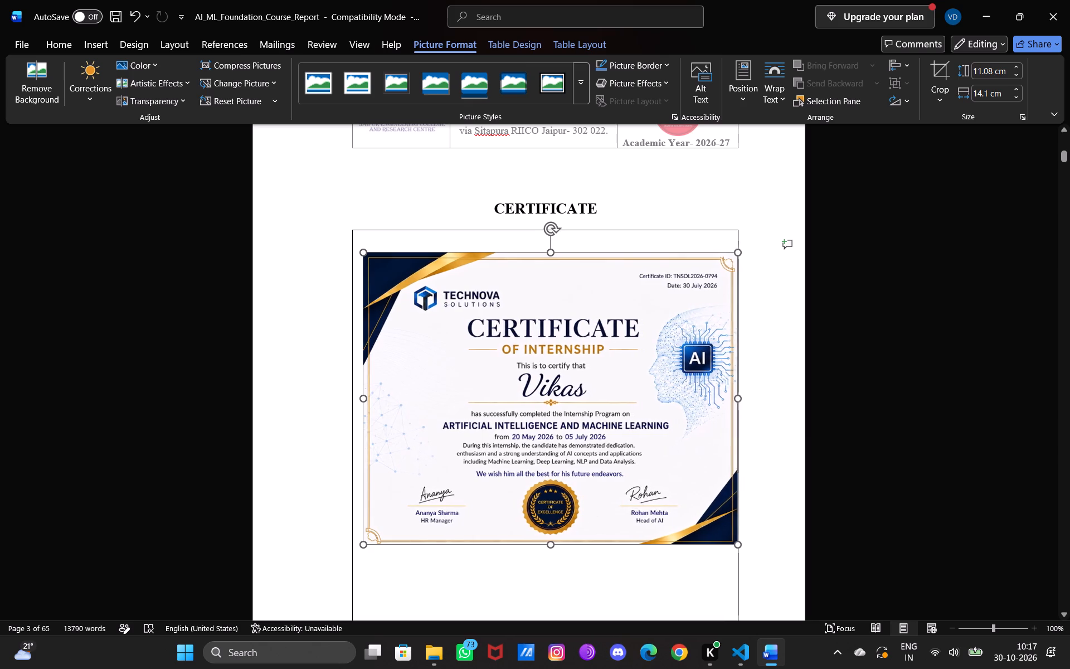
{"action": "left_click_drag", "start_coordinate": [361, 399], "coordinate": [364, 399]}
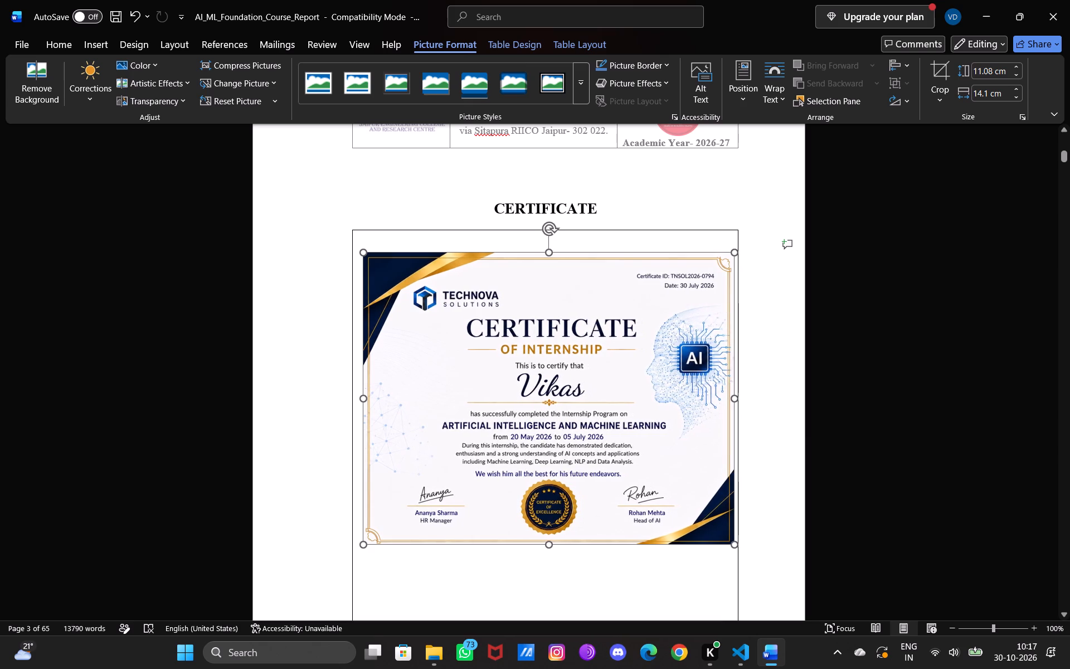
{"action": "left_click_drag", "start_coordinate": [364, 399], "coordinate": [372, 400]}
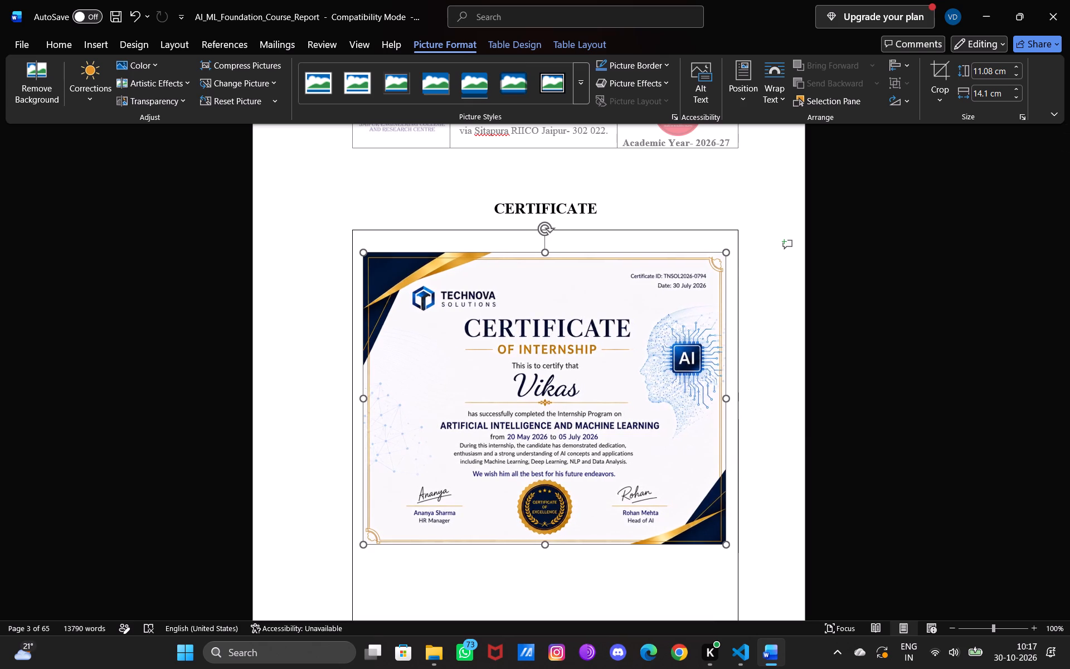
{"action": "left_click_drag", "start_coordinate": [372, 400], "coordinate": [372, 400]}
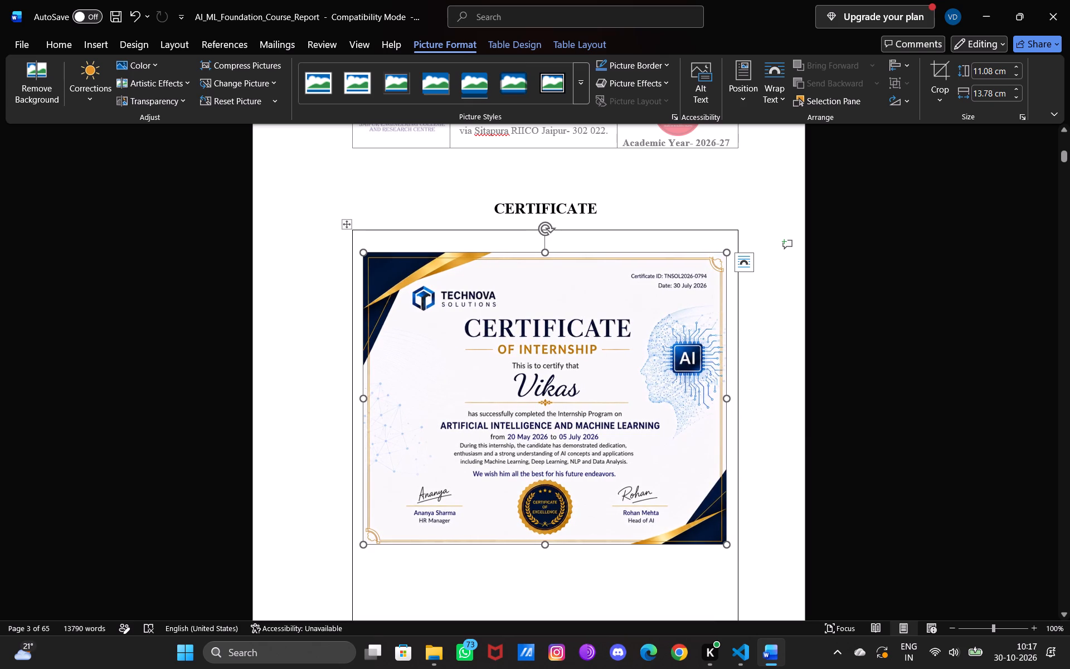
{"action": "left_click_drag", "start_coordinate": [545, 250], "coordinate": [544, 263]}
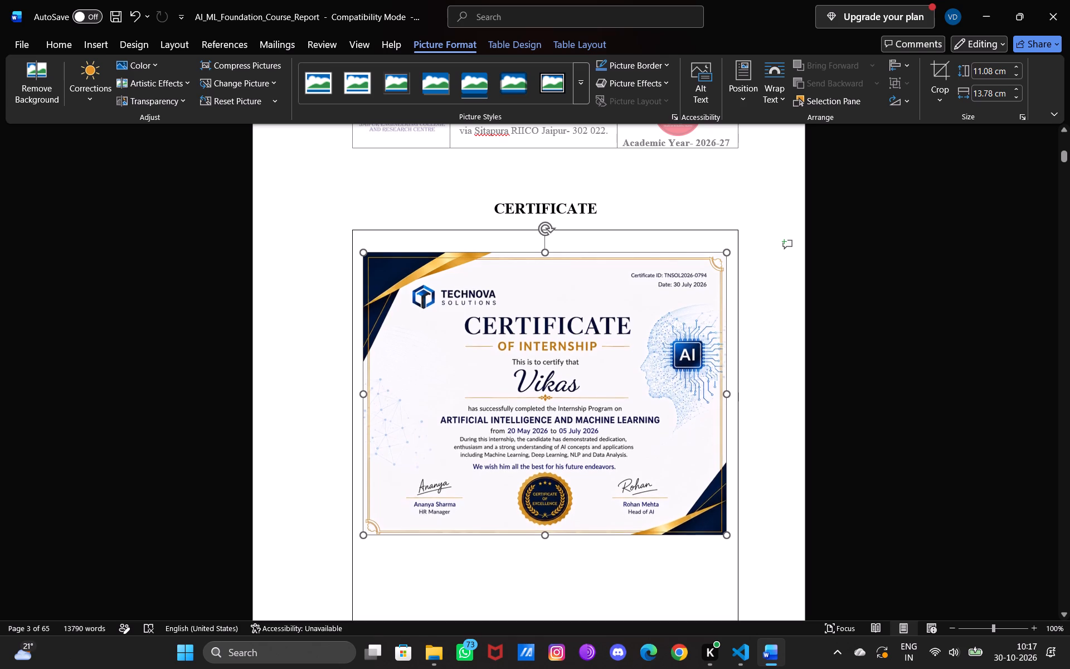
{"action": "left_click_drag", "start_coordinate": [544, 263], "coordinate": [544, 264]}
Shorten the bordered frame to a row height of about 11 cm so it ends just below the certificate image.
{"action": "scroll", "coordinate": [777, 328], "scroll_direction": "down", "scroll_amount": 1}
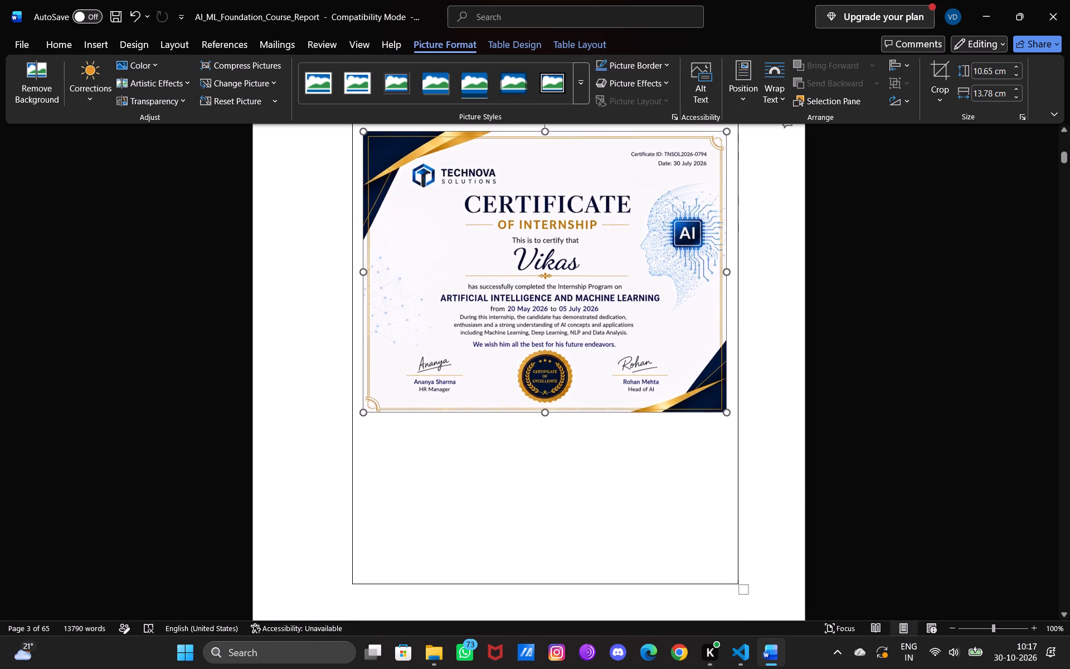
{"action": "scroll", "coordinate": [777, 328], "scroll_direction": "down", "scroll_amount": 1}
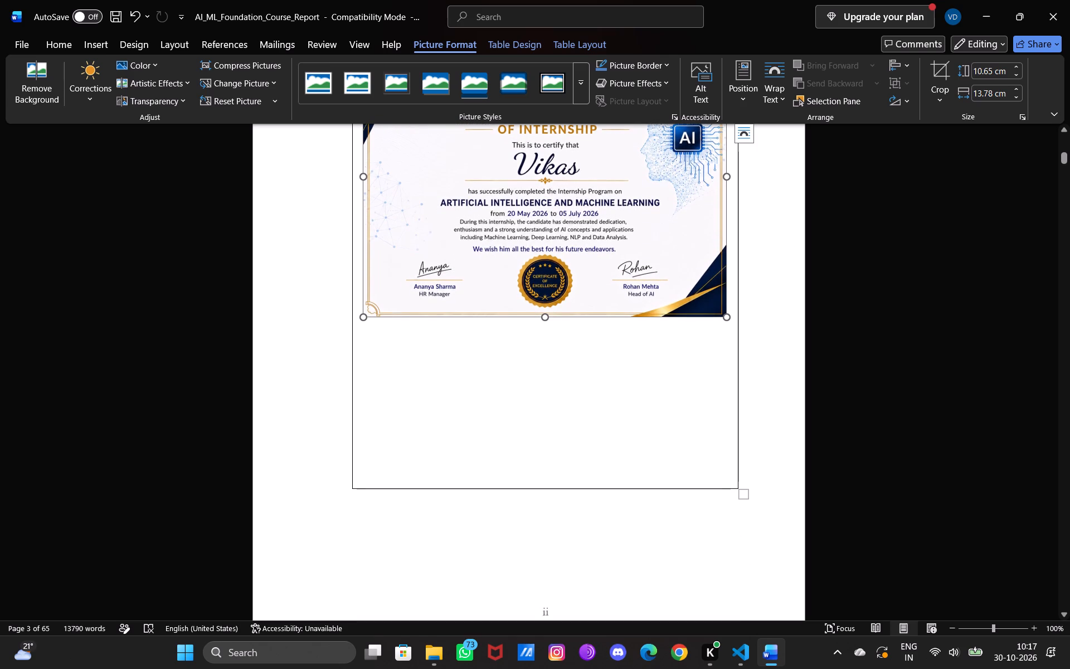
{"action": "left_click_drag", "start_coordinate": [738, 488], "coordinate": [738, 327]}
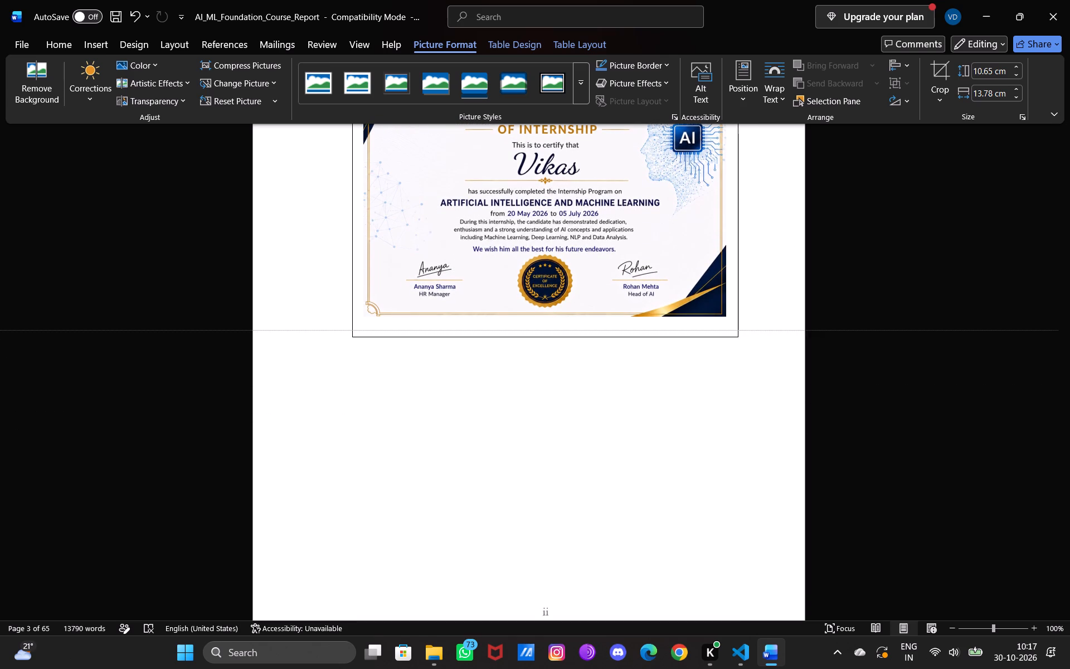
{"action": "left_click_drag", "start_coordinate": [738, 327], "coordinate": [736, 317]}
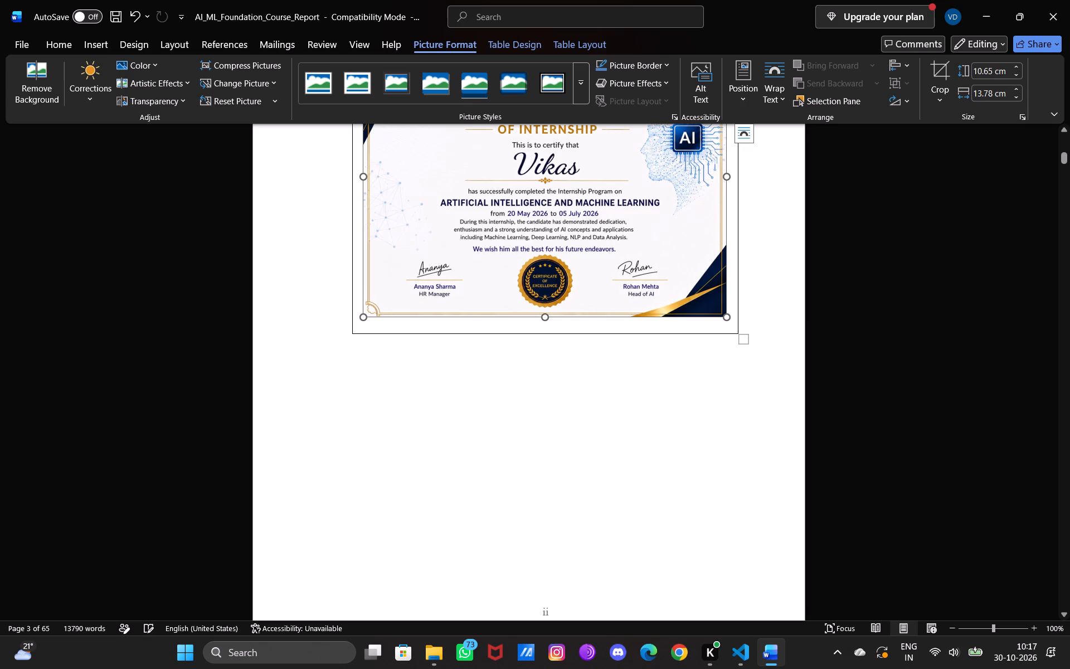
{"action": "scroll", "coordinate": [778, 368], "scroll_direction": "up", "scroll_amount": 2}
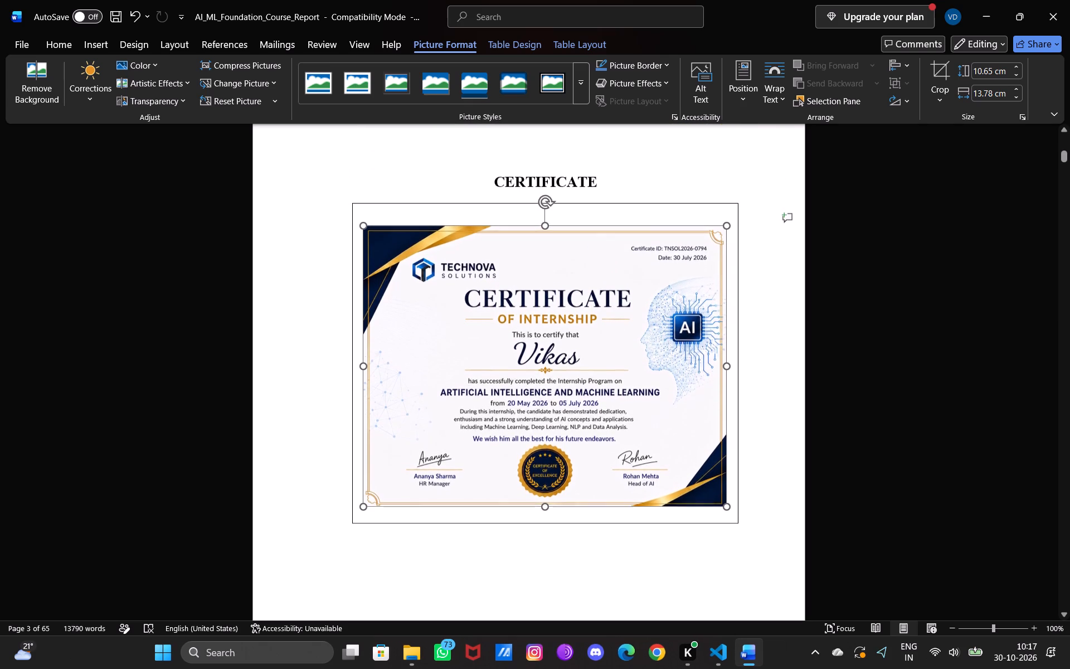
{"action": "left_click", "coordinate": [778, 368]}
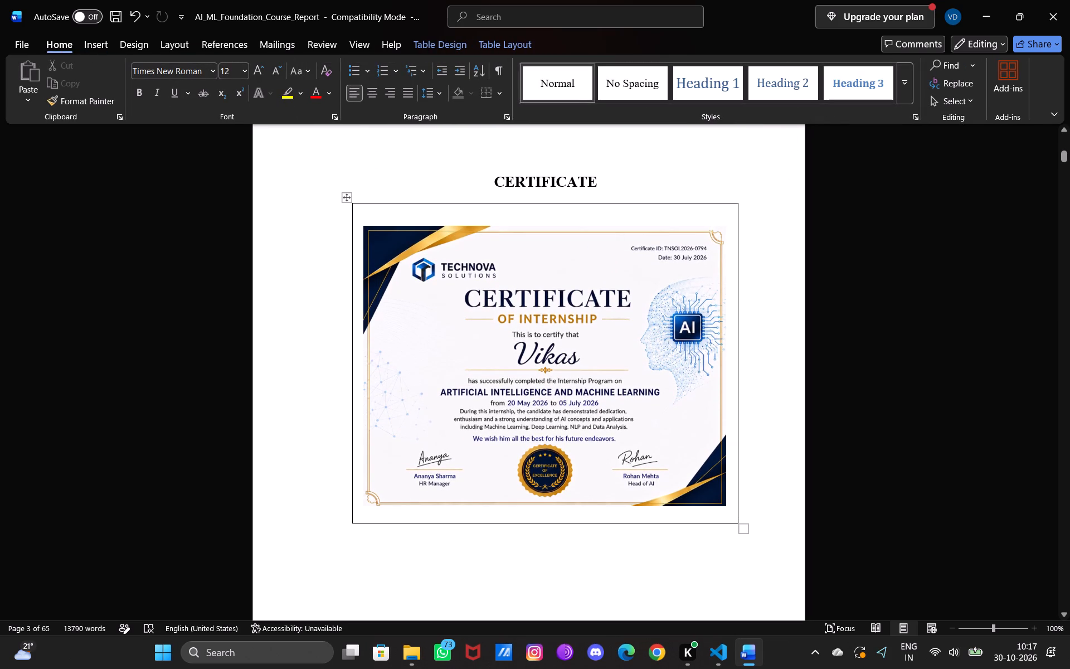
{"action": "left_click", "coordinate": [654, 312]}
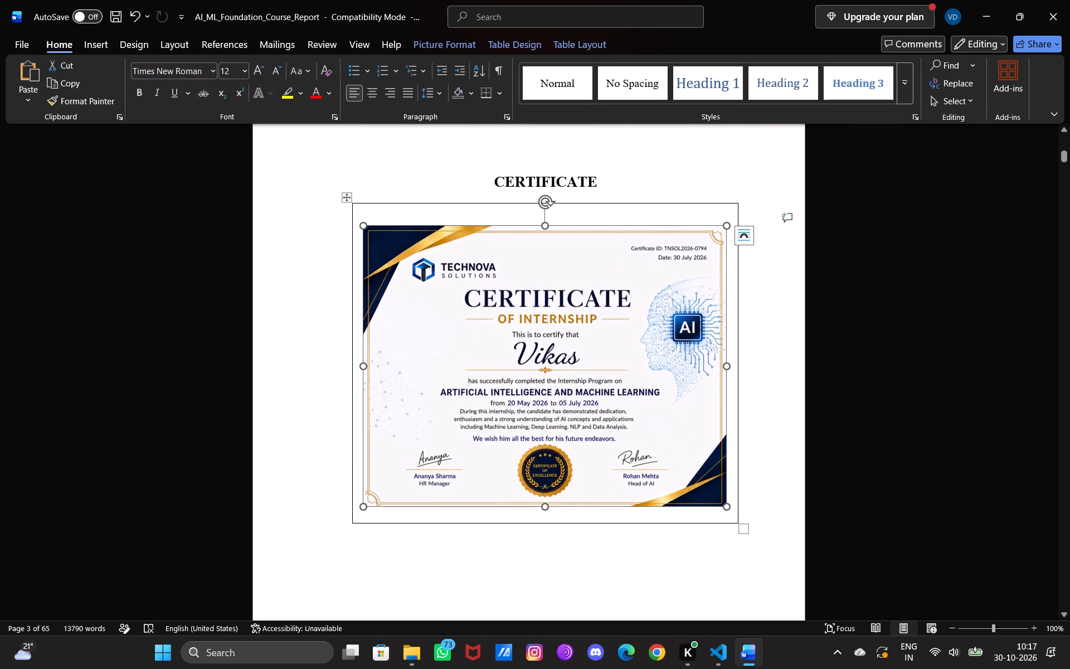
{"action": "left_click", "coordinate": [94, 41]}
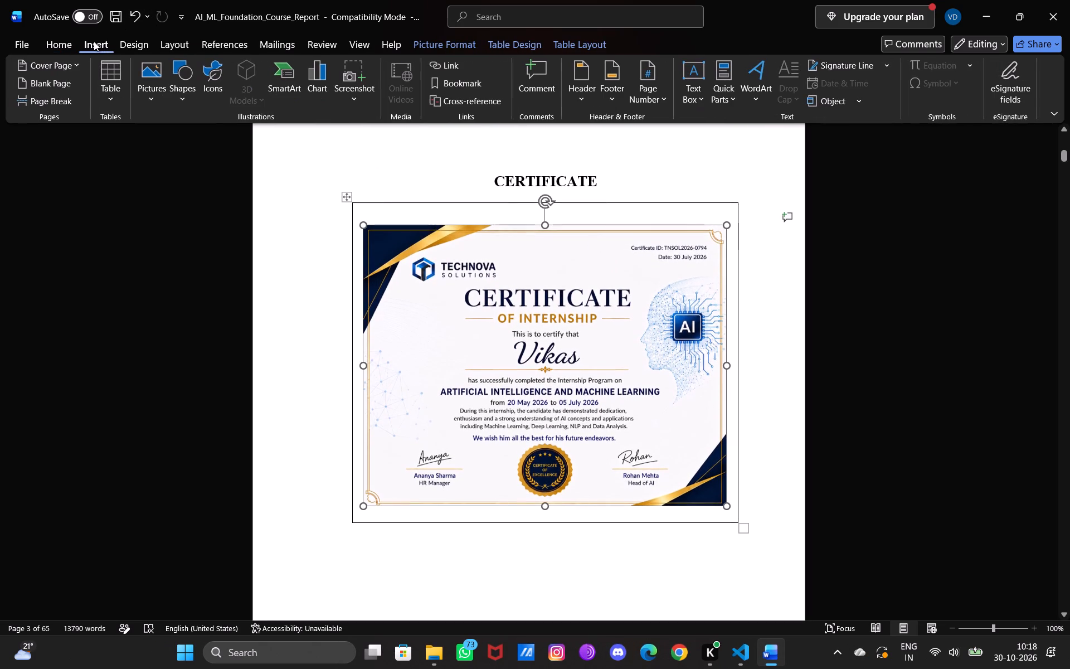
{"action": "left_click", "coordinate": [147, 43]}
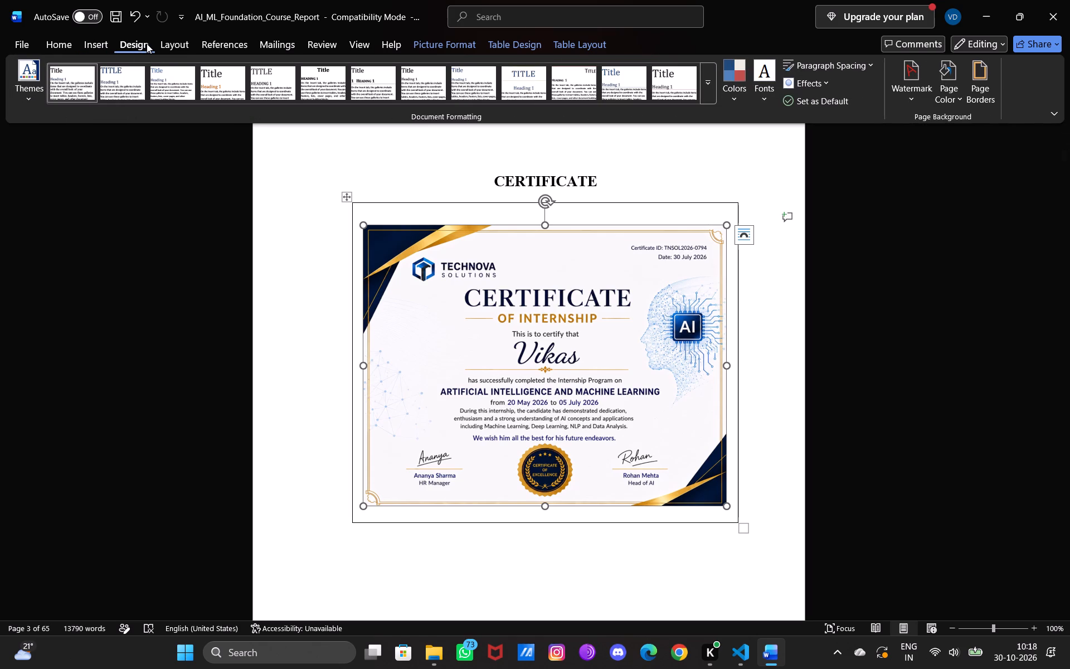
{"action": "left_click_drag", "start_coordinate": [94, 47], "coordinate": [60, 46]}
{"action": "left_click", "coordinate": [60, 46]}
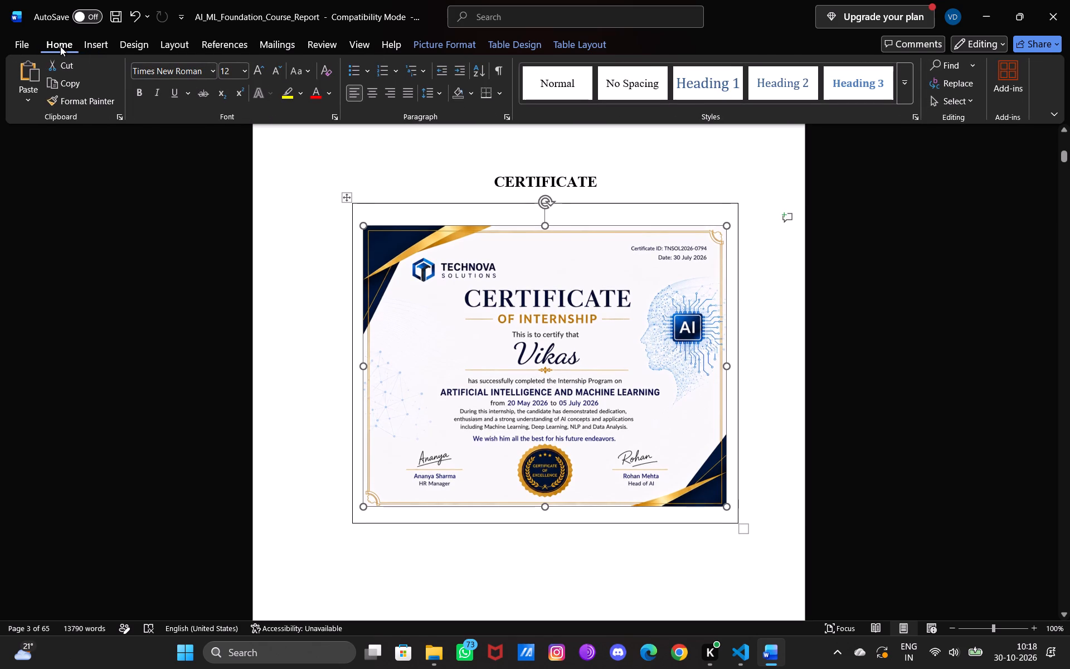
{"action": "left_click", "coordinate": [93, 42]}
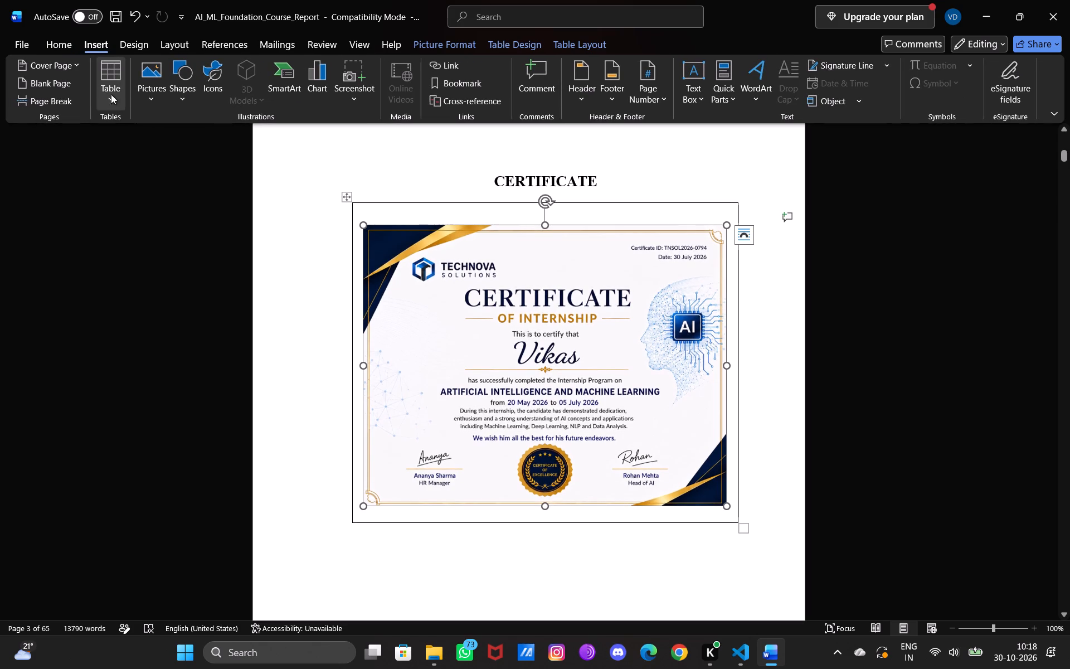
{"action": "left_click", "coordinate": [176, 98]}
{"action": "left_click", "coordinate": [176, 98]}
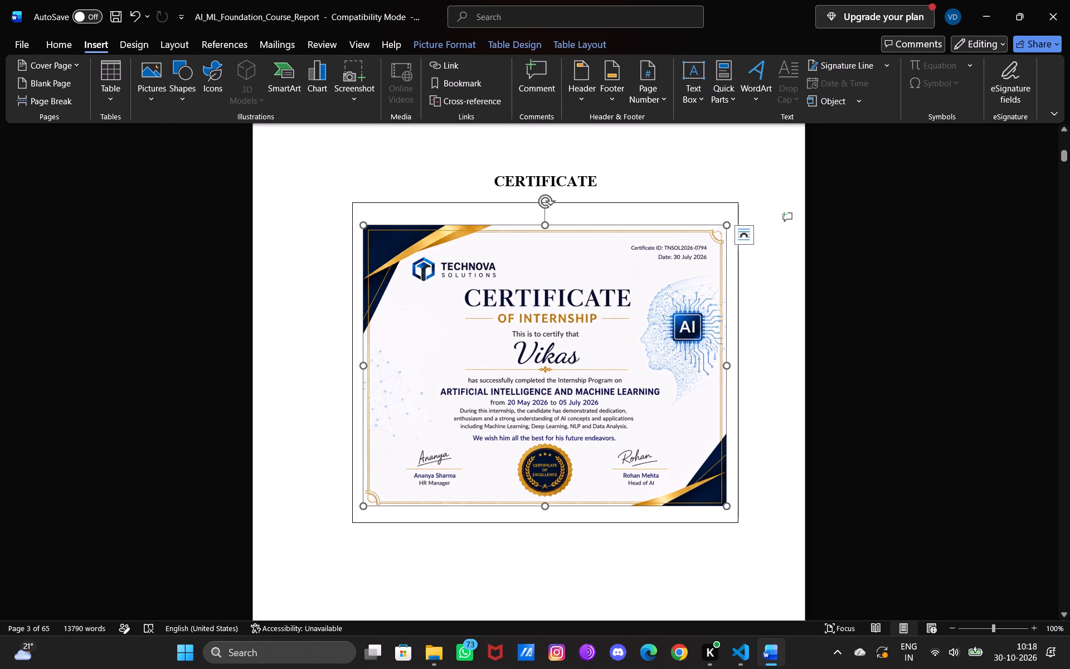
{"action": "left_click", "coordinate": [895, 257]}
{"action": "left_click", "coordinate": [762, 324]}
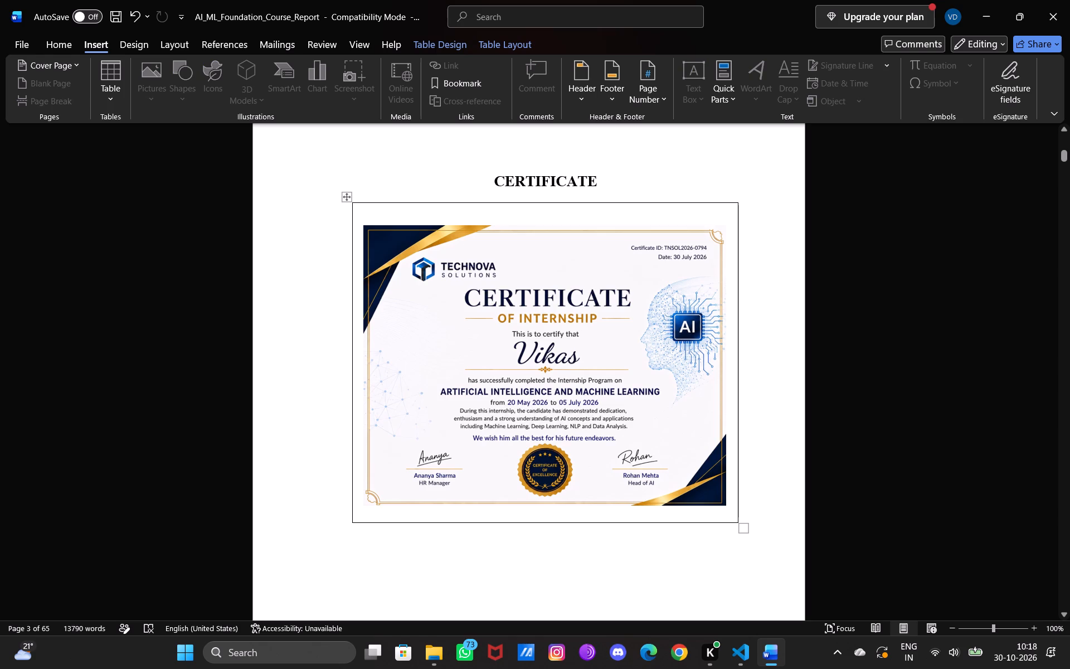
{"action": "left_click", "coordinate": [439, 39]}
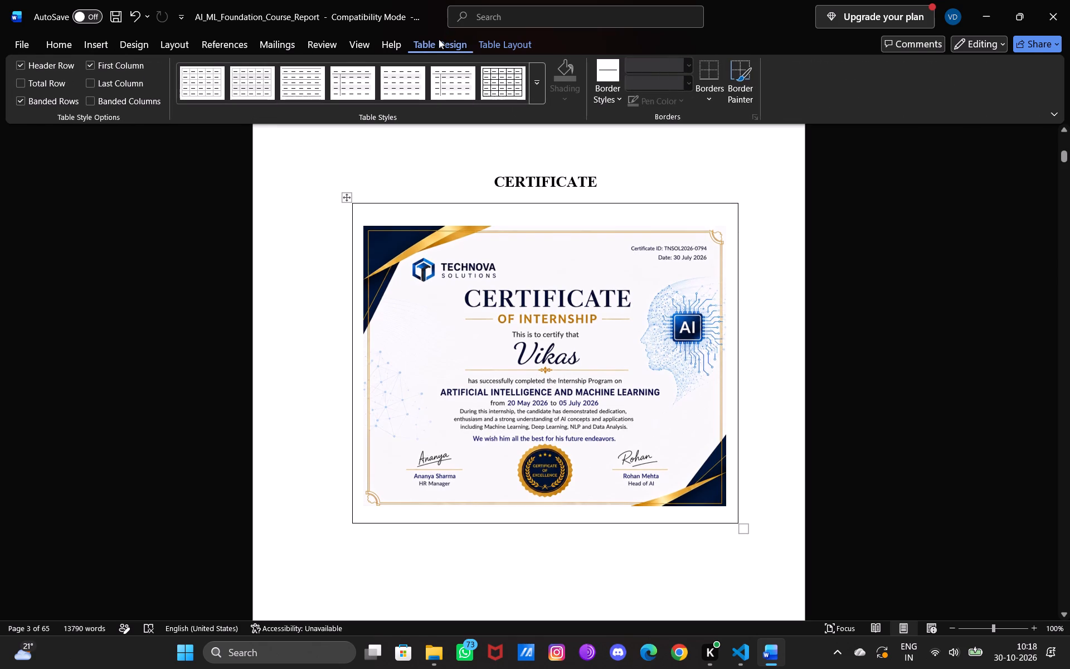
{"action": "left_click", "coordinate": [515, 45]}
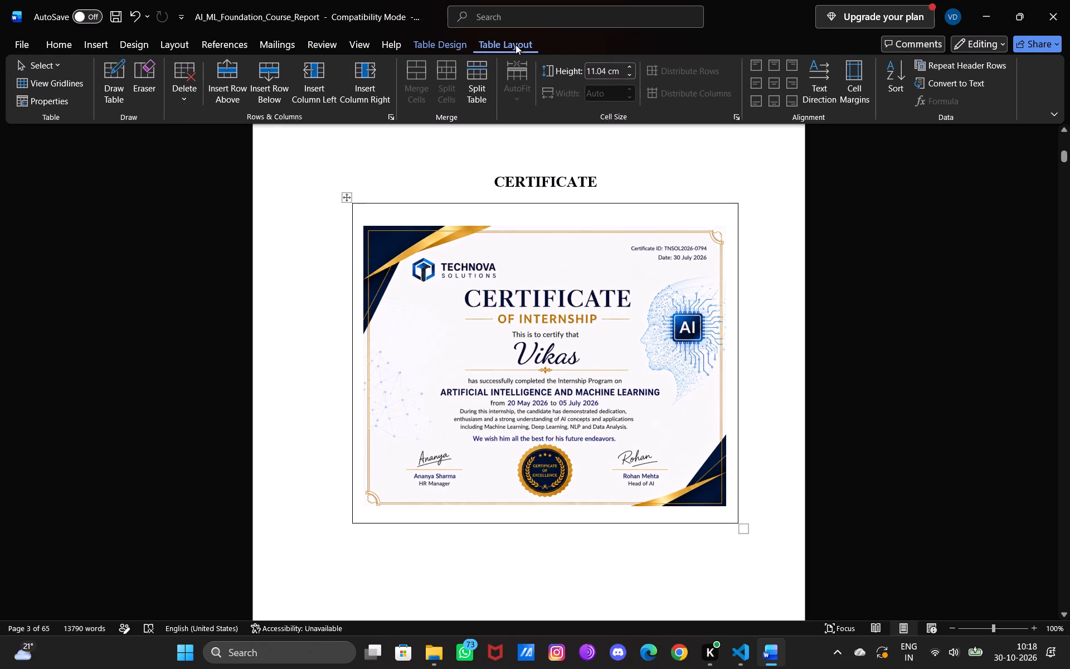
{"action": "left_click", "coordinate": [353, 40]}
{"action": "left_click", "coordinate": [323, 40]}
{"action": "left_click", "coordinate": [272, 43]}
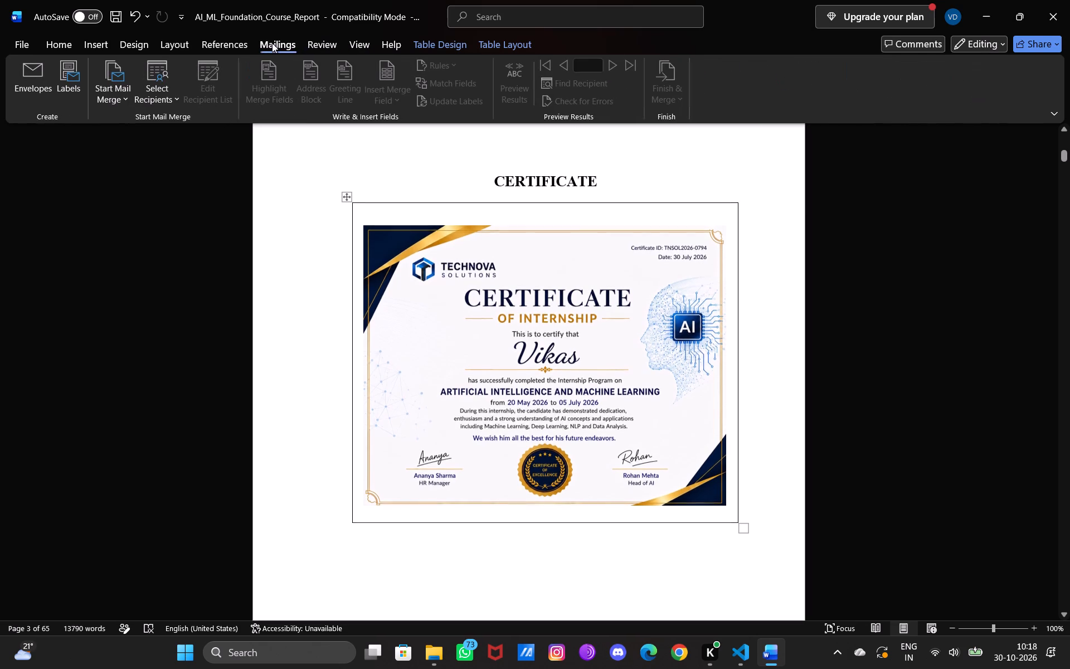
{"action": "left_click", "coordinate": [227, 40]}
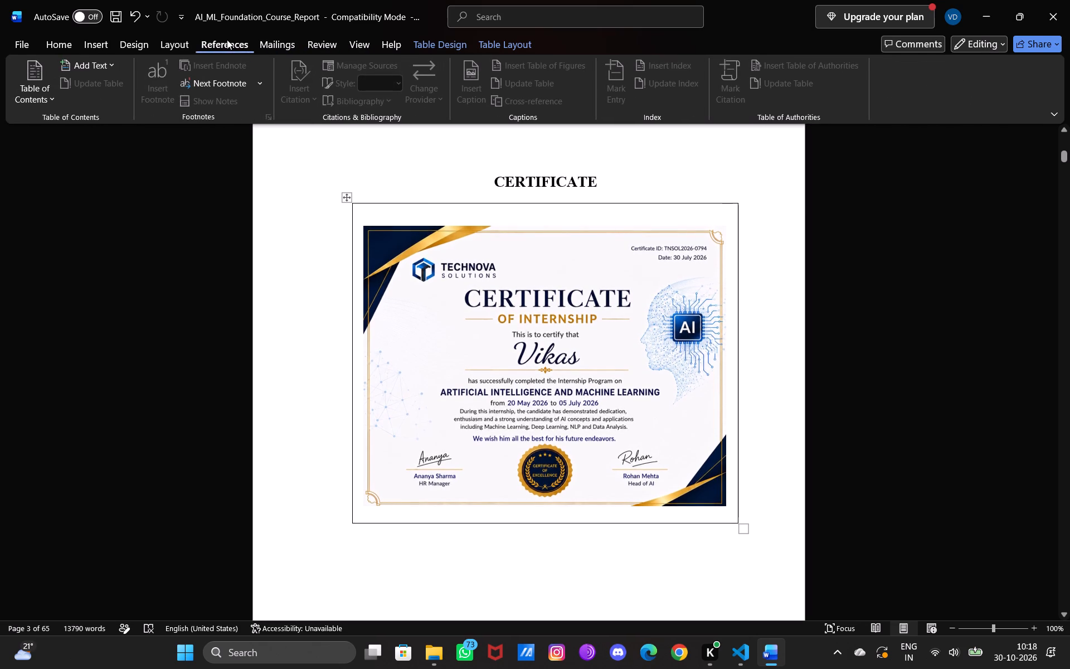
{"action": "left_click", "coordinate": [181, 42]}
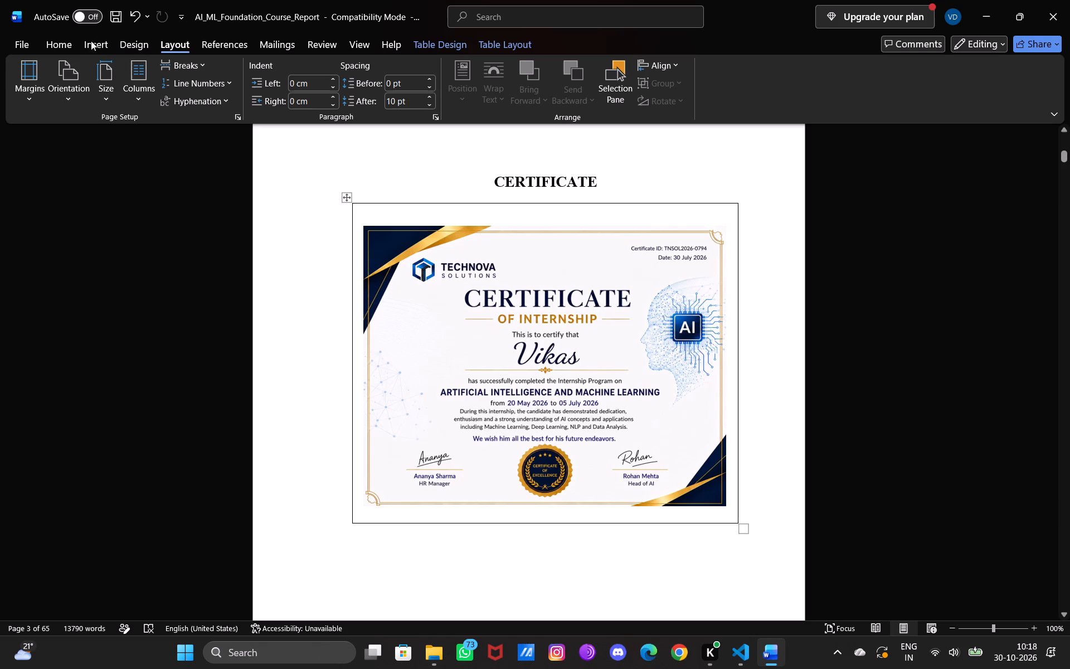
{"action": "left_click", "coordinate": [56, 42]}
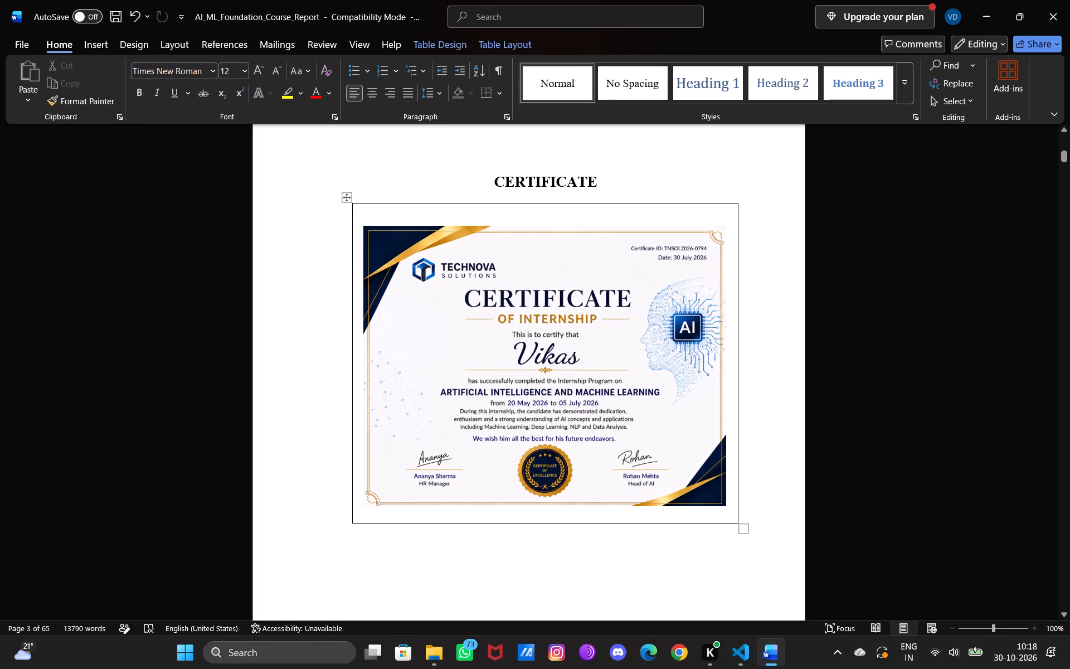
Set the PREFACE heading's font size to 16 so it matches the CERTIFICATE heading.
{"action": "scroll", "coordinate": [902, 383], "scroll_direction": "up", "scroll_amount": 1}
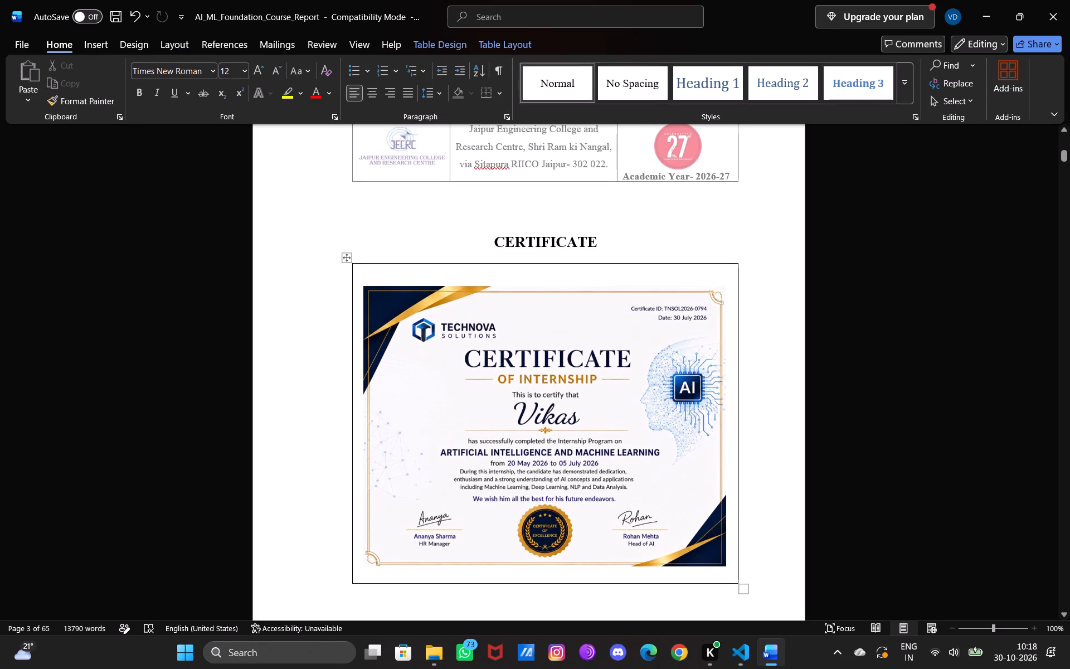
{"action": "left_click_drag", "start_coordinate": [599, 243], "coordinate": [497, 248]}
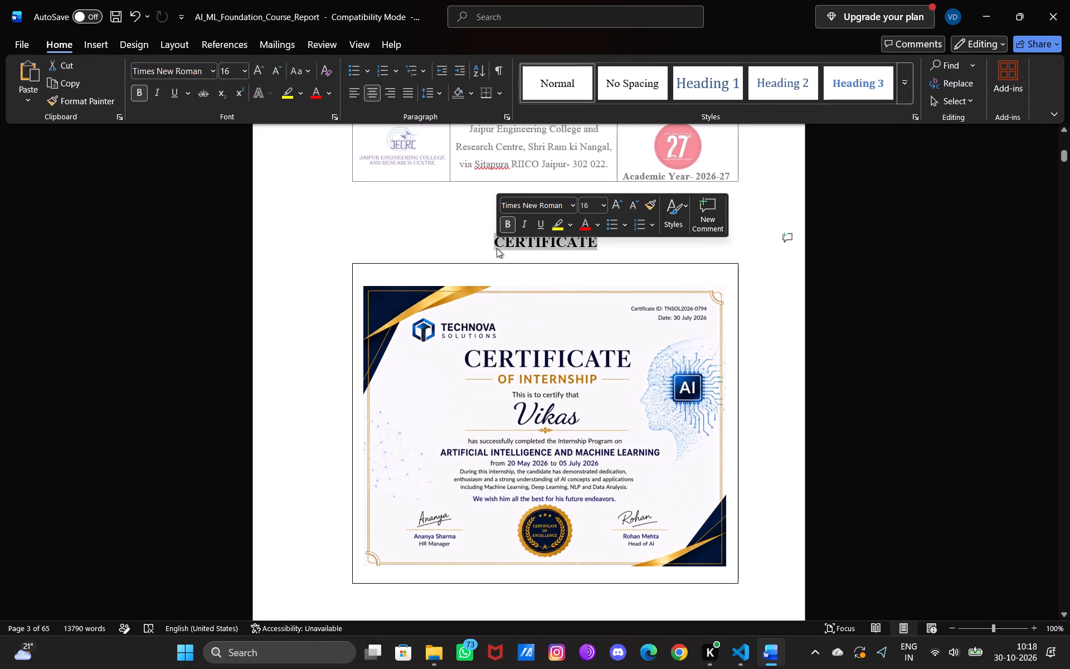
{"action": "left_click", "coordinate": [789, 256]}
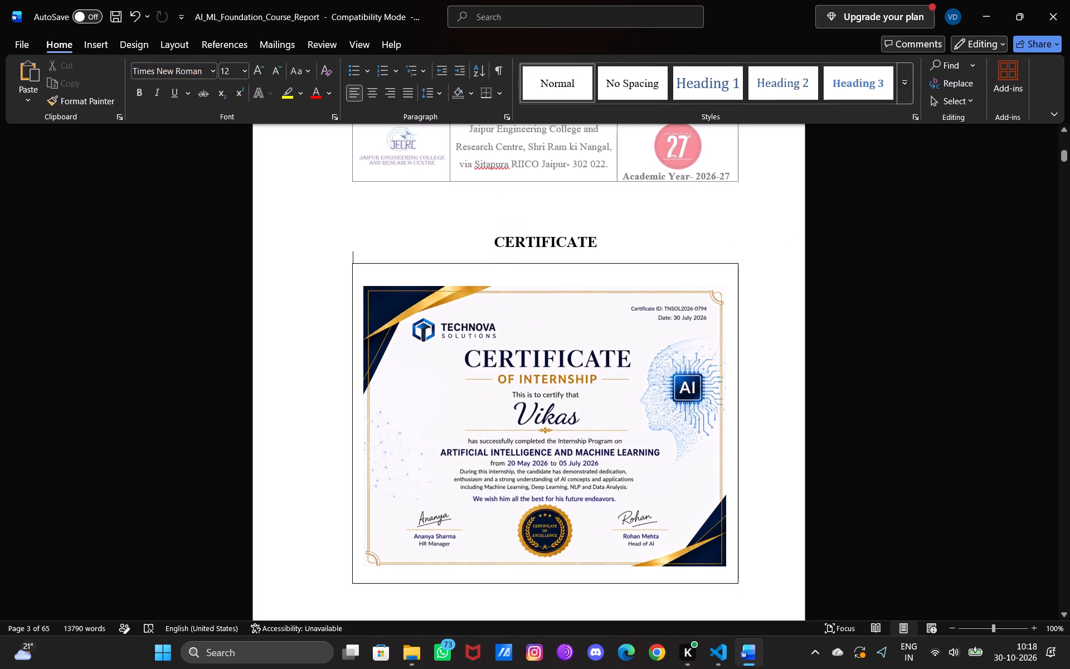
{"action": "scroll", "coordinate": [789, 256], "scroll_direction": "down", "scroll_amount": 3}
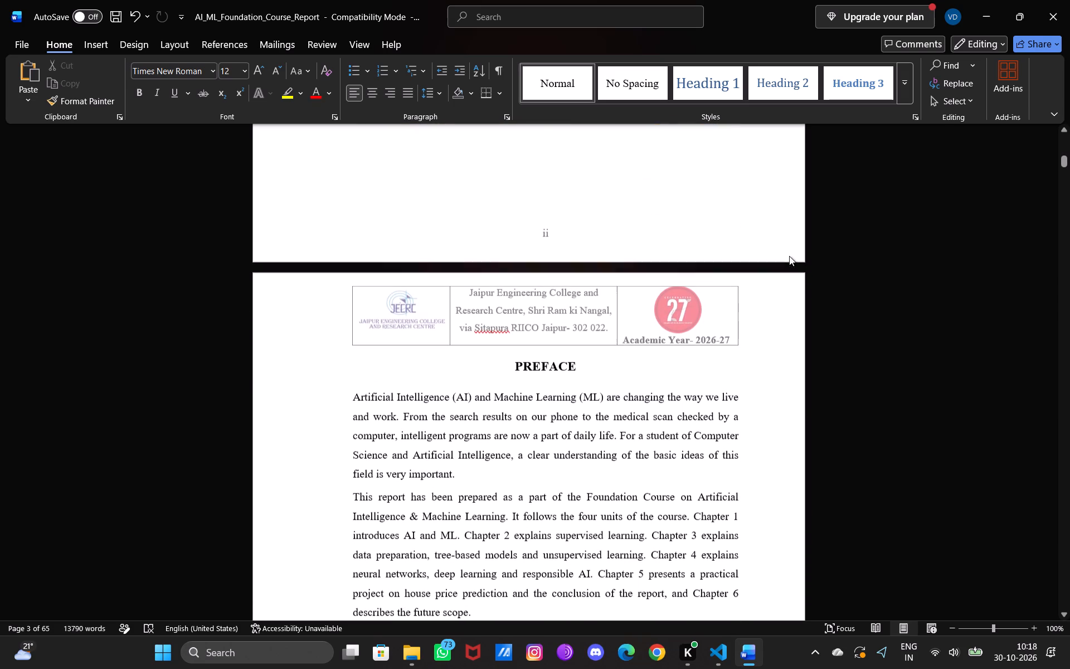
{"action": "left_click_drag", "start_coordinate": [571, 366], "coordinate": [517, 368]}
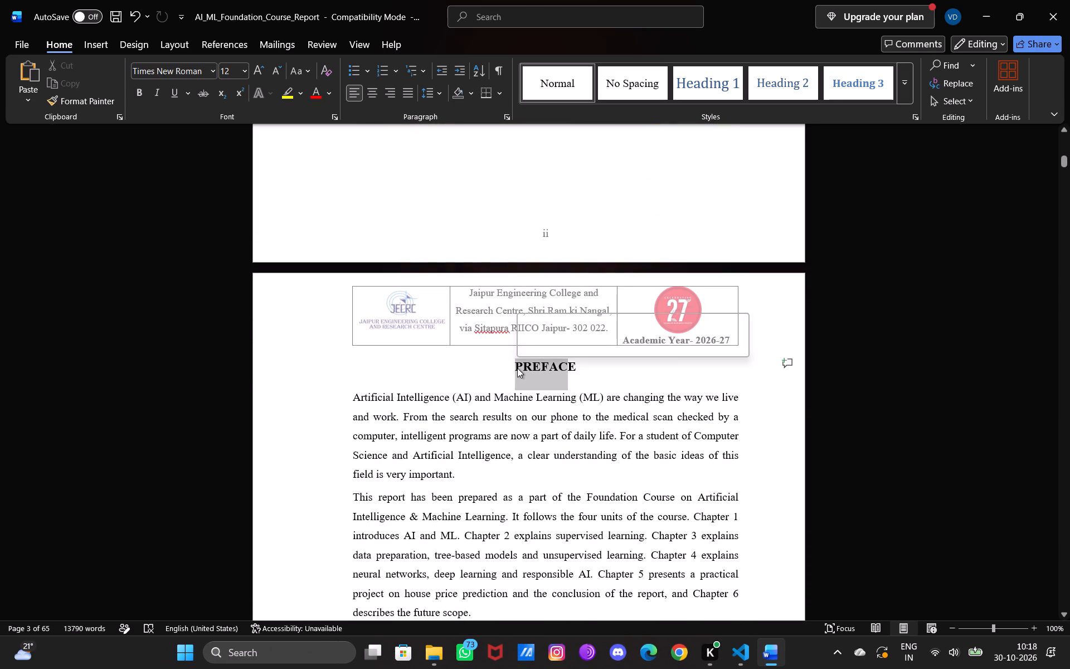
{"action": "double_click", "coordinate": [581, 362]}
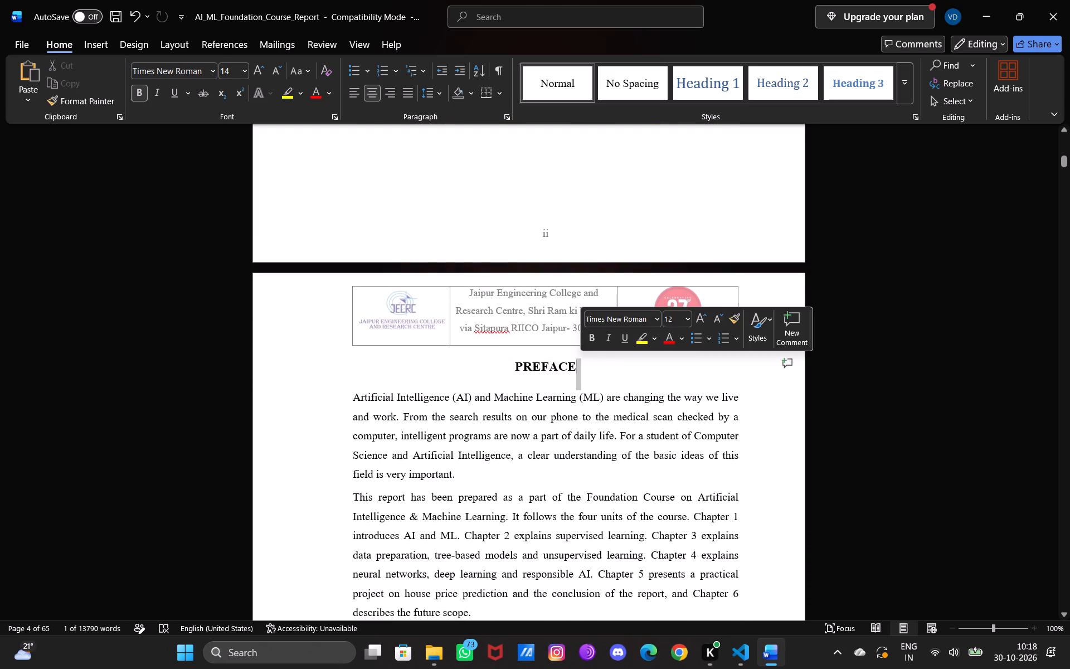
{"action": "left_click", "coordinate": [579, 369]}
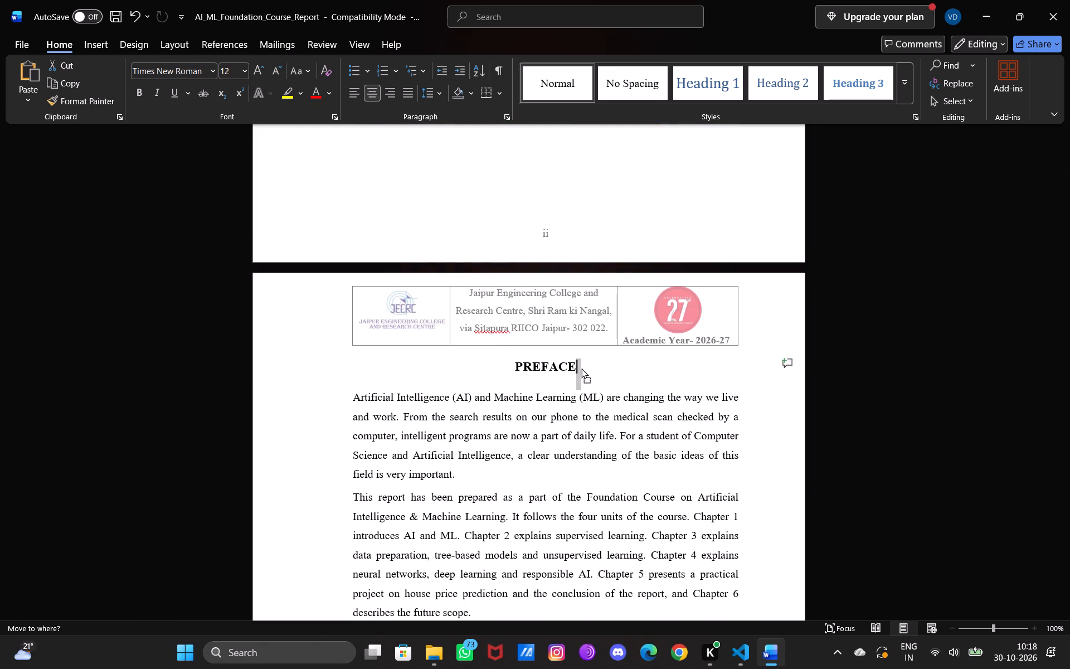
{"action": "left_click", "coordinate": [583, 368]}
{"action": "left_click_drag", "start_coordinate": [583, 368], "coordinate": [514, 365]}
{"action": "left_click", "coordinate": [622, 323]}
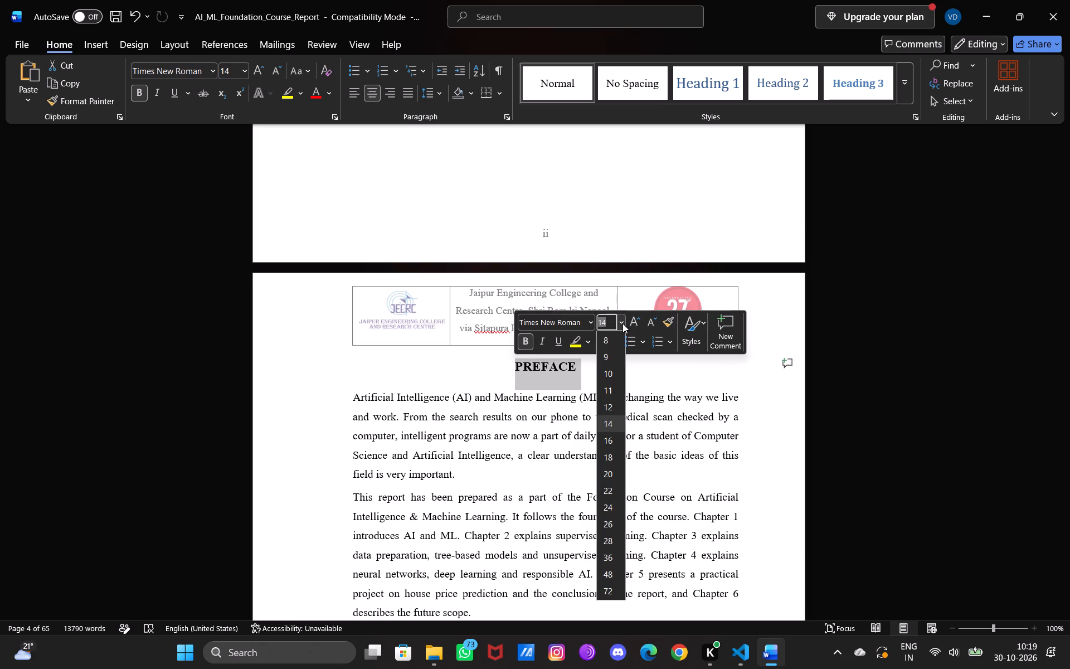
{"action": "left_click", "coordinate": [605, 438]}
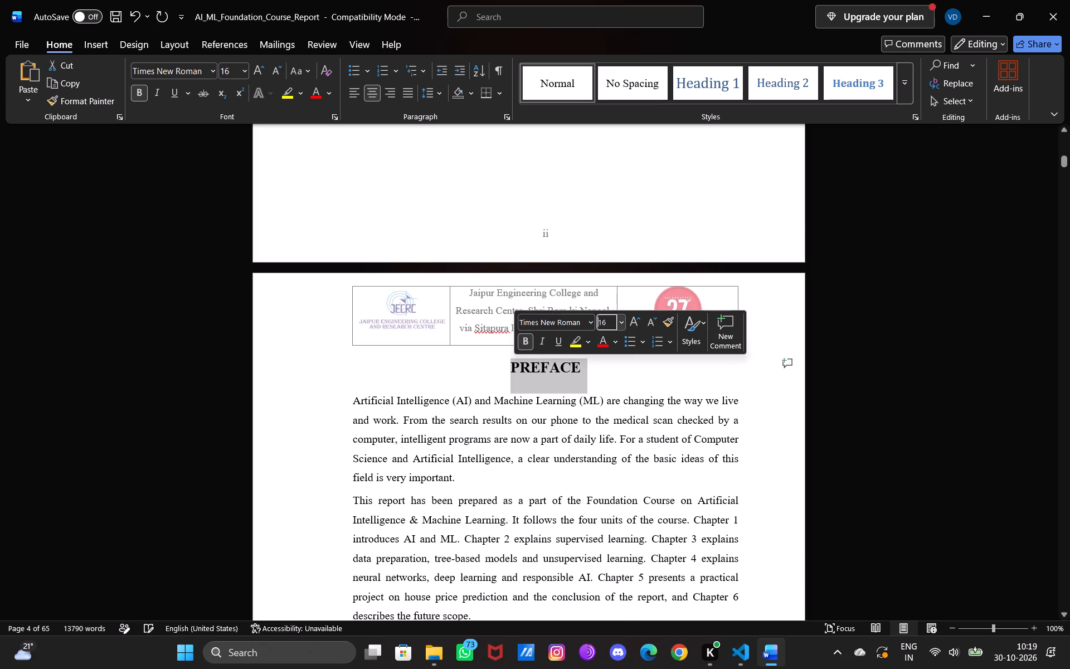
{"action": "left_click", "coordinate": [774, 408]}
Review the front matter pages around the preface, including its signature block, the Vision and Mission page and the Program Outcomes.
{"action": "scroll", "coordinate": [774, 408], "scroll_direction": "down", "scroll_amount": 1}
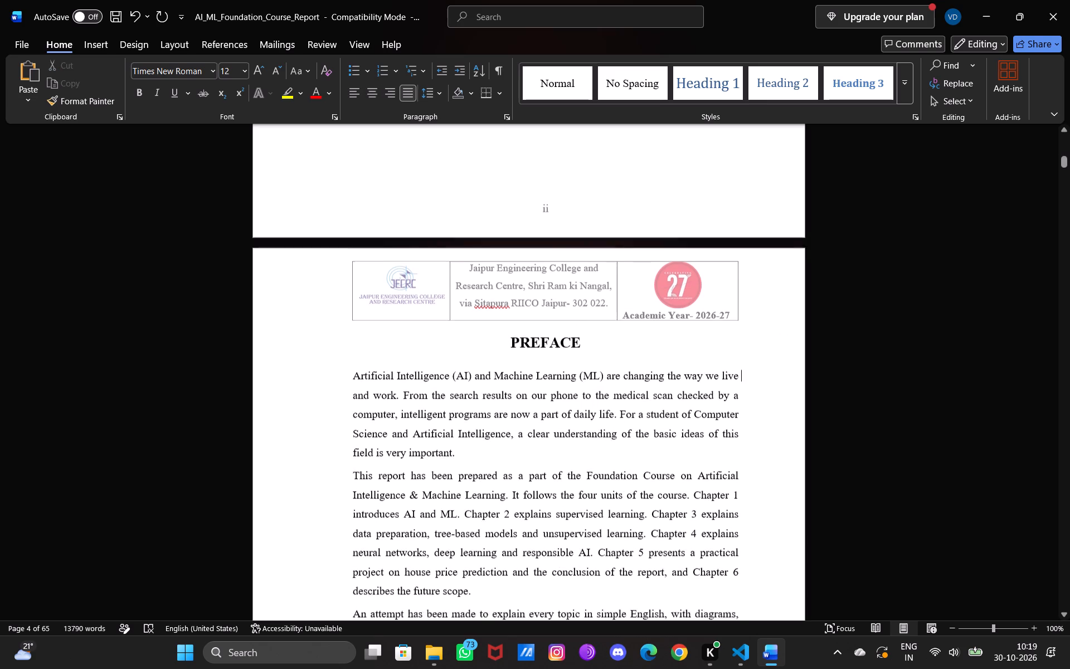
{"action": "scroll", "coordinate": [774, 408], "scroll_direction": "down", "scroll_amount": 1}
{"action": "scroll", "coordinate": [774, 408], "scroll_direction": "up", "scroll_amount": 1}
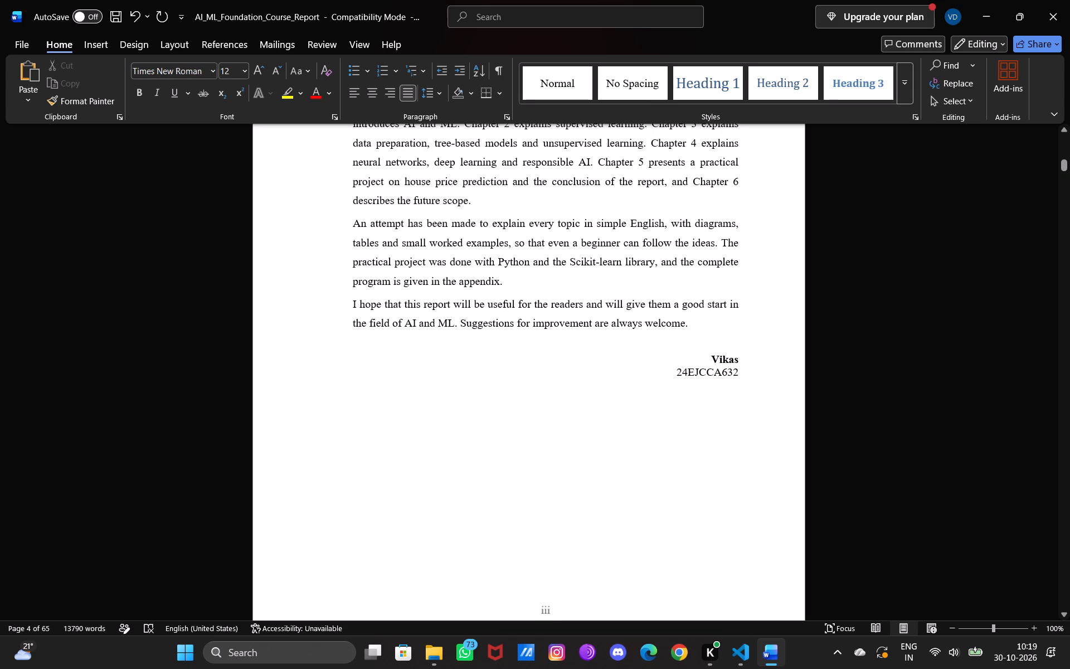
{"action": "left_click_drag", "start_coordinate": [744, 375], "coordinate": [706, 351]}
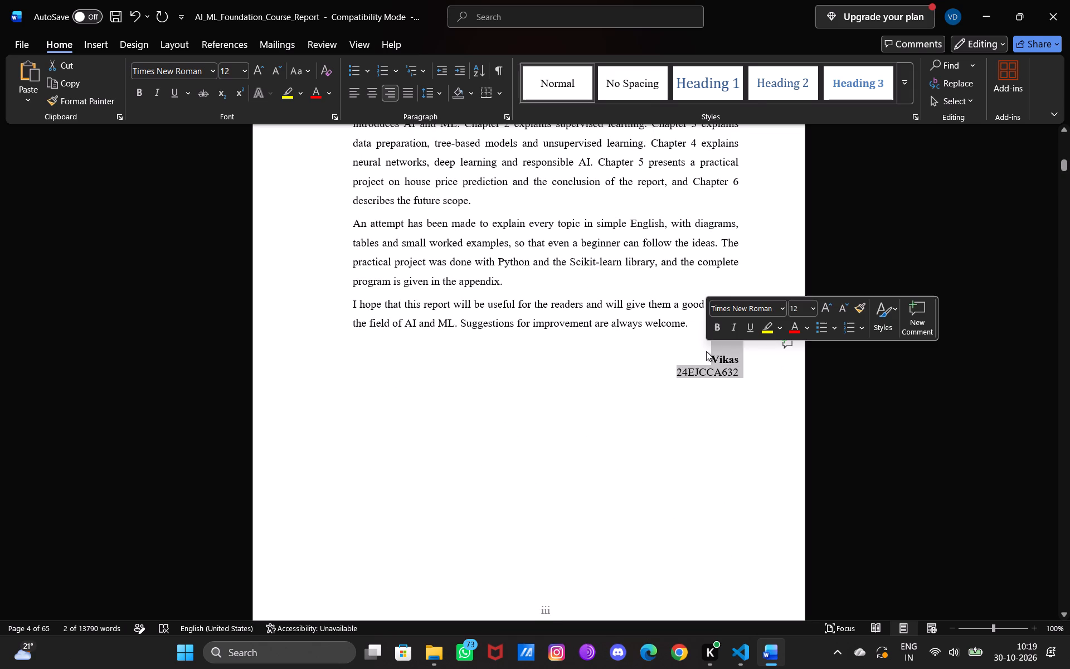
{"action": "left_click", "coordinate": [775, 366]}
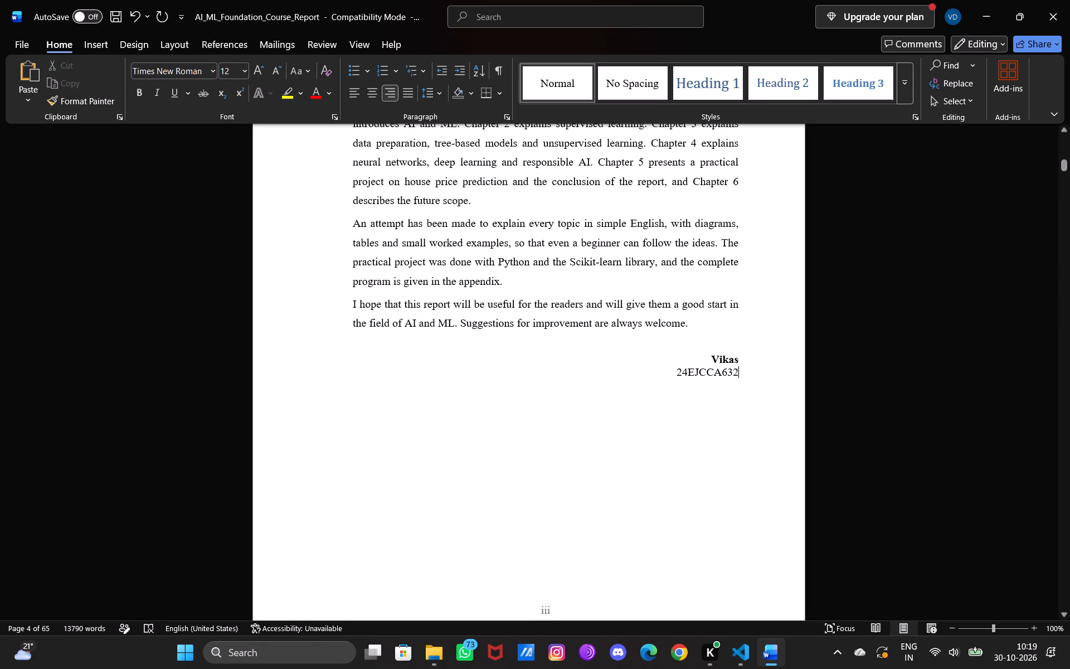
{"action": "scroll", "coordinate": [767, 401], "scroll_direction": "down", "scroll_amount": 2}
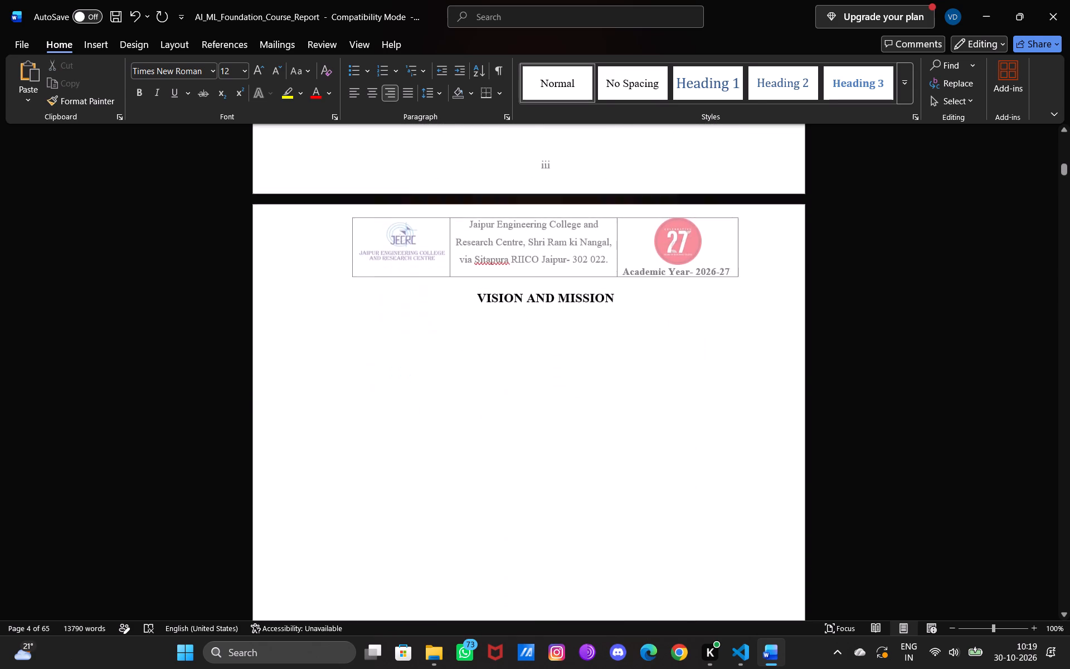
{"action": "scroll", "coordinate": [767, 401], "scroll_direction": "down", "scroll_amount": 2}
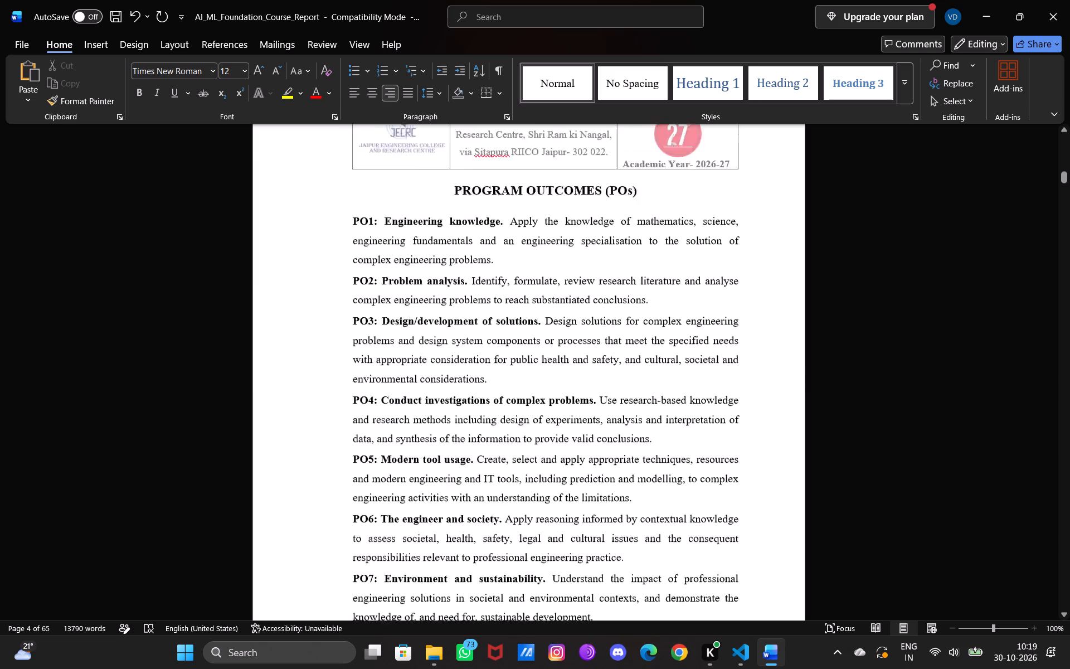
{"action": "scroll", "coordinate": [767, 401], "scroll_direction": "down", "scroll_amount": 2}
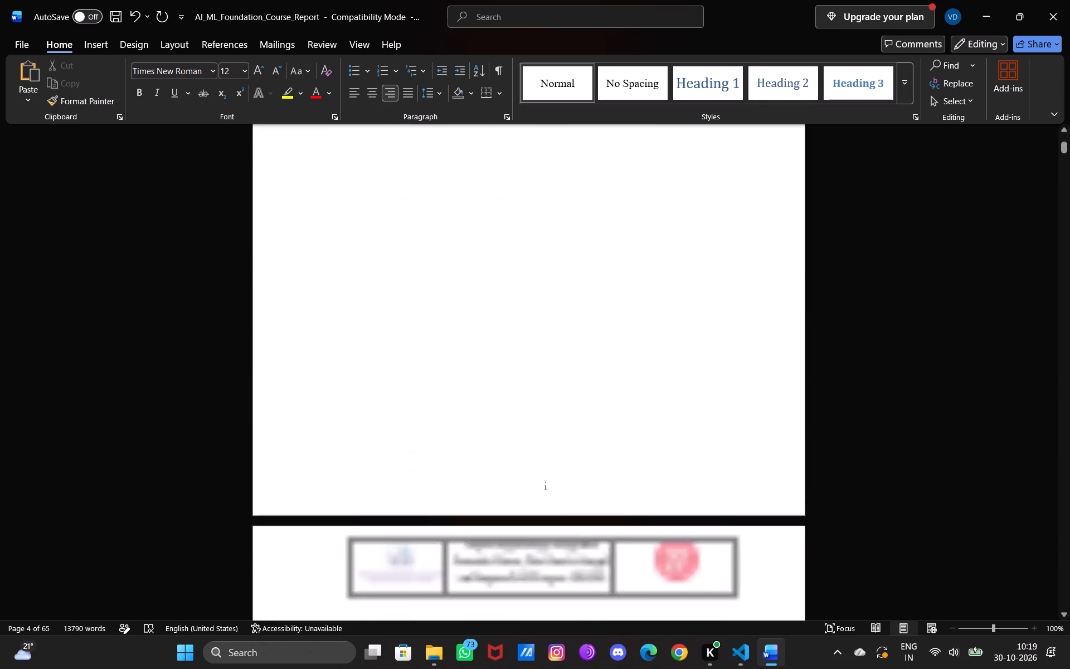
{"action": "scroll", "coordinate": [767, 401], "scroll_direction": "down", "scroll_amount": 2}
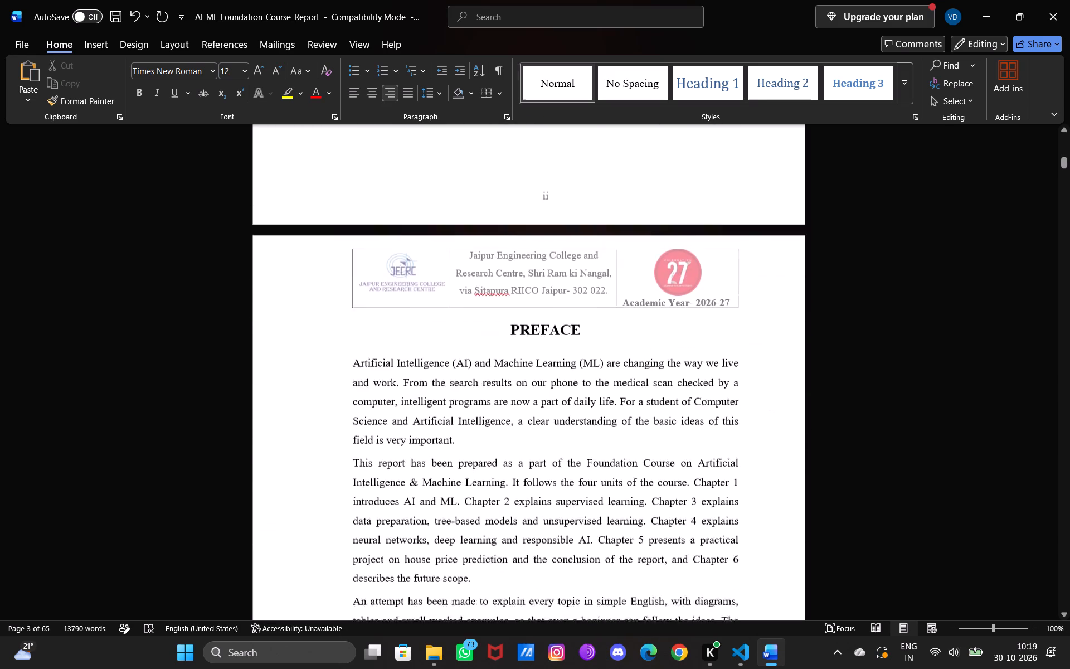
{"action": "scroll", "coordinate": [767, 401], "scroll_direction": "down", "scroll_amount": 5}
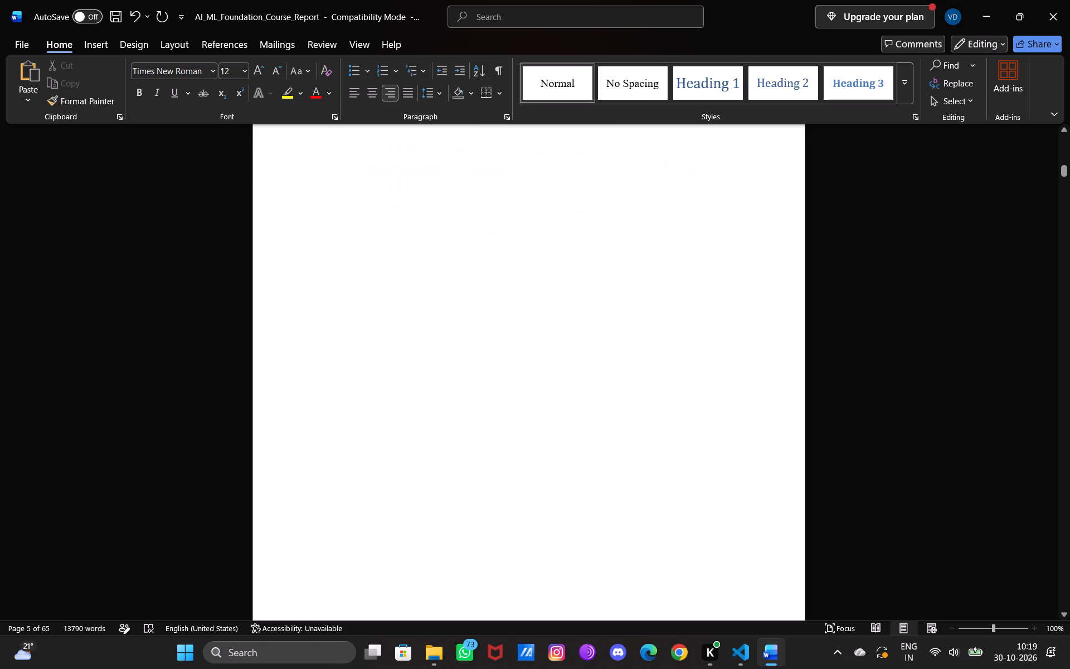
Save the AI/ML report and close the document.
{"action": "key", "text": "ctrl+s"}
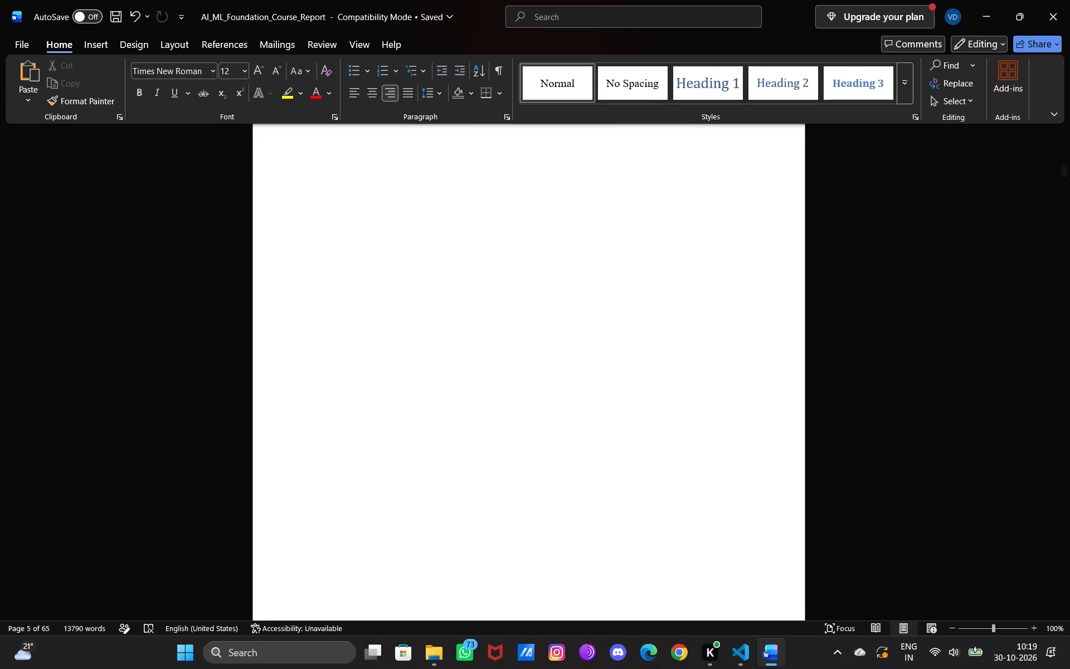
{"action": "key", "text": "ctrl+s"}
{"action": "scroll", "coordinate": [515, 304], "scroll_direction": "up", "scroll_amount": 17}
{"action": "scroll", "coordinate": [515, 304], "scroll_direction": "up", "scroll_amount": 6}
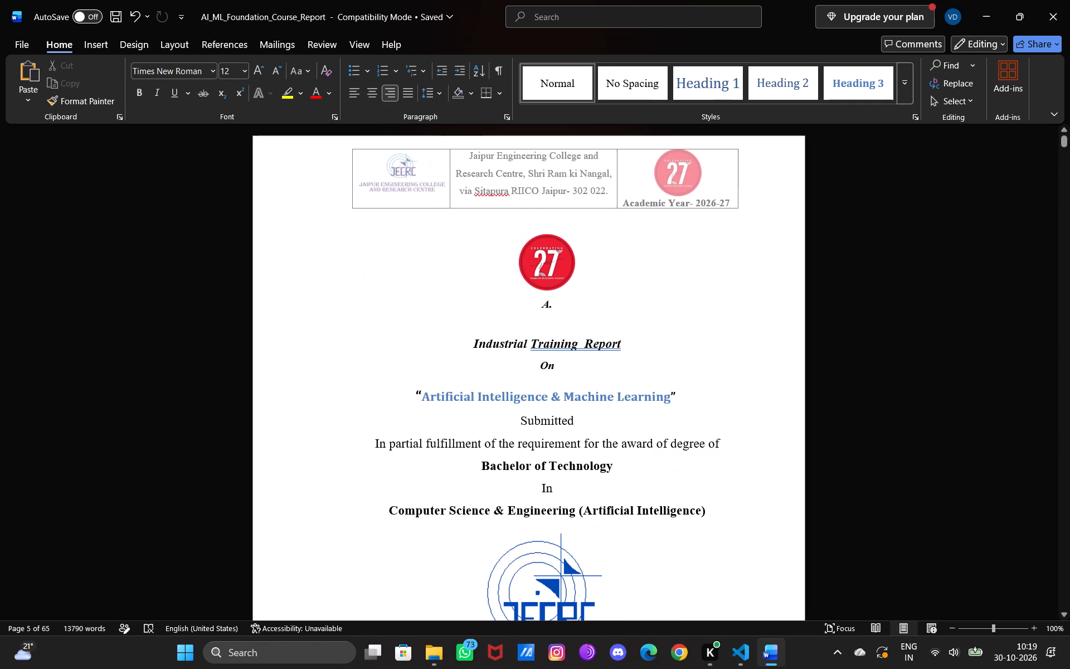
{"action": "scroll", "coordinate": [515, 304], "scroll_direction": "up", "scroll_amount": 4}
{"action": "left_click", "coordinate": [445, 15]}
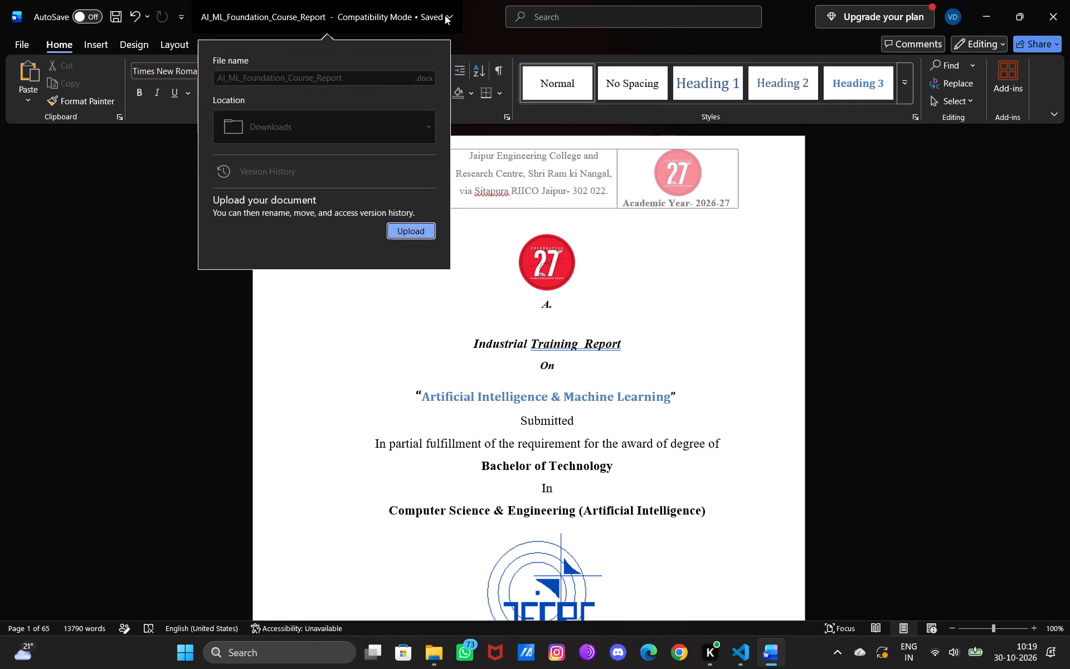
{"action": "left_click", "coordinate": [445, 15]}
{"action": "left_click", "coordinate": [1056, 9]}
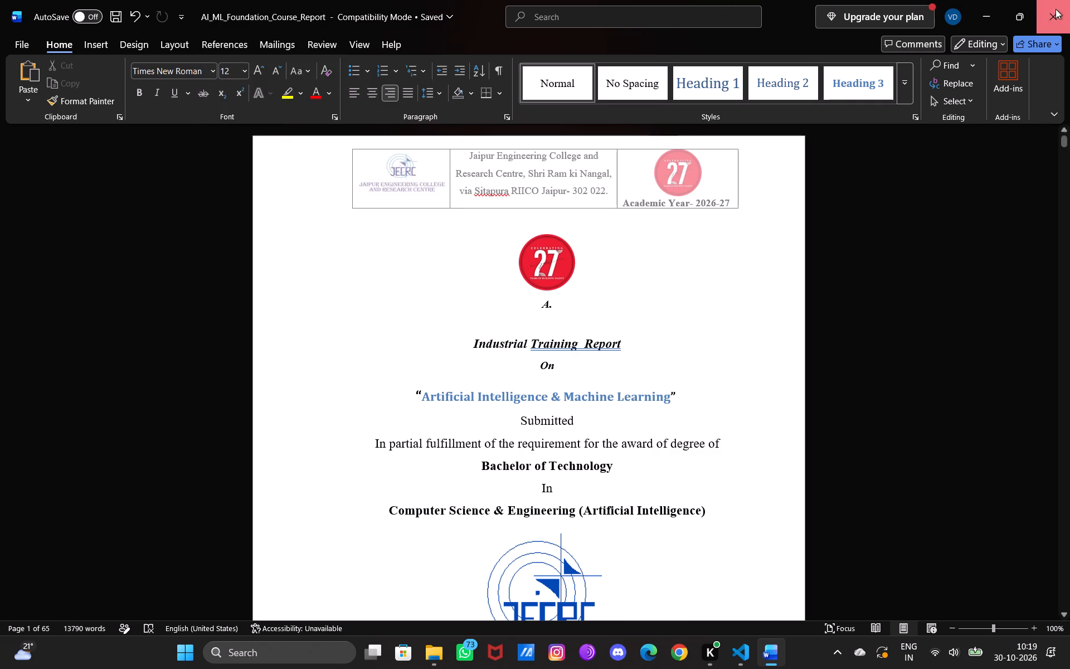
Reopen AI_ML_Foundation_Course_Report from Downloads and check its pages from the cover to the references before closing it.
{"action": "scroll", "coordinate": [671, 225], "scroll_direction": "up", "scroll_amount": 12}
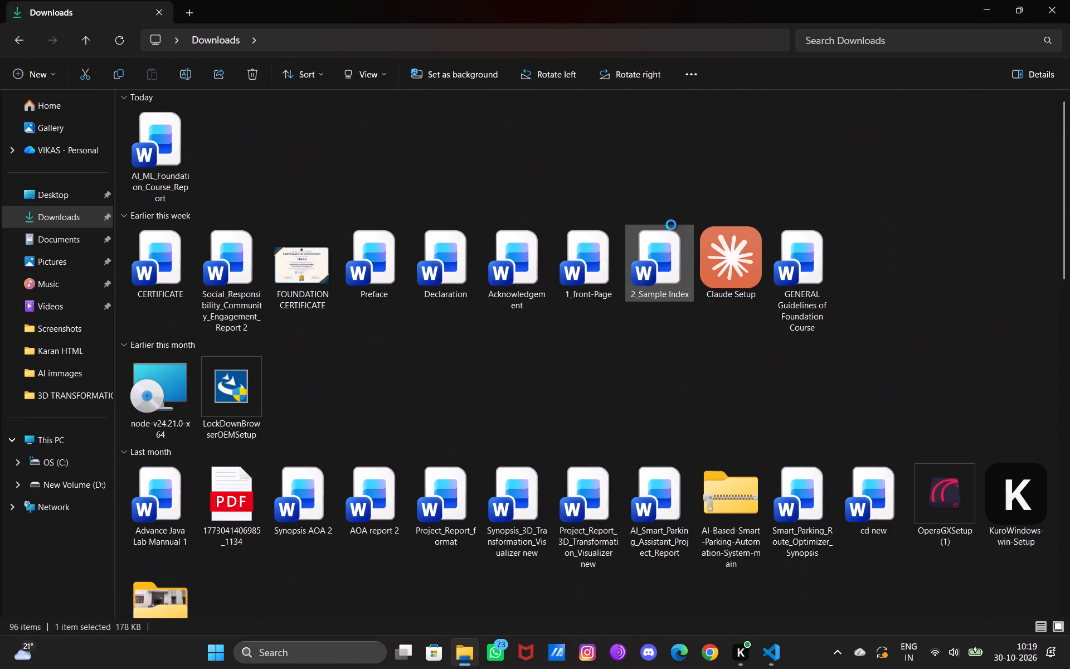
{"action": "scroll", "coordinate": [671, 225], "scroll_direction": "up", "scroll_amount": 5}
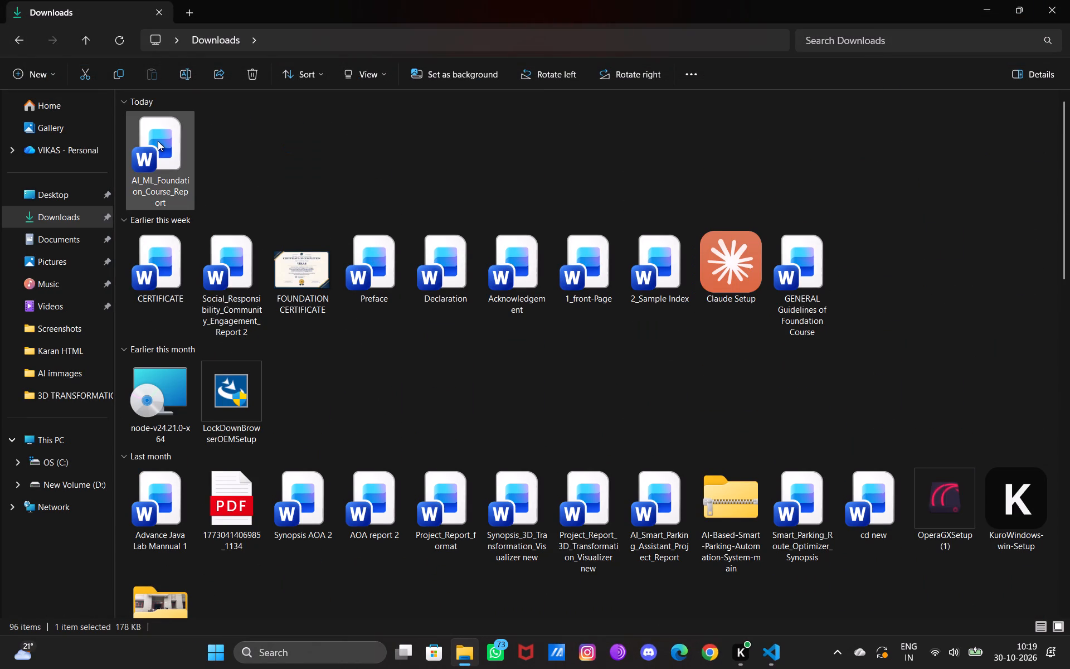
{"action": "double_click", "coordinate": [158, 141]}
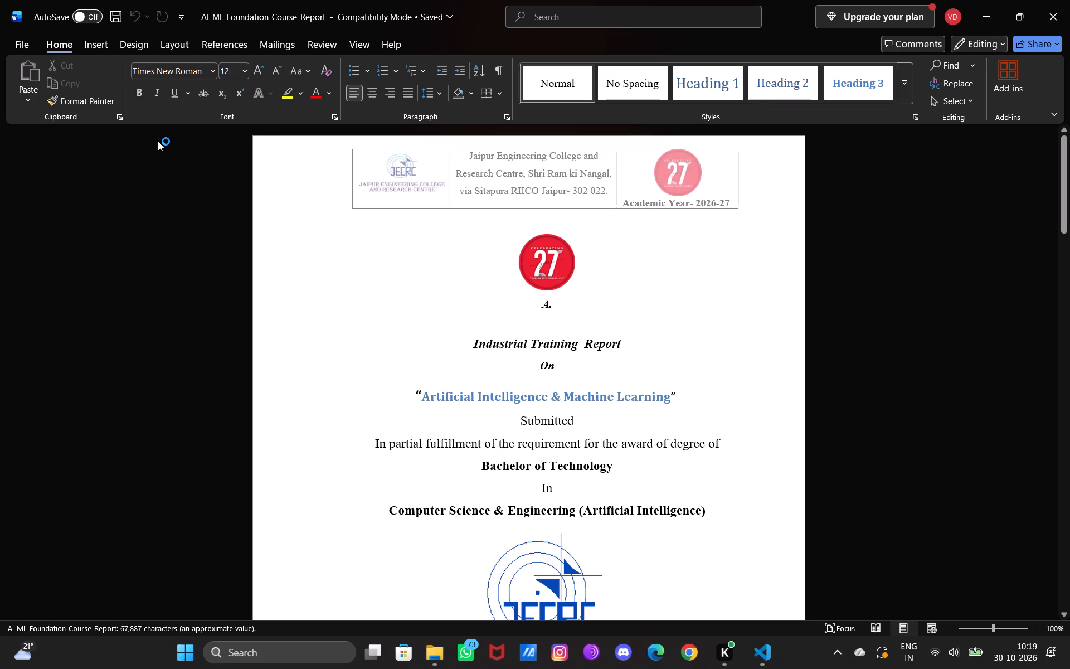
{"action": "scroll", "coordinate": [709, 341], "scroll_direction": "down", "scroll_amount": 4}
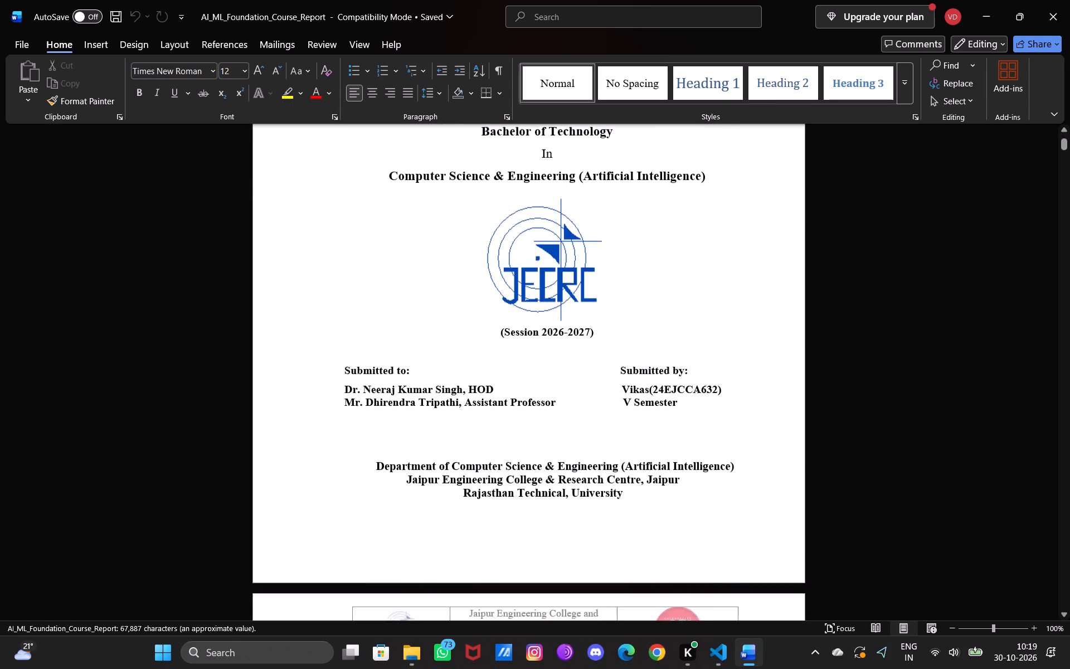
{"action": "scroll", "coordinate": [709, 341], "scroll_direction": "down", "scroll_amount": 9}
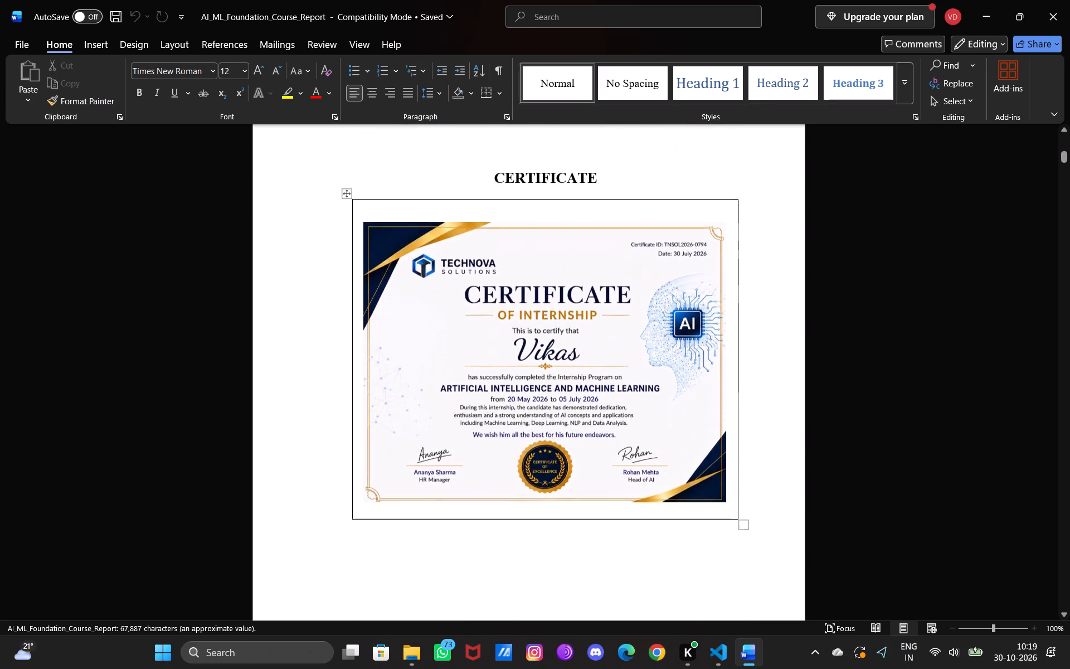
{"action": "scroll", "coordinate": [709, 341], "scroll_direction": "down", "scroll_amount": 13}
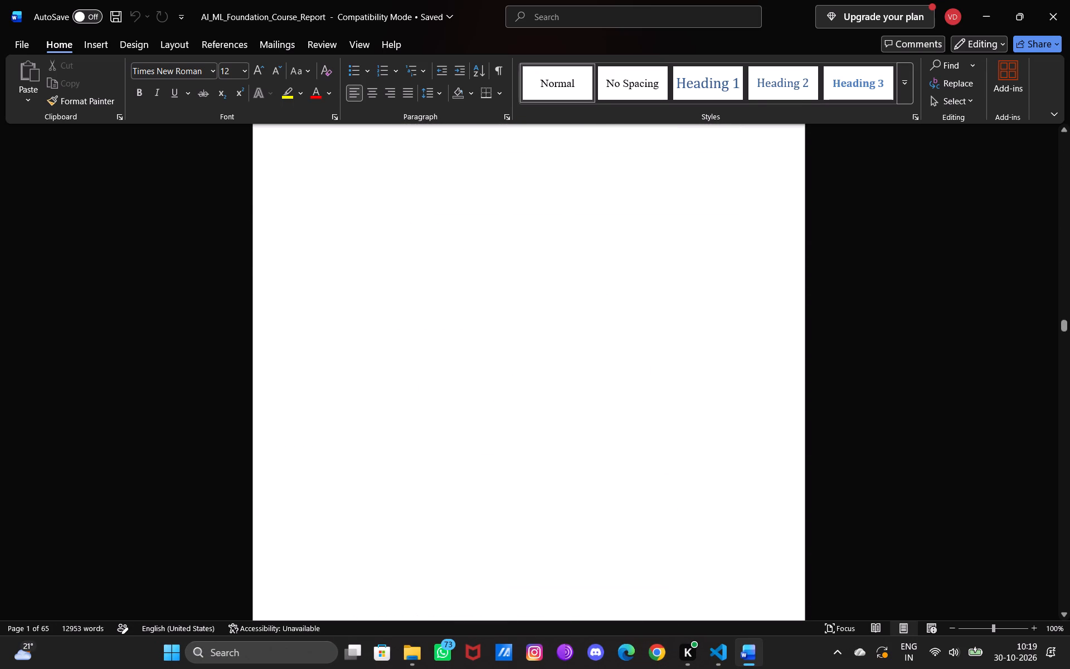
{"action": "scroll", "coordinate": [709, 341], "scroll_direction": "down", "scroll_amount": 15}
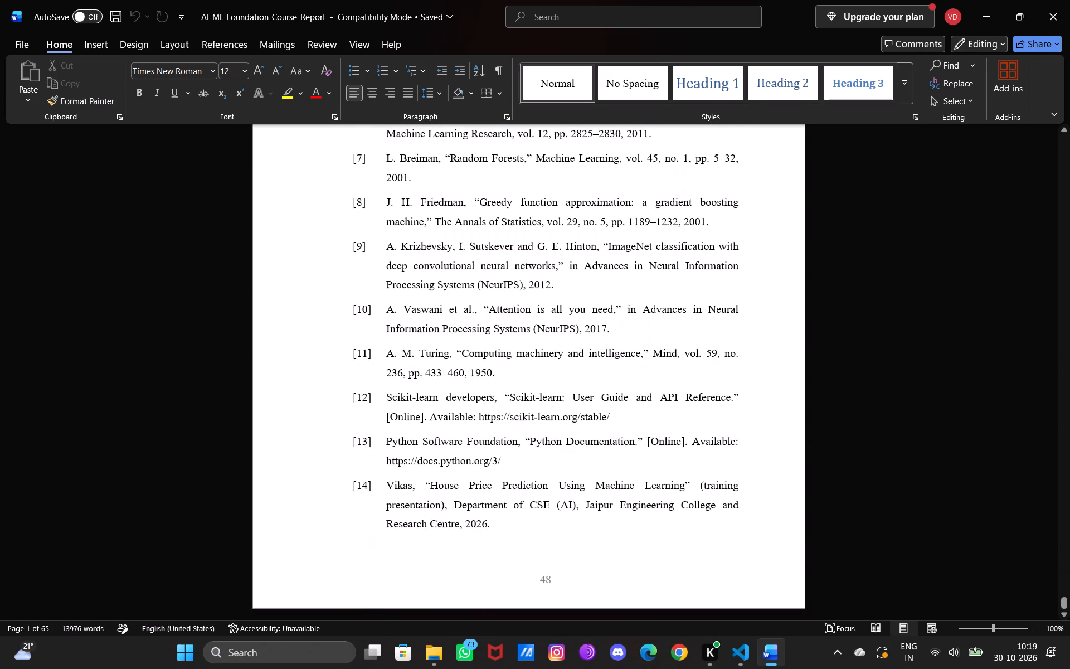
{"action": "scroll", "coordinate": [709, 341], "scroll_direction": "up", "scroll_amount": 20}
{"action": "scroll", "coordinate": [709, 341], "scroll_direction": "up", "scroll_amount": 1}
{"action": "left_click", "coordinate": [1060, 17]}
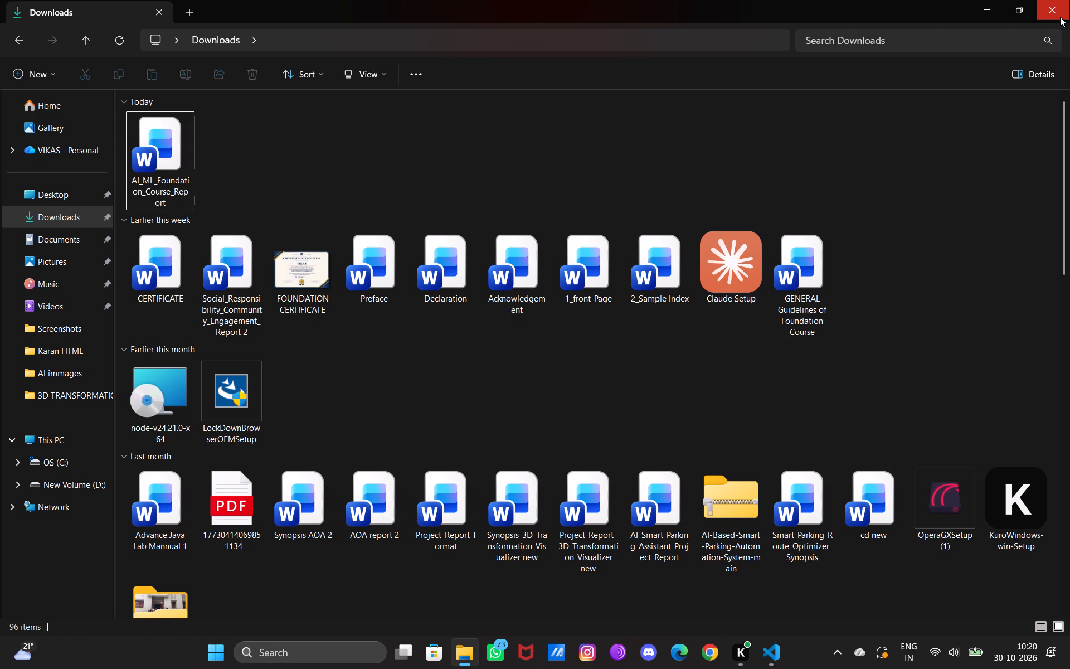
{"action": "double_click", "coordinate": [251, 496]}
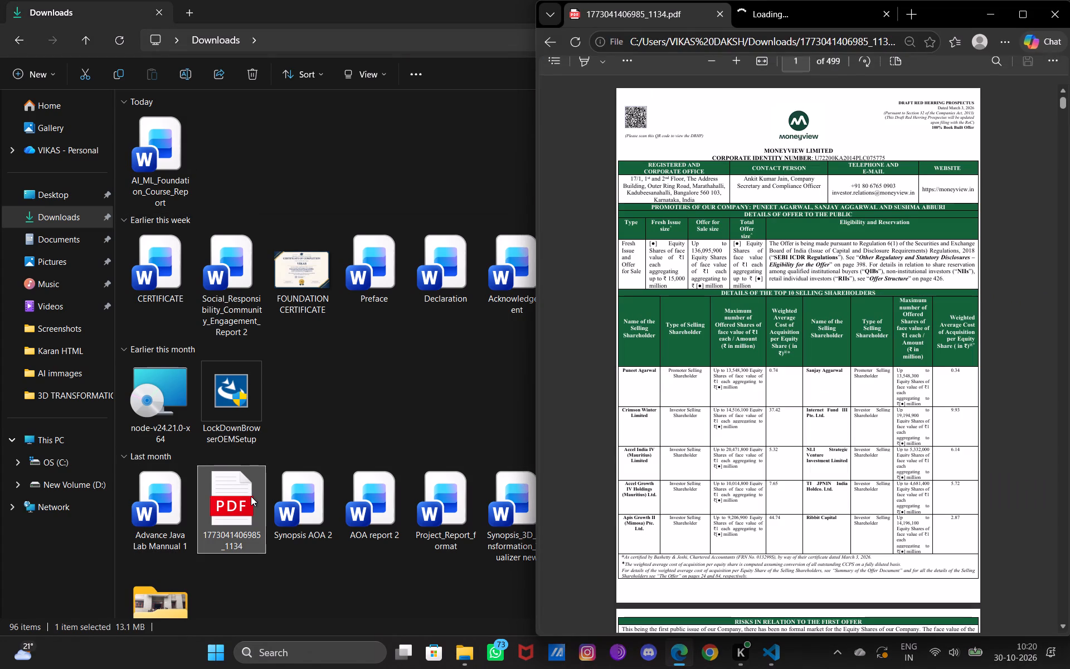
{"action": "scroll", "coordinate": [877, 352], "scroll_direction": "down", "scroll_amount": 10}
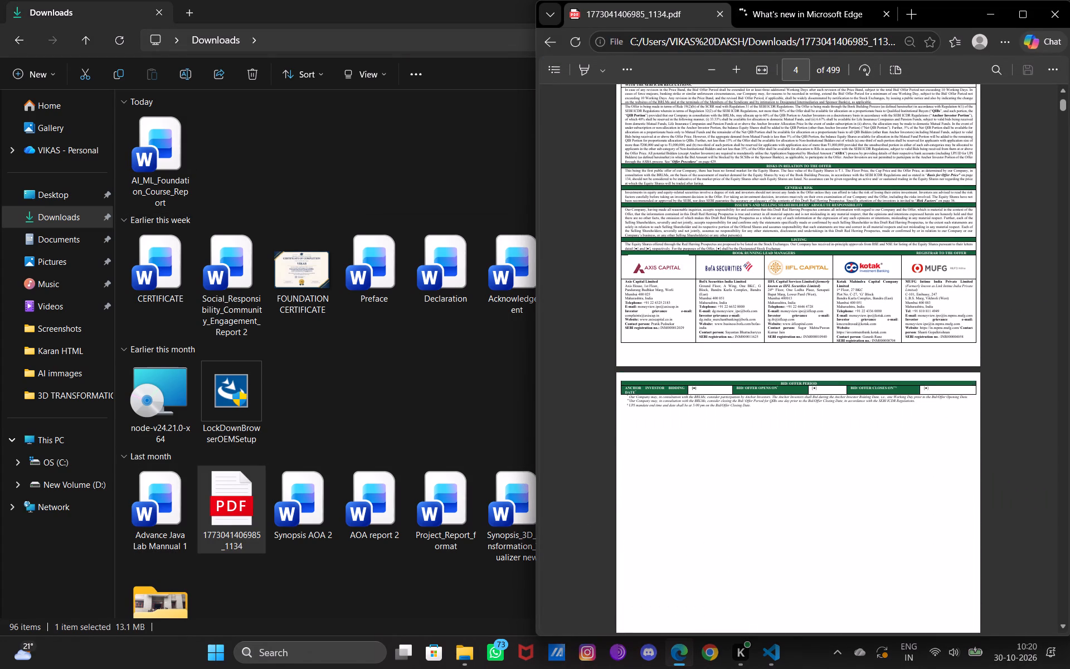
{"action": "left_click", "coordinate": [1057, 14]}
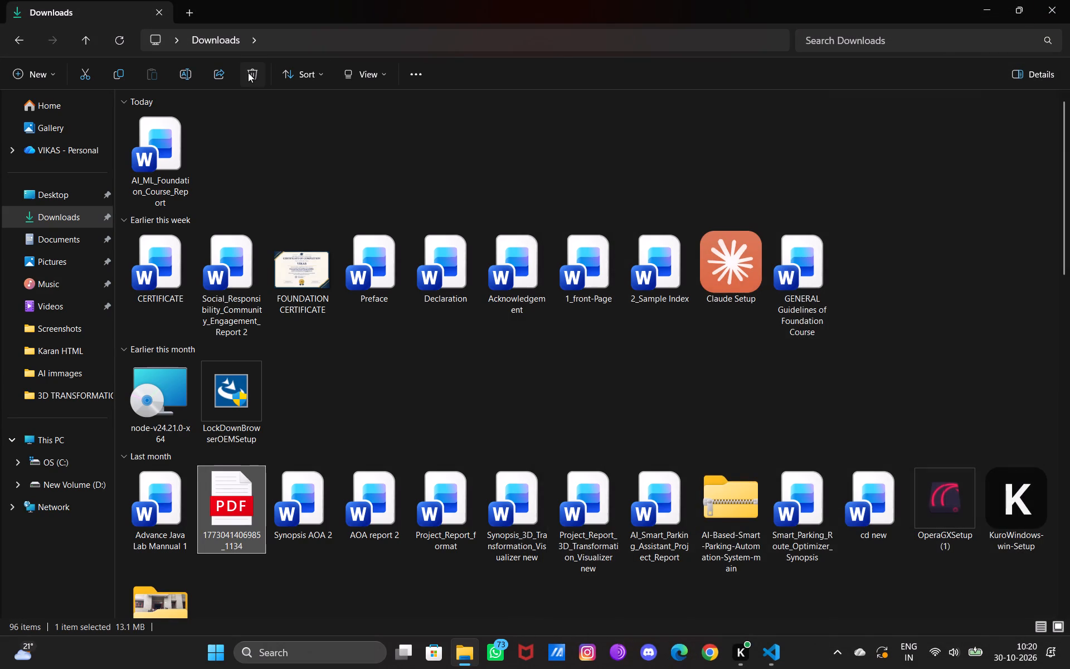
{"action": "left_click", "coordinate": [248, 72]}
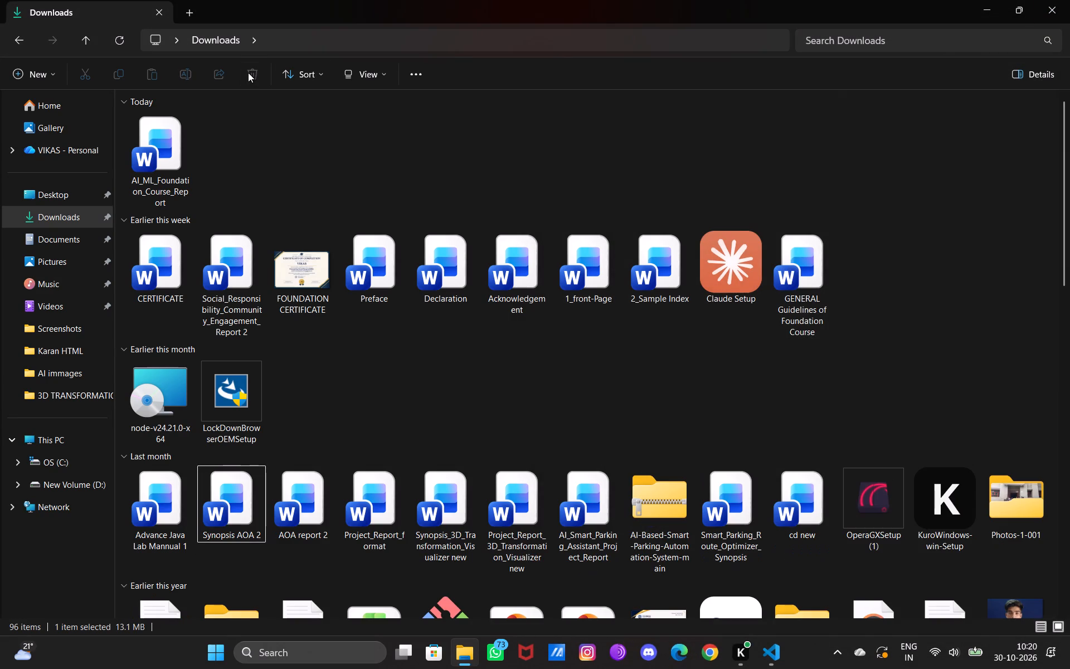